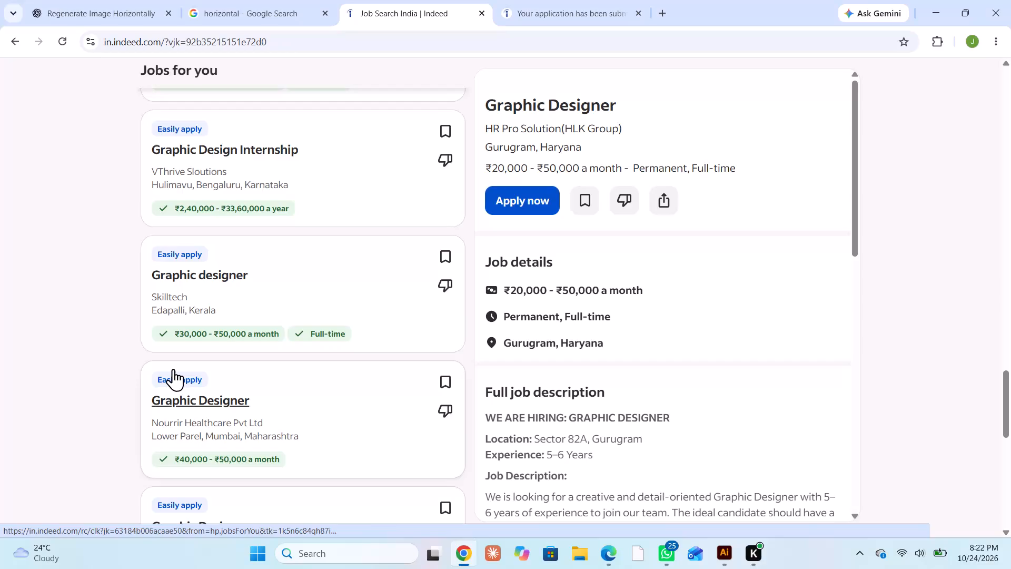
Look through the recommended graphic design job listings on Indeed.
{"action": "scroll", "coordinate": [171, 372], "scroll_direction": "up", "scroll_amount": 1}
{"action": "scroll", "coordinate": [223, 285], "scroll_direction": "up", "scroll_amount": 1}
{"action": "scroll", "coordinate": [223, 285], "scroll_direction": "down", "scroll_amount": 1}
{"action": "scroll", "coordinate": [223, 285], "scroll_direction": "up", "scroll_amount": 5}
{"action": "scroll", "coordinate": [223, 280], "scroll_direction": "down", "scroll_amount": 1}
{"action": "scroll", "coordinate": [223, 280], "scroll_direction": "up", "scroll_amount": 7}
{"action": "scroll", "coordinate": [223, 280], "scroll_direction": "down", "scroll_amount": 1}
{"action": "scroll", "coordinate": [223, 280], "scroll_direction": "up", "scroll_amount": 11}
{"action": "scroll", "coordinate": [197, 305], "scroll_direction": "down", "scroll_amount": 1}
{"action": "scroll", "coordinate": [197, 305], "scroll_direction": "up", "scroll_amount": 12}
{"action": "scroll", "coordinate": [224, 228], "scroll_direction": "down", "scroll_amount": 1}
{"action": "scroll", "coordinate": [224, 228], "scroll_direction": "up", "scroll_amount": 2}
{"action": "scroll", "coordinate": [188, 353], "scroll_direction": "up", "scroll_amount": 1}
{"action": "scroll", "coordinate": [189, 353], "scroll_direction": "down", "scroll_amount": 2}
{"action": "scroll", "coordinate": [189, 353], "scroll_direction": "up", "scroll_amount": 1}
{"action": "scroll", "coordinate": [189, 352], "scroll_direction": "down", "scroll_amount": 4}
{"action": "scroll", "coordinate": [192, 346], "scroll_direction": "up", "scroll_amount": 1}
{"action": "scroll", "coordinate": [198, 335], "scroll_direction": "down", "scroll_amount": 2}
{"action": "scroll", "coordinate": [198, 335], "scroll_direction": "up", "scroll_amount": 2}
{"action": "scroll", "coordinate": [198, 335], "scroll_direction": "down", "scroll_amount": 2}
{"action": "scroll", "coordinate": [198, 335], "scroll_direction": "up", "scroll_amount": 1}
{"action": "scroll", "coordinate": [198, 335], "scroll_direction": "down", "scroll_amount": 6}
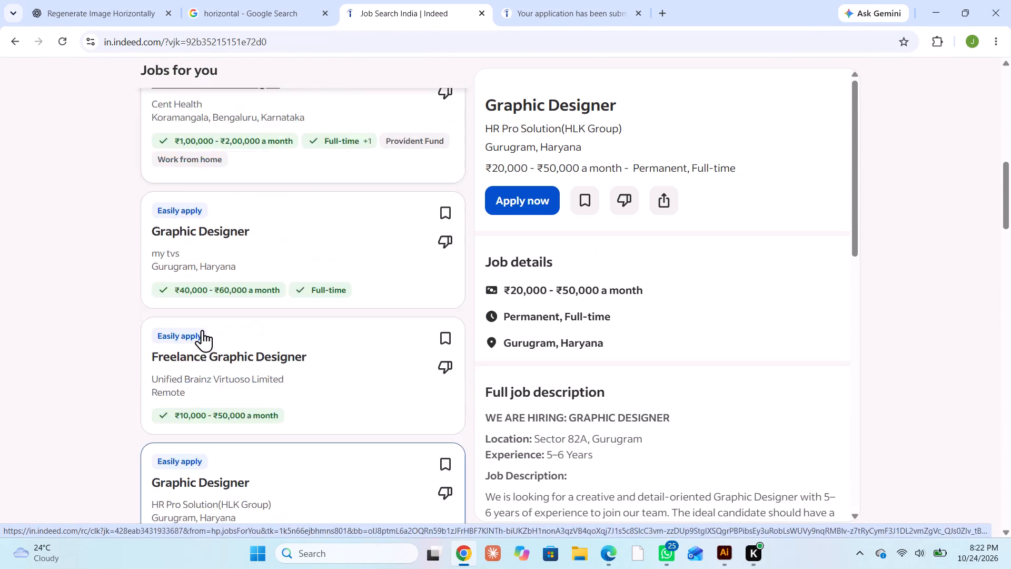
{"action": "scroll", "coordinate": [202, 330], "scroll_direction": "down", "scroll_amount": 4}
{"action": "scroll", "coordinate": [203, 328], "scroll_direction": "up", "scroll_amount": 1}
{"action": "scroll", "coordinate": [203, 328], "scroll_direction": "down", "scroll_amount": 8}
{"action": "scroll", "coordinate": [233, 310], "scroll_direction": "up", "scroll_amount": 5}
{"action": "scroll", "coordinate": [234, 309], "scroll_direction": "down", "scroll_amount": 1}
{"action": "scroll", "coordinate": [234, 309], "scroll_direction": "up", "scroll_amount": 1}
{"action": "scroll", "coordinate": [234, 309], "scroll_direction": "down", "scroll_amount": 1}
{"action": "scroll", "coordinate": [234, 309], "scroll_direction": "up", "scroll_amount": 4}
{"action": "scroll", "coordinate": [234, 309], "scroll_direction": "down", "scroll_amount": 14}
{"action": "scroll", "coordinate": [234, 309], "scroll_direction": "up", "scroll_amount": 2}
{"action": "scroll", "coordinate": [234, 309], "scroll_direction": "down", "scroll_amount": 2}
{"action": "scroll", "coordinate": [234, 311], "scroll_direction": "up", "scroll_amount": 1}
{"action": "scroll", "coordinate": [234, 311], "scroll_direction": "down", "scroll_amount": 6}
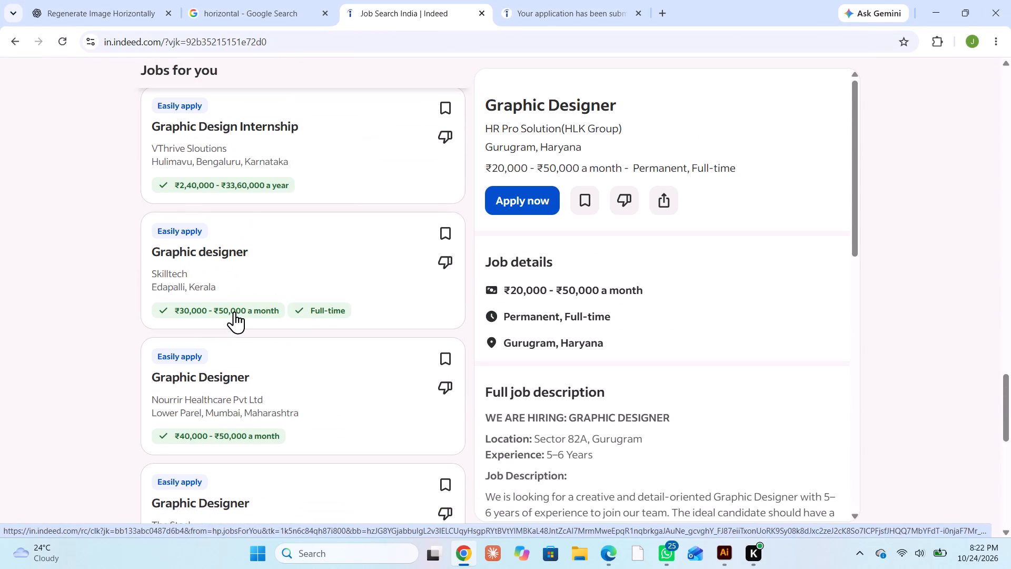
{"action": "scroll", "coordinate": [234, 311], "scroll_direction": "up", "scroll_amount": 1}
{"action": "scroll", "coordinate": [234, 311], "scroll_direction": "down", "scroll_amount": 1}
{"action": "scroll", "coordinate": [234, 311], "scroll_direction": "up", "scroll_amount": 4}
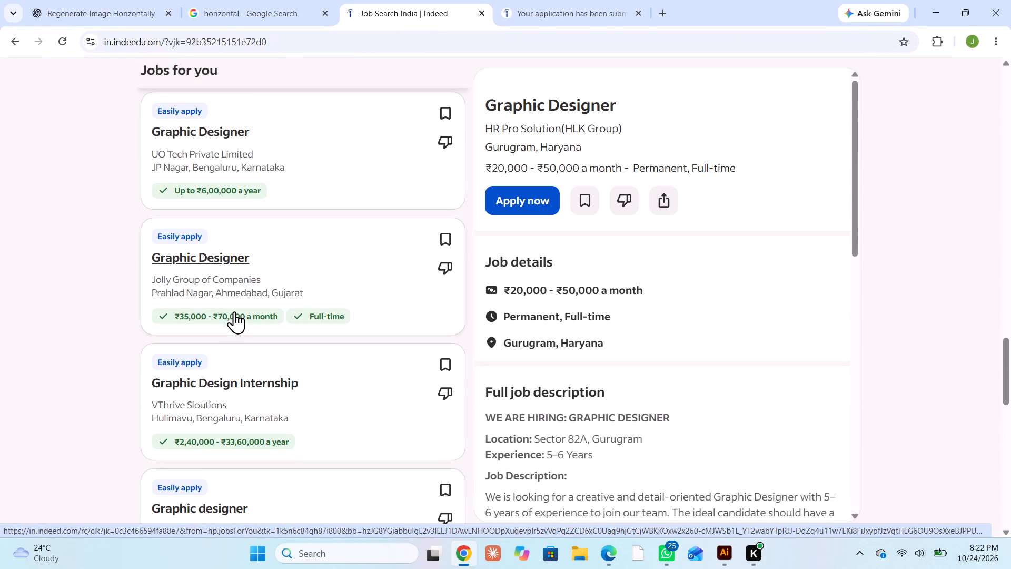
{"action": "left_click", "coordinate": [290, 6]}
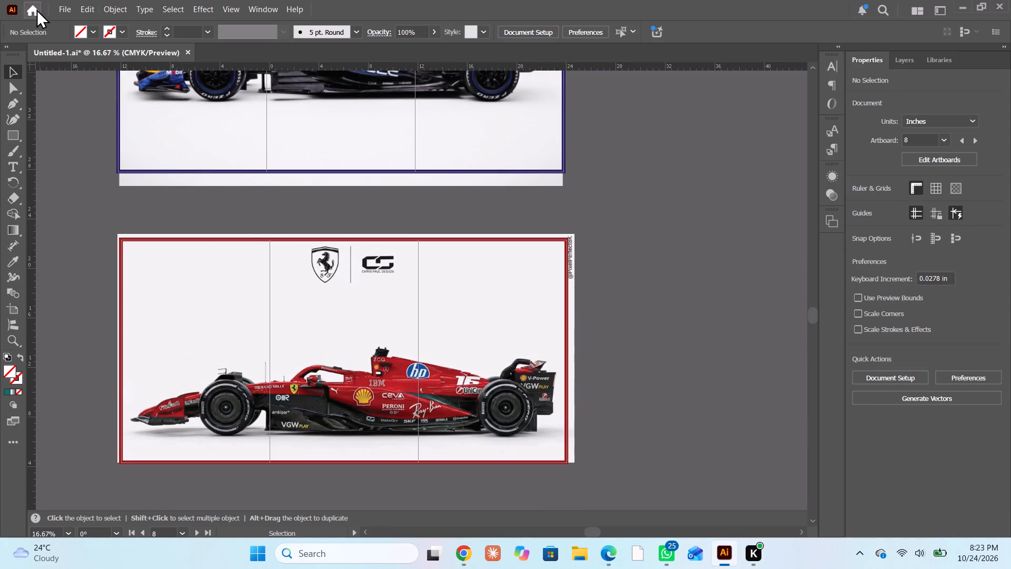
{"action": "left_click", "coordinate": [60, 5]}
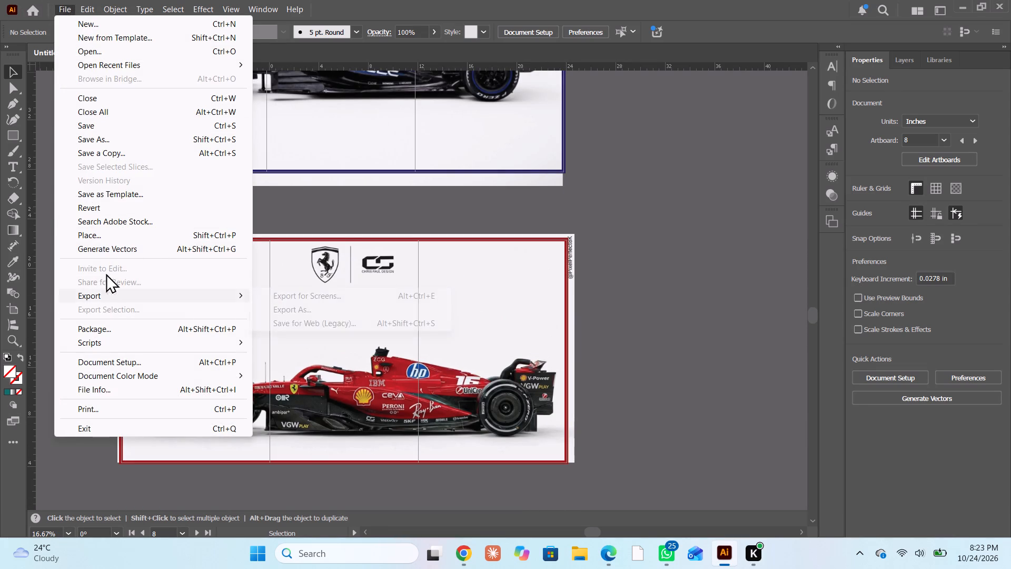
{"action": "left_click", "coordinate": [114, 236]}
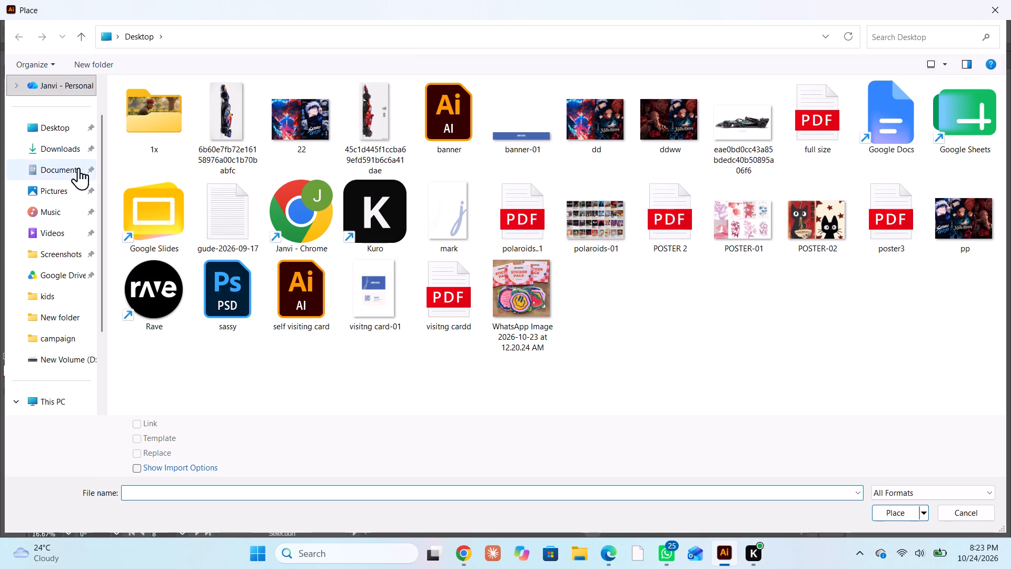
{"action": "left_click", "coordinate": [54, 153]}
{"action": "left_click", "coordinate": [140, 121]}
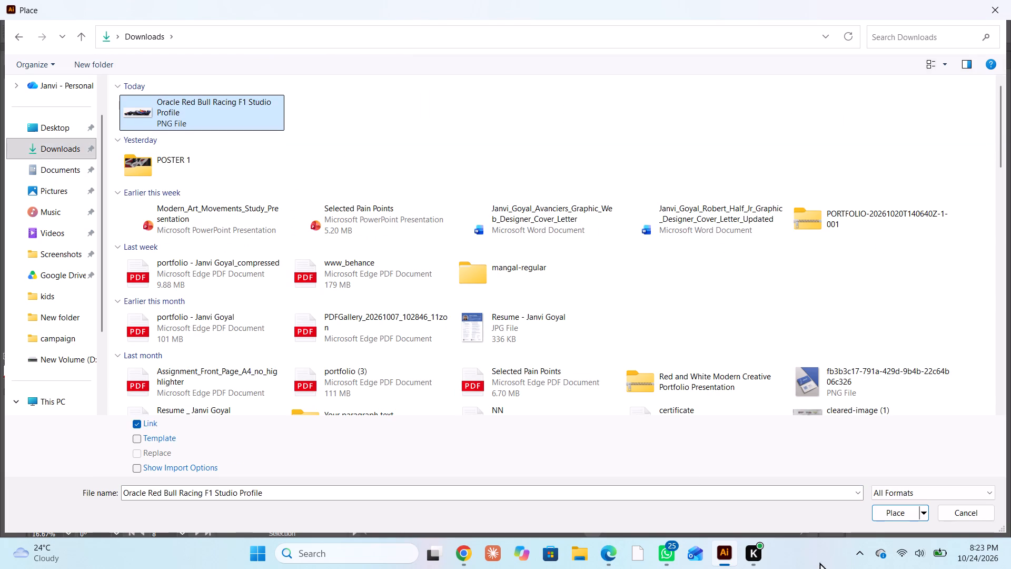
{"action": "left_click", "coordinate": [876, 511]}
{"action": "left_click", "coordinate": [331, 138]}
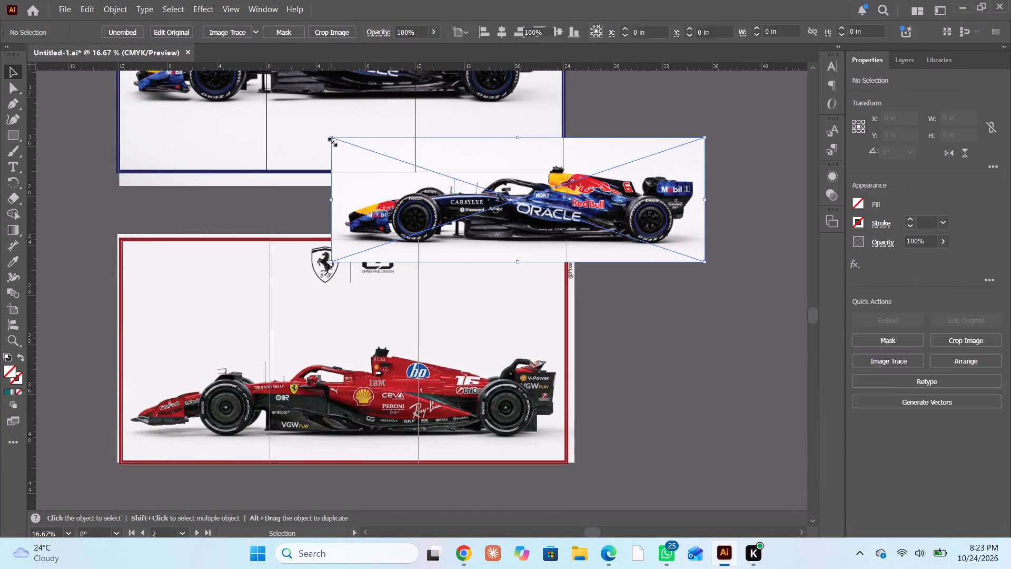
Move the placed Red Bull image onto the blue-framed three-part panel above the Ferrari panel.
{"action": "scroll", "coordinate": [373, 225], "scroll_direction": "up", "scroll_amount": 9}
{"action": "scroll", "coordinate": [374, 227], "scroll_direction": "down", "scroll_amount": 1}
{"action": "scroll", "coordinate": [374, 226], "scroll_direction": "up", "scroll_amount": 1}
{"action": "left_click_drag", "start_coordinate": [478, 312], "coordinate": [274, 164]}
Delete the old Red Bull car image lying behind the newly placed one in the blue-framed panel.
{"action": "scroll", "coordinate": [329, 251], "scroll_direction": "up", "scroll_amount": 4}
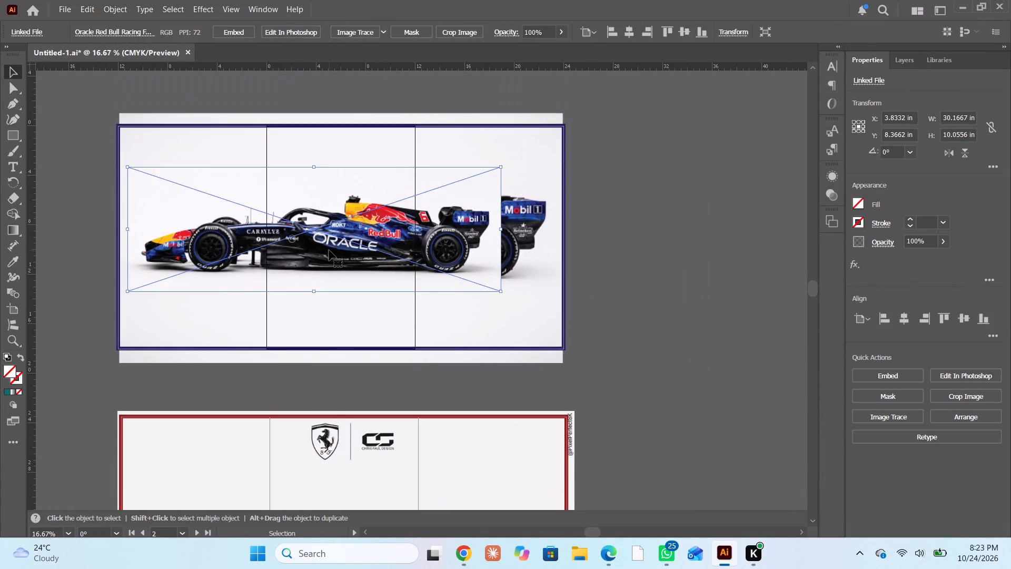
{"action": "scroll", "coordinate": [329, 250], "scroll_direction": "up", "scroll_amount": 5}
{"action": "left_click", "coordinate": [531, 247]}
{"action": "key", "text": "Delete"}
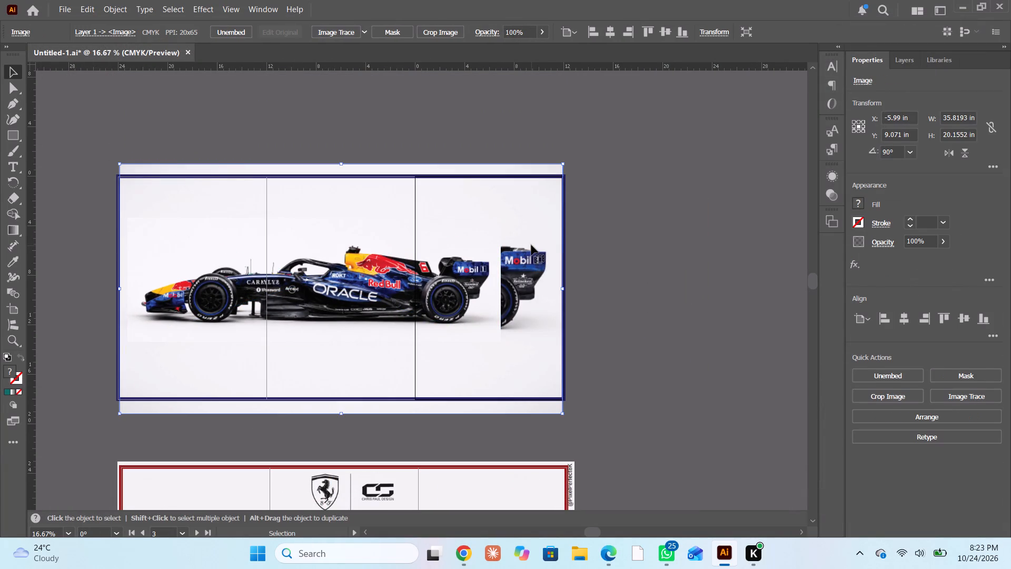
Align the new image with the blue frame's top-left corner and scale it proportionally to about 35.9 × 12 in, spanning the frame's width.
{"action": "left_click_drag", "start_coordinate": [376, 266], "coordinate": [366, 224]}
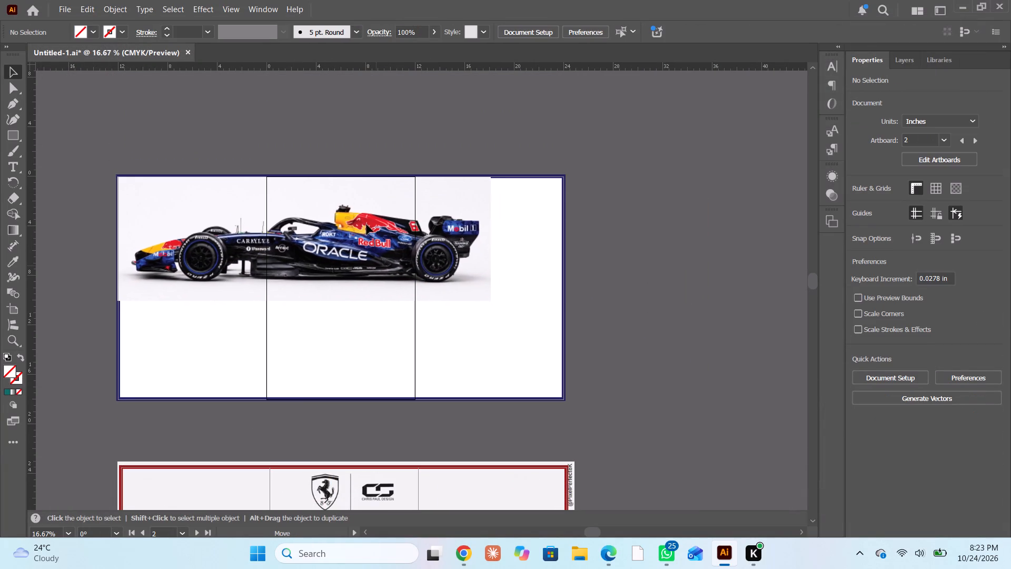
{"action": "left_click_drag", "start_coordinate": [366, 224], "coordinate": [365, 223]}
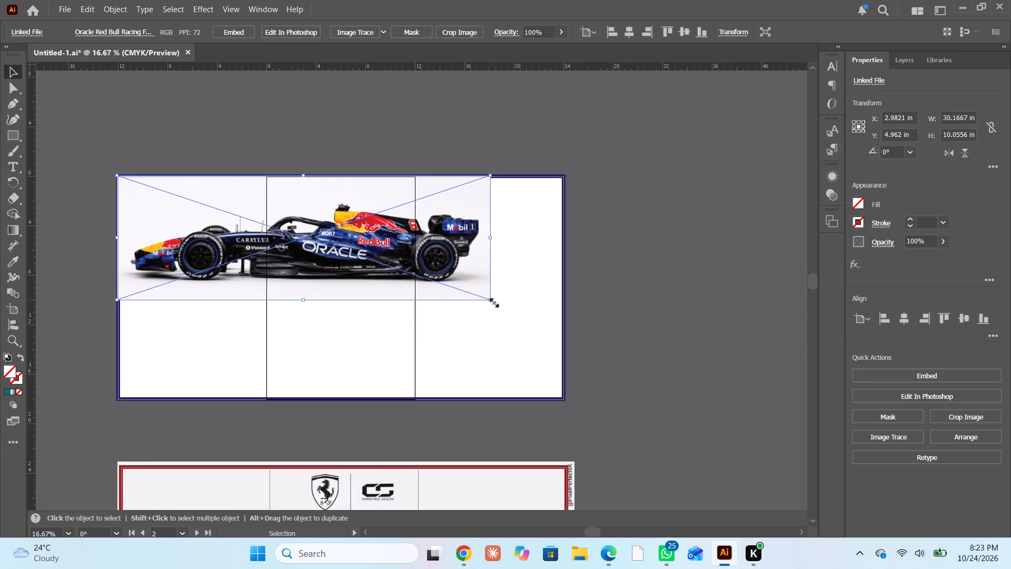
{"action": "left_click_drag", "start_coordinate": [492, 301], "coordinate": [561, 417], "text": "shift"}
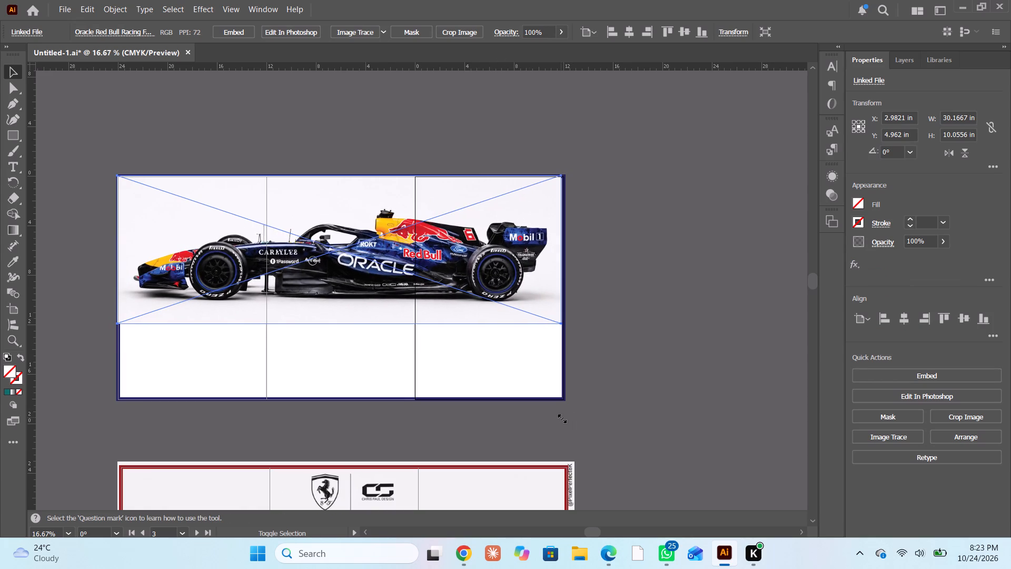
{"action": "left_click_drag", "start_coordinate": [561, 417], "coordinate": [561, 416], "text": "shift"}
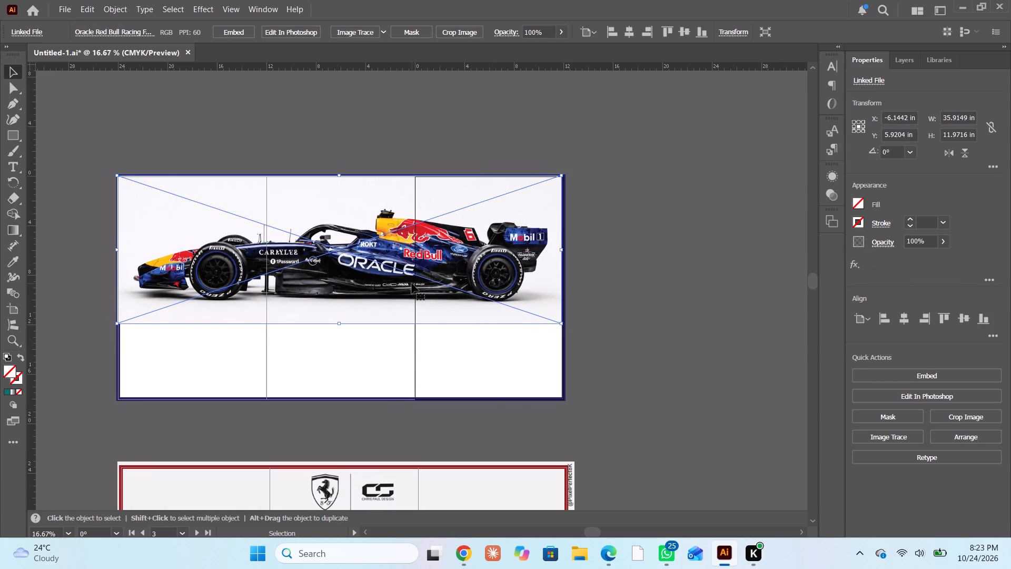
Move the Red Bull image down to about the vertical middle of the blue frame, keeping its sides aligned with the frame.
{"action": "left_click_drag", "start_coordinate": [412, 283], "coordinate": [418, 320]}
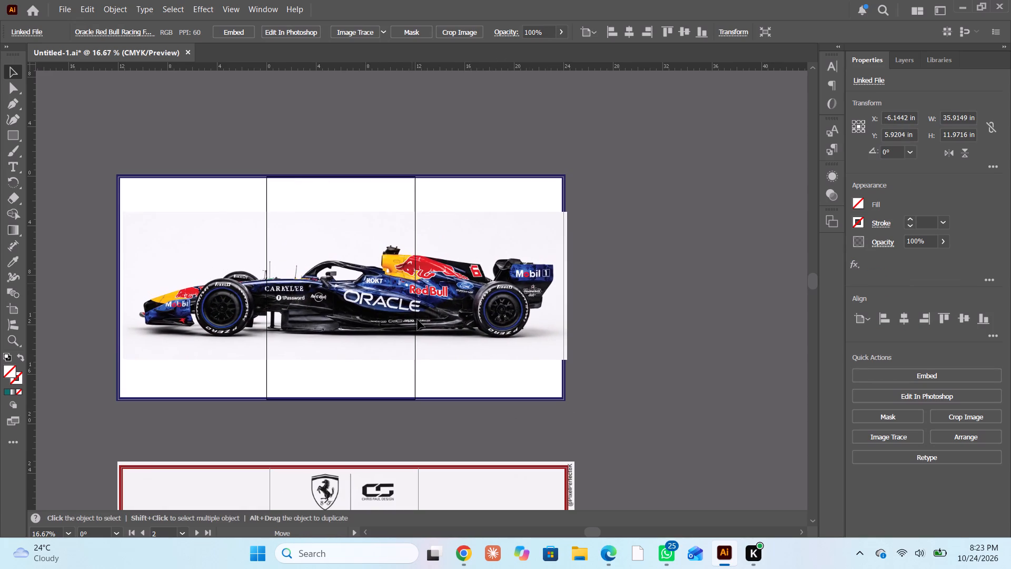
{"action": "left_click_drag", "start_coordinate": [418, 320], "coordinate": [410, 325]}
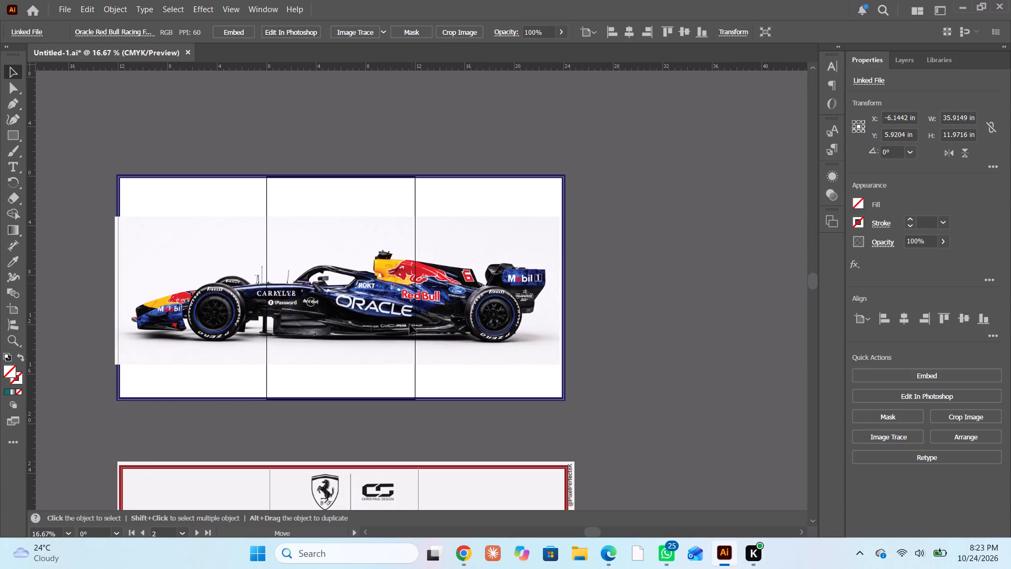
{"action": "left_click_drag", "start_coordinate": [410, 325], "coordinate": [412, 316]}
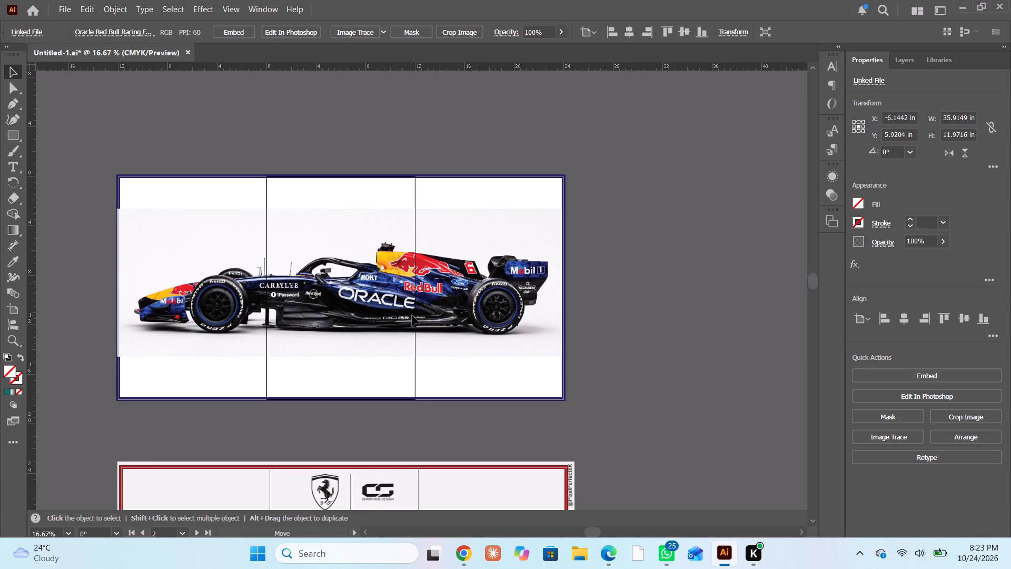
{"action": "left_click_drag", "start_coordinate": [412, 316], "coordinate": [413, 325]}
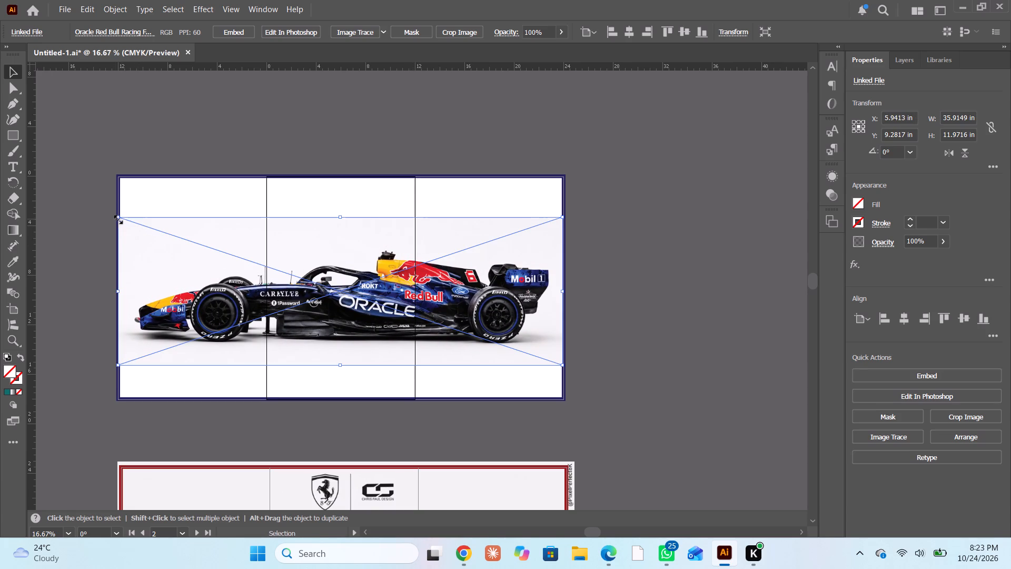
Enlarge the Red Bull image proportionally to about 36.7 × 12.2 in, extending it beyond the blue frame's left edge.
{"action": "left_click_drag", "start_coordinate": [115, 217], "coordinate": [105, 212], "text": "shift"}
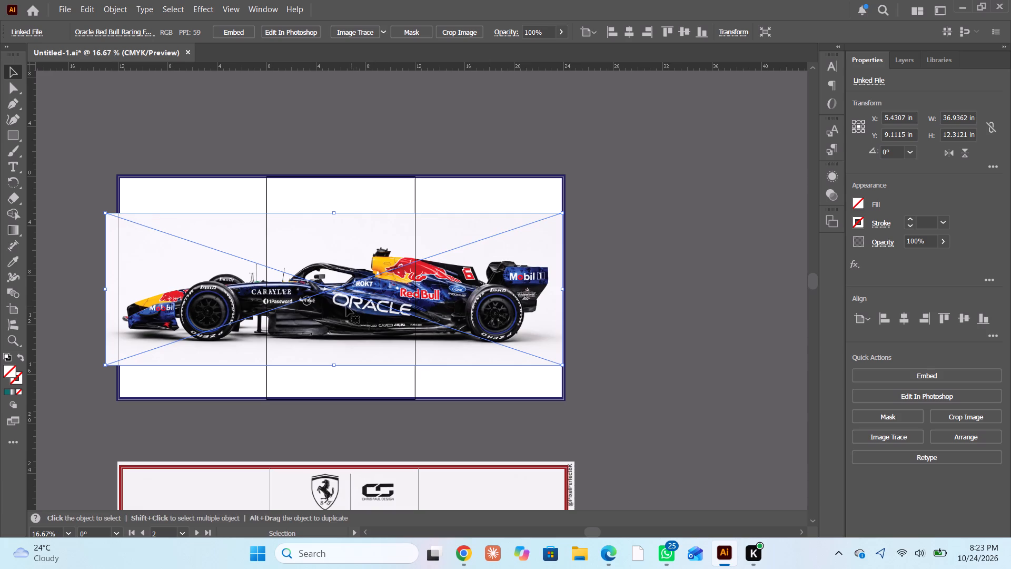
{"action": "key", "text": "ctrl+z"}
{"action": "left_click_drag", "start_coordinate": [117, 219], "coordinate": [113, 218], "text": "shift"}
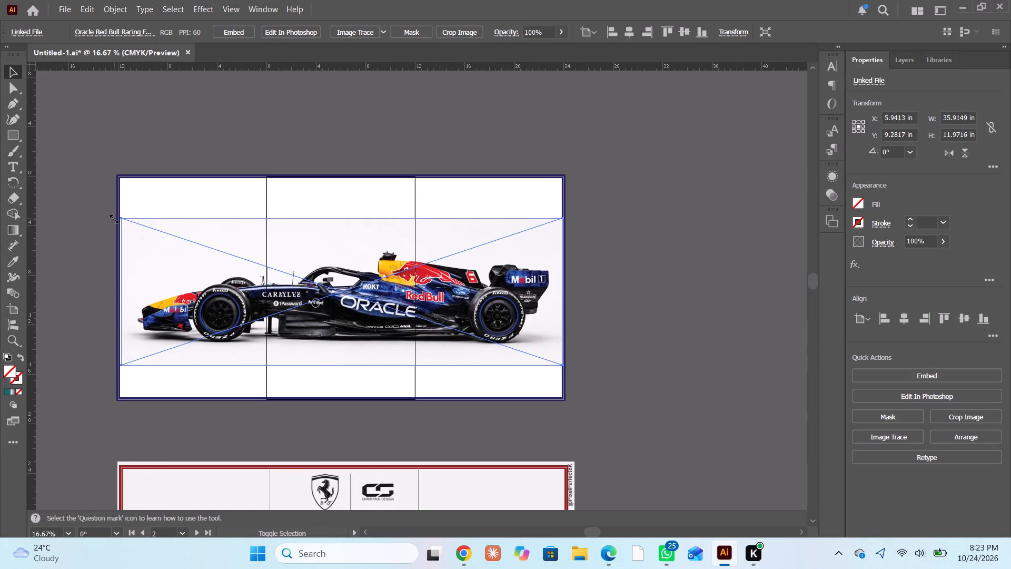
{"action": "left_click_drag", "start_coordinate": [113, 218], "coordinate": [100, 214], "text": "shift"}
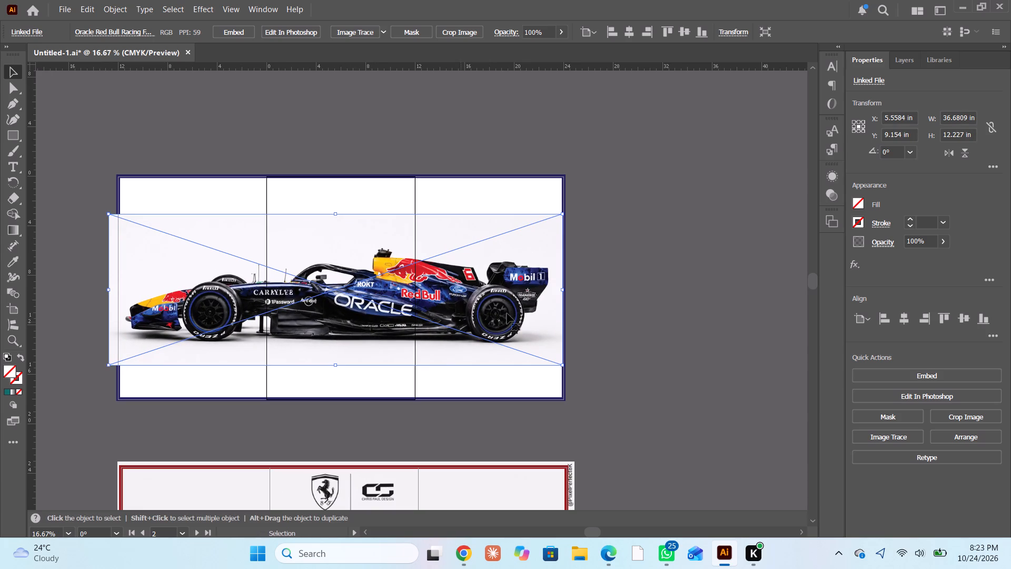
{"action": "left_click", "coordinate": [645, 273]}
Examine the enlarged Red Bull car image up close for sharpness and lettering detail.
{"action": "scroll", "coordinate": [280, 315], "scroll_direction": "up", "scroll_amount": 2, "text": "alt"}
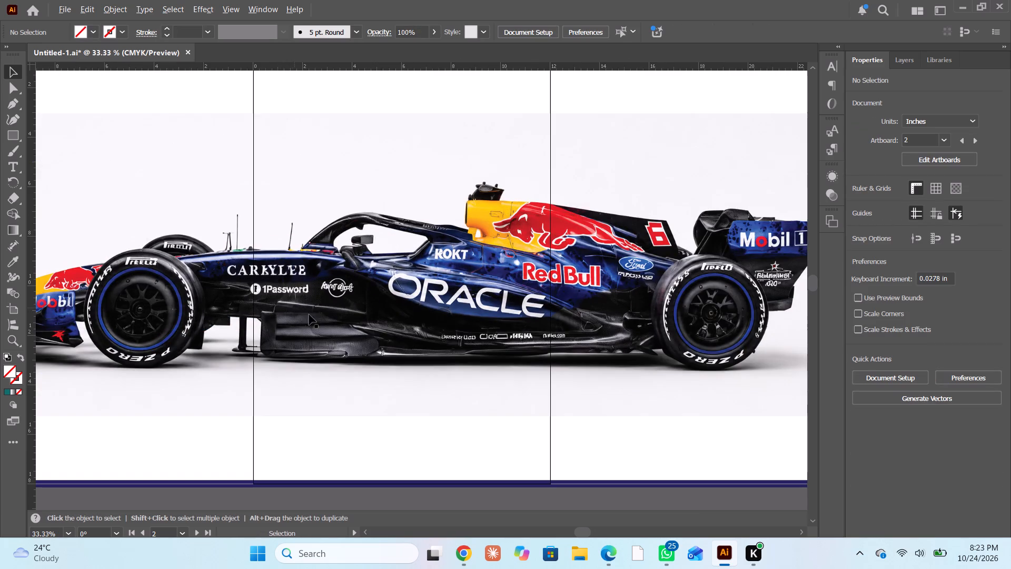
{"action": "scroll", "coordinate": [442, 317], "scroll_direction": "up", "scroll_amount": 6, "text": "alt"}
{"action": "scroll", "coordinate": [442, 311], "scroll_direction": "down", "scroll_amount": 5, "text": "alt"}
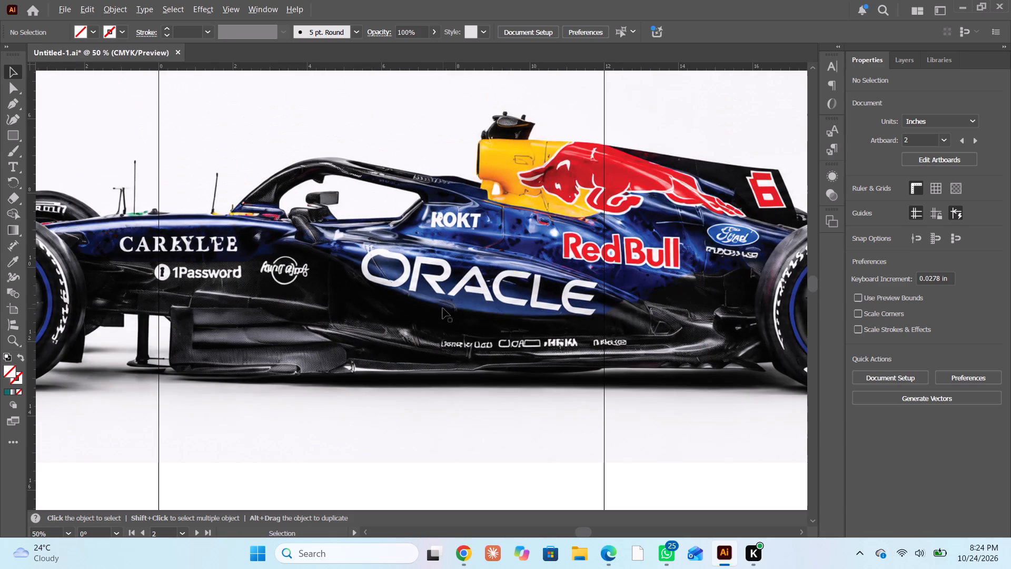
{"action": "scroll", "coordinate": [443, 308], "scroll_direction": "up", "scroll_amount": 3, "text": "alt"}
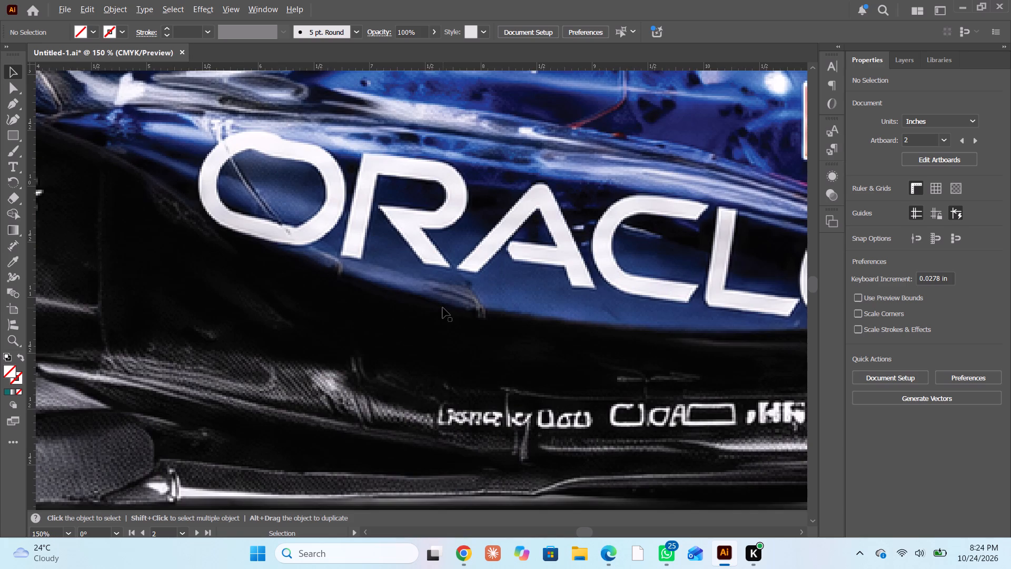
{"action": "scroll", "coordinate": [443, 308], "scroll_direction": "down", "scroll_amount": 6, "text": "alt"}
{"action": "right_click", "coordinate": [441, 306]}
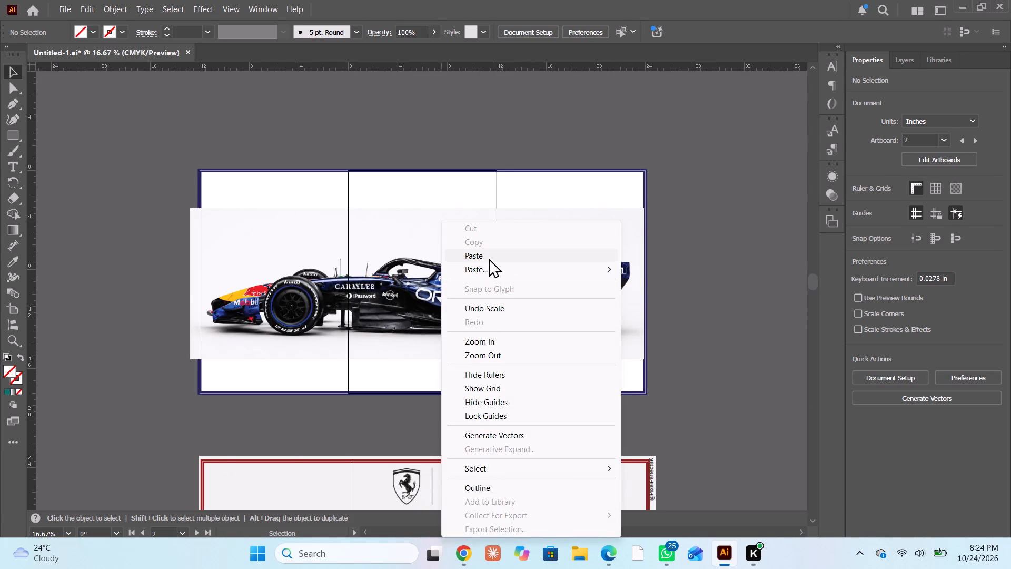
{"action": "left_click", "coordinate": [736, 269]}
{"action": "scroll", "coordinate": [508, 299], "scroll_direction": "down", "scroll_amount": 3}
{"action": "scroll", "coordinate": [502, 295], "scroll_direction": "up", "scroll_amount": 2}
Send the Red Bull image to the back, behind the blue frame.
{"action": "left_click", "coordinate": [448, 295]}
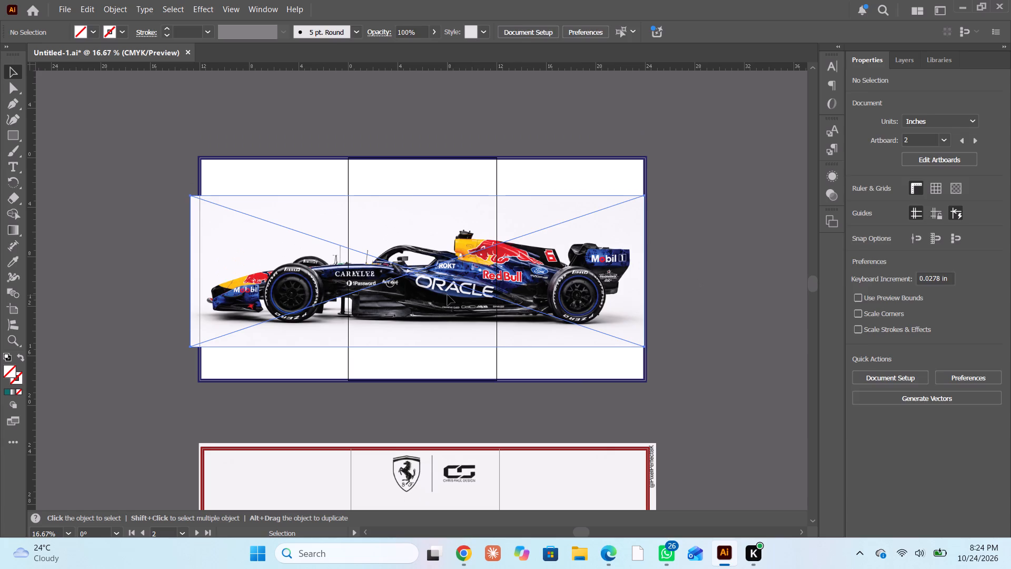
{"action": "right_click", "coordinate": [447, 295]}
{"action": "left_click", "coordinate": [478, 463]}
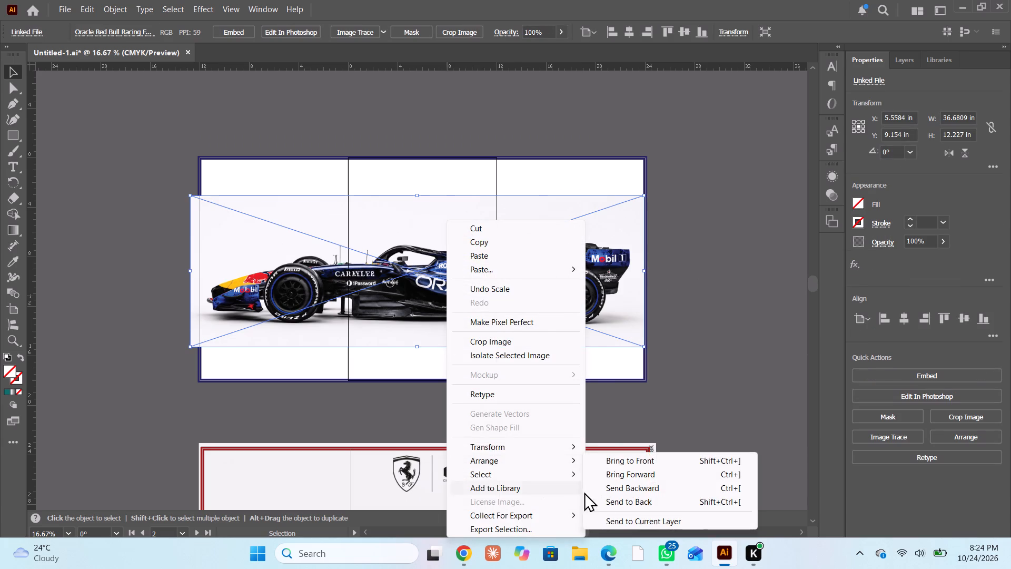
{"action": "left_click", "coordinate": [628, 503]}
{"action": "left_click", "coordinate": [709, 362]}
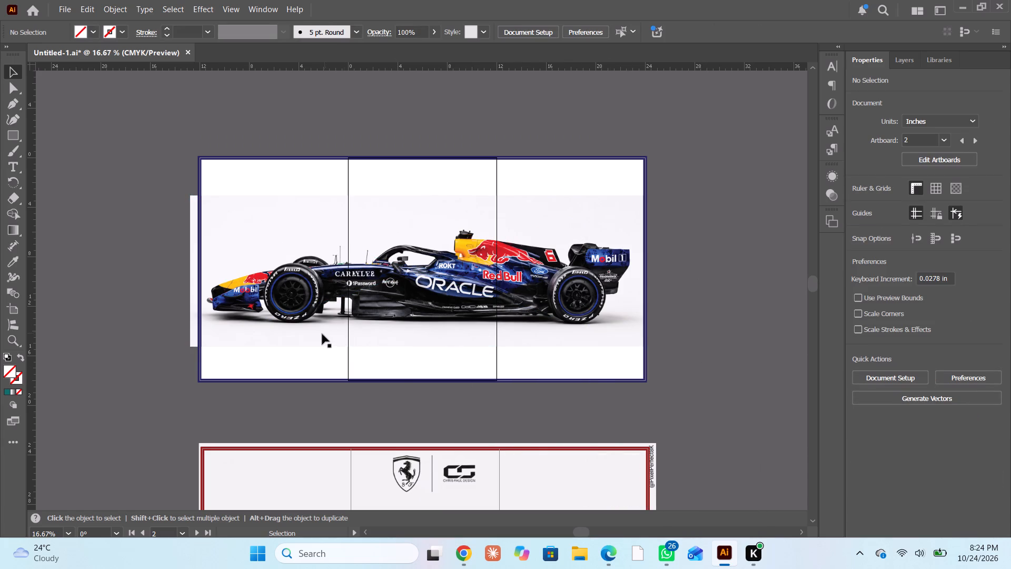
Fill the blue frame rectangle with the off-white background colour sampled from the Red Bull image using the Eyedropper.
{"action": "left_click", "coordinate": [280, 173]}
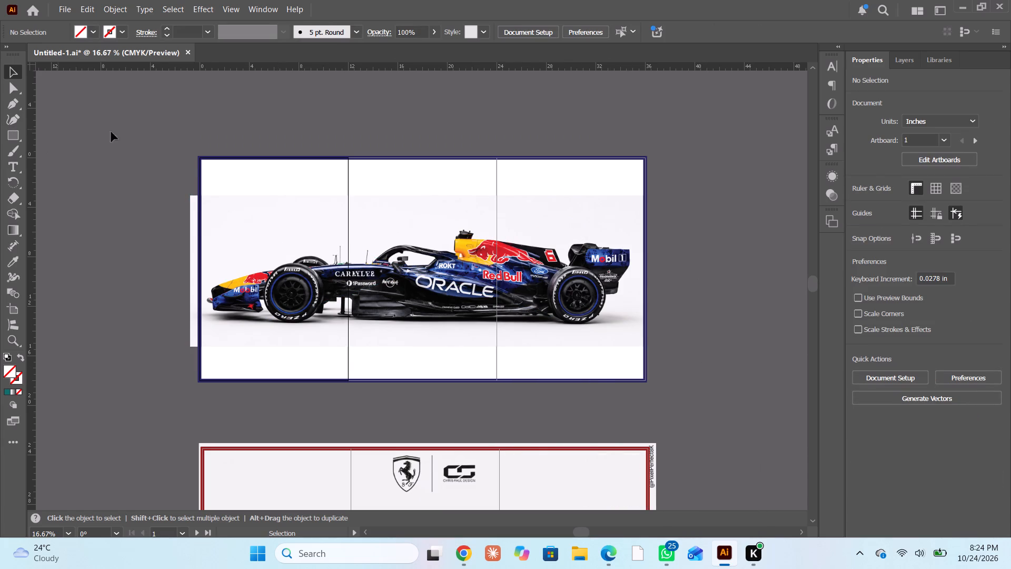
{"action": "left_click", "coordinate": [382, 159], "text": "shift"}
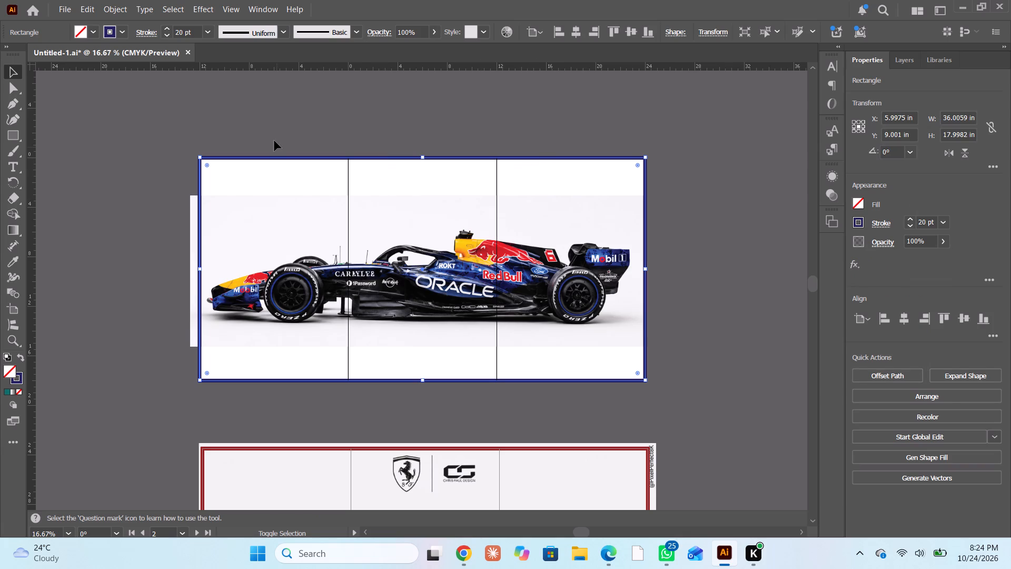
{"action": "left_click", "coordinate": [273, 123]}
{"action": "left_click_drag", "start_coordinate": [262, 120], "coordinate": [587, 187]}
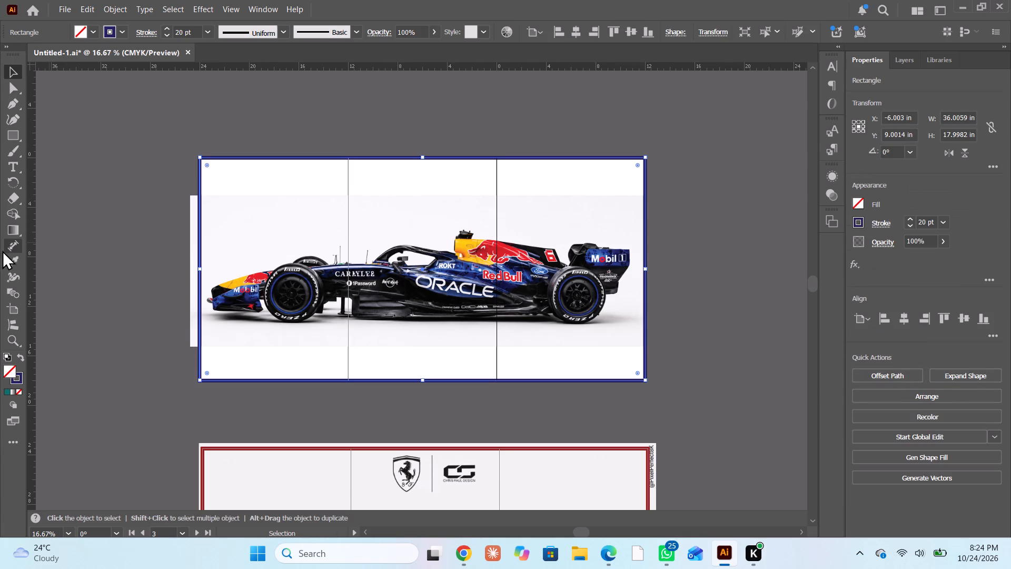
{"action": "left_click", "coordinate": [12, 263]}
{"action": "left_click", "coordinate": [263, 237]}
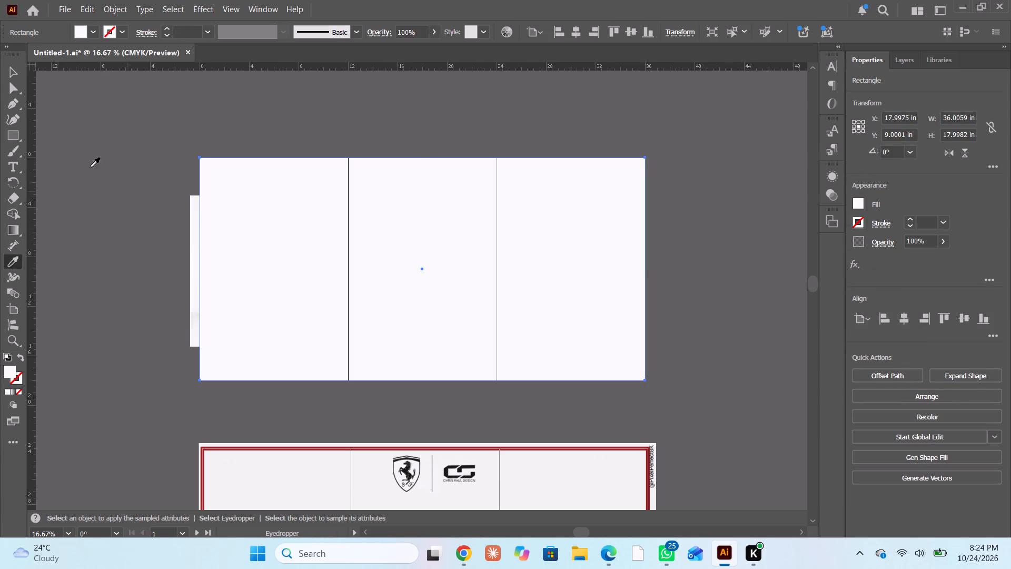
{"action": "left_click", "coordinate": [6, 72]}
{"action": "left_click", "coordinate": [96, 115]}
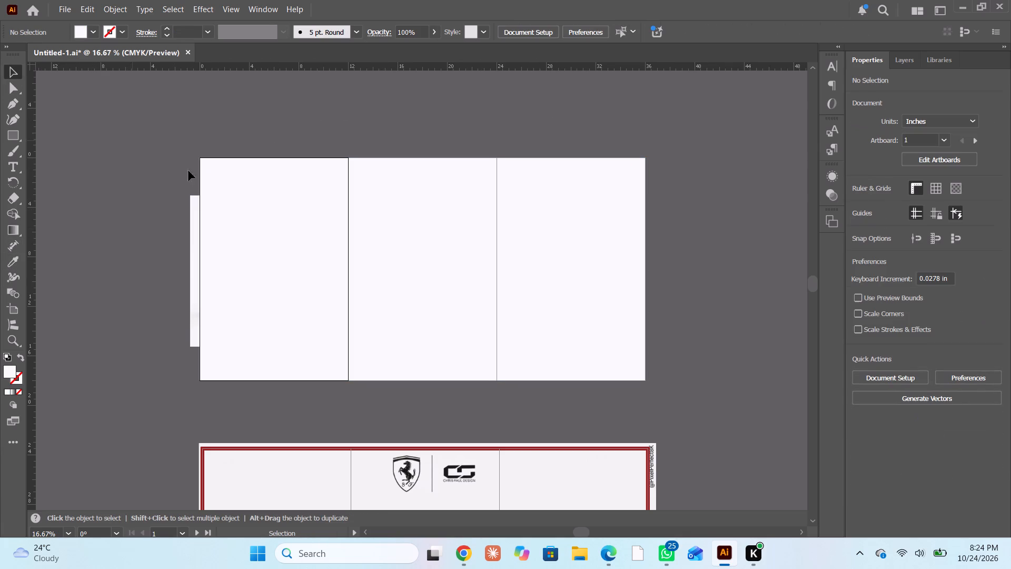
{"action": "left_click", "coordinate": [166, 144]}
Bring the Red Bull image to the front, above the filled frame rectangle.
{"action": "left_click", "coordinate": [195, 229]}
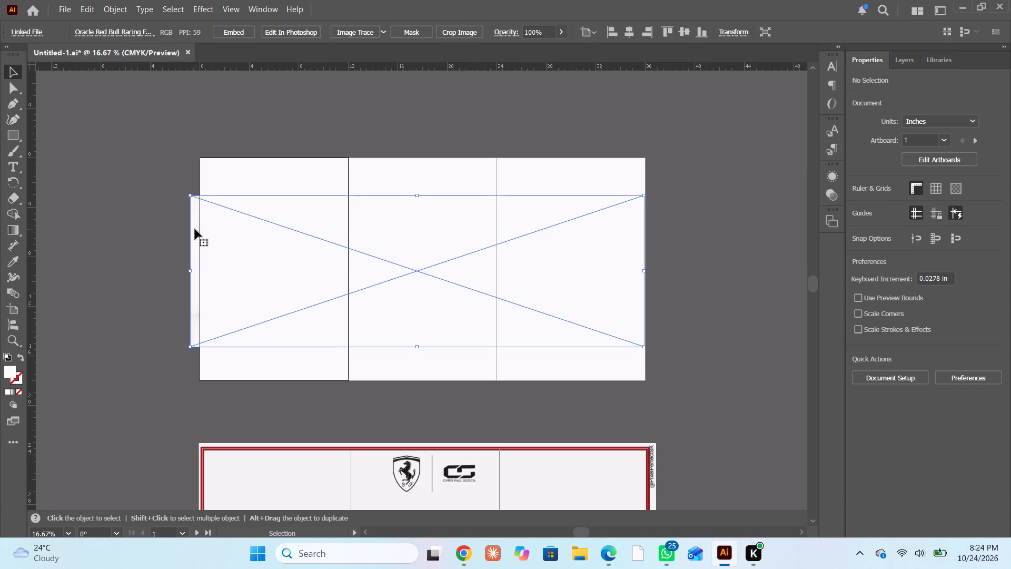
{"action": "right_click", "coordinate": [195, 229]}
{"action": "left_click", "coordinate": [250, 460]}
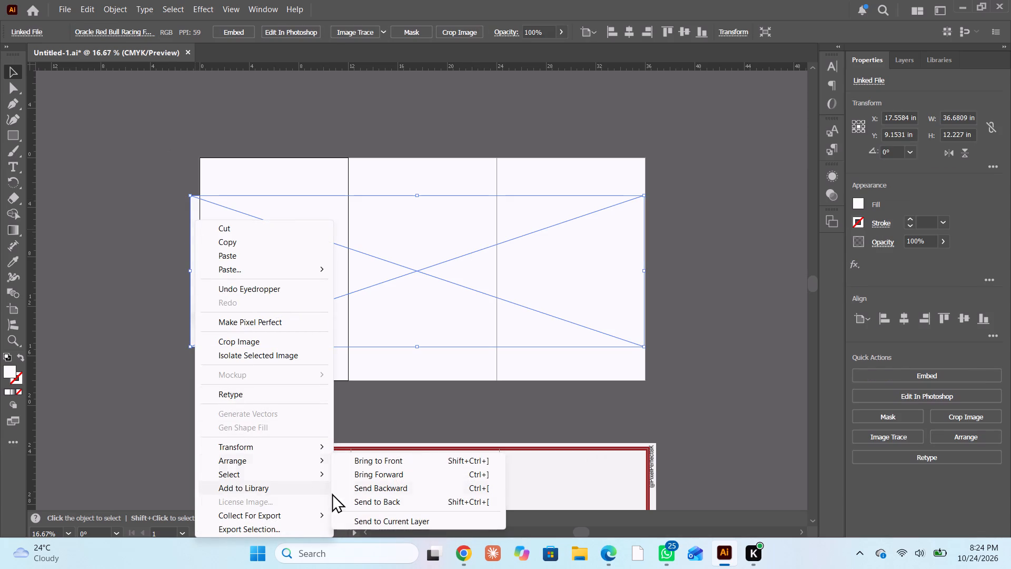
{"action": "left_click", "coordinate": [393, 462]}
{"action": "left_click", "coordinate": [438, 397]}
Apply a dark blue stroke colour to the off-white frame rectangle around the Red Bull car.
{"action": "left_click", "coordinate": [425, 181]}
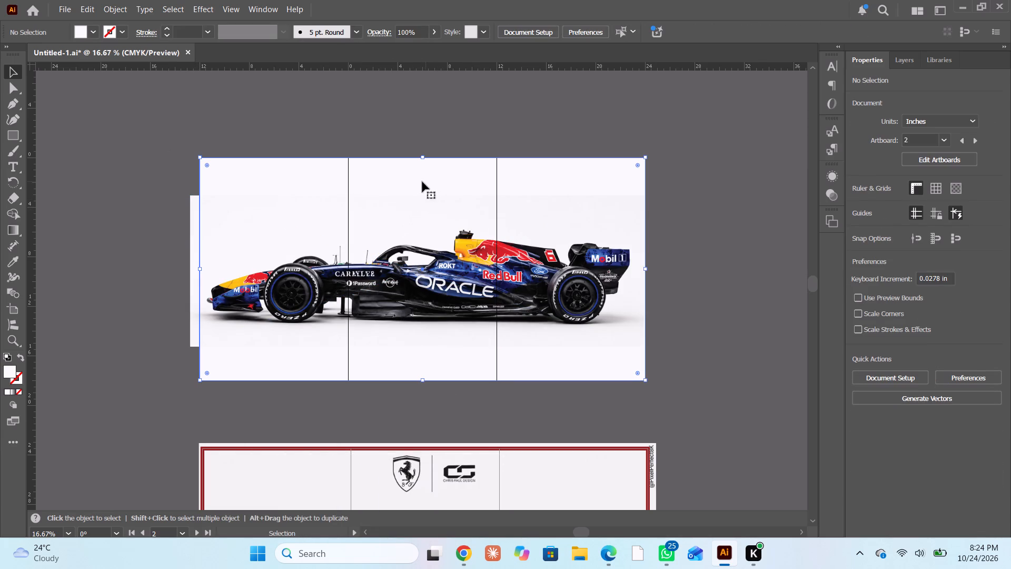
{"action": "left_click_drag", "start_coordinate": [249, 126], "coordinate": [598, 184]}
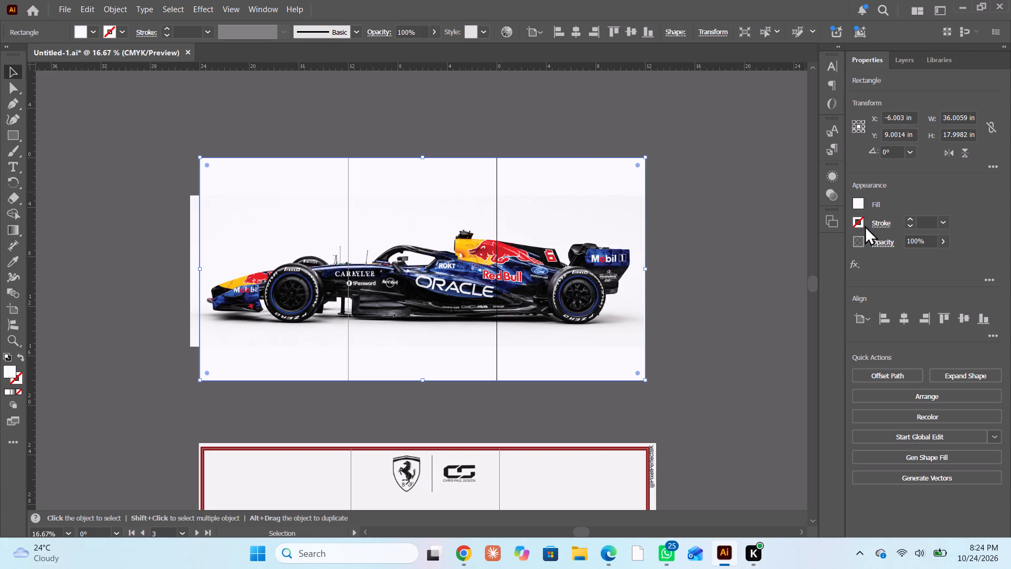
{"action": "left_click", "coordinate": [857, 222]}
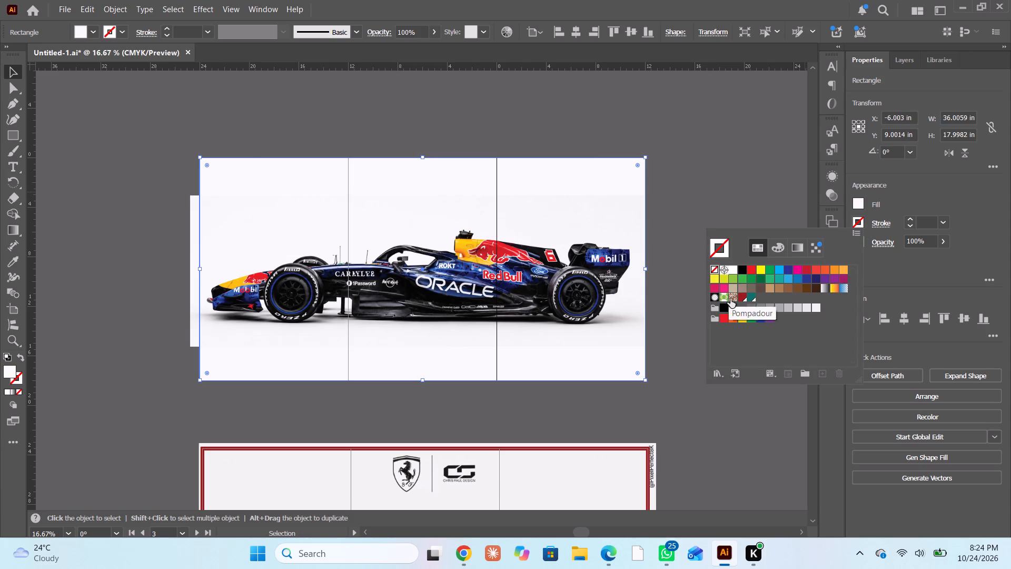
{"action": "left_click", "coordinate": [818, 281]}
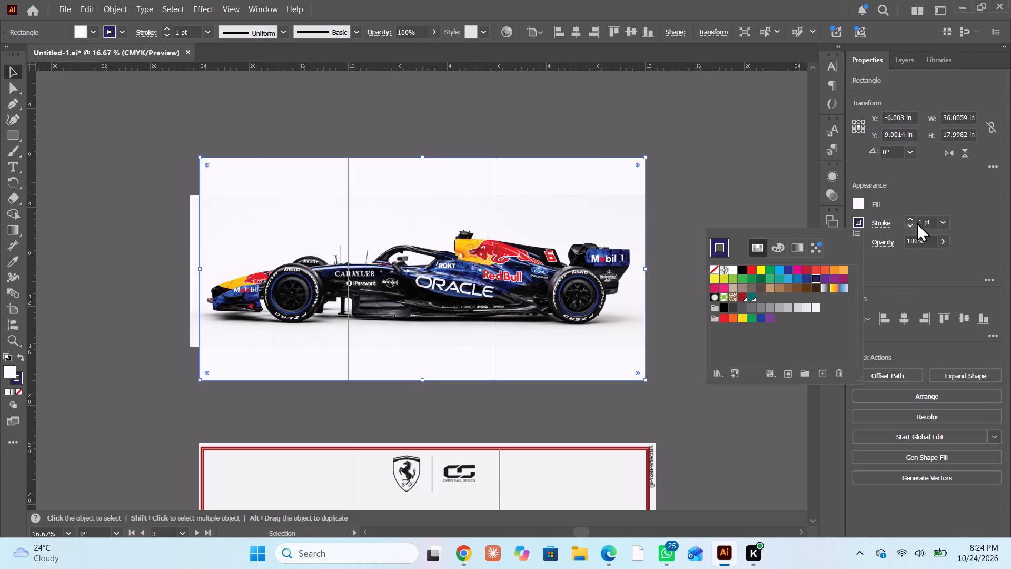
Set the frame rectangle's stroke weight to 20 pt.
{"action": "double_click", "coordinate": [919, 221]}
{"action": "double_click", "coordinate": [926, 221]}
{"action": "left_click_drag", "start_coordinate": [925, 222], "coordinate": [918, 223]}
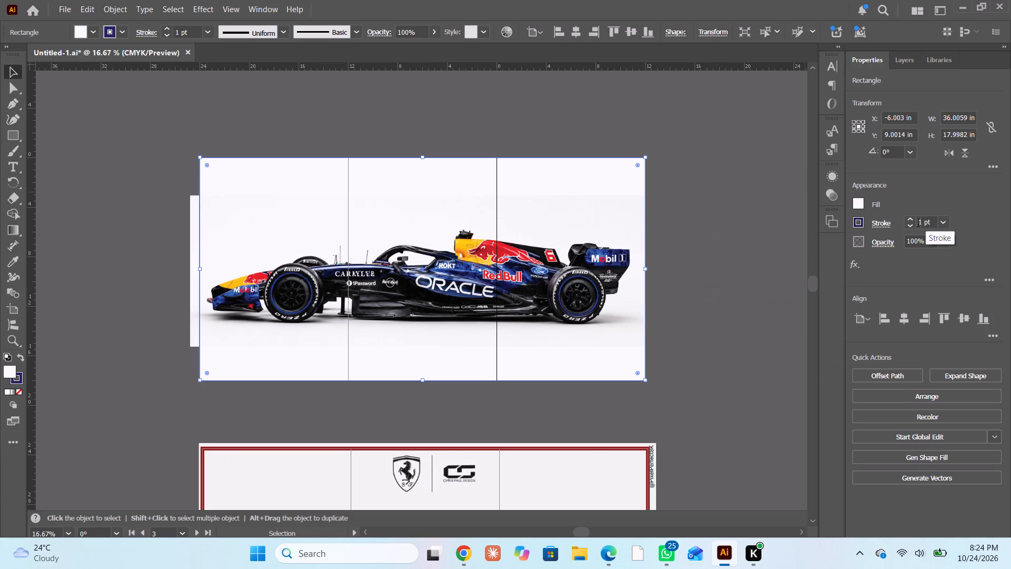
{"action": "left_click", "coordinate": [918, 224]}
{"action": "left_click", "coordinate": [921, 223]}
{"action": "key", "text": "2"}
{"action": "key", "text": "BackSpace"}
{"action": "key", "text": "BackSpace"}
{"action": "key", "text": "2"}
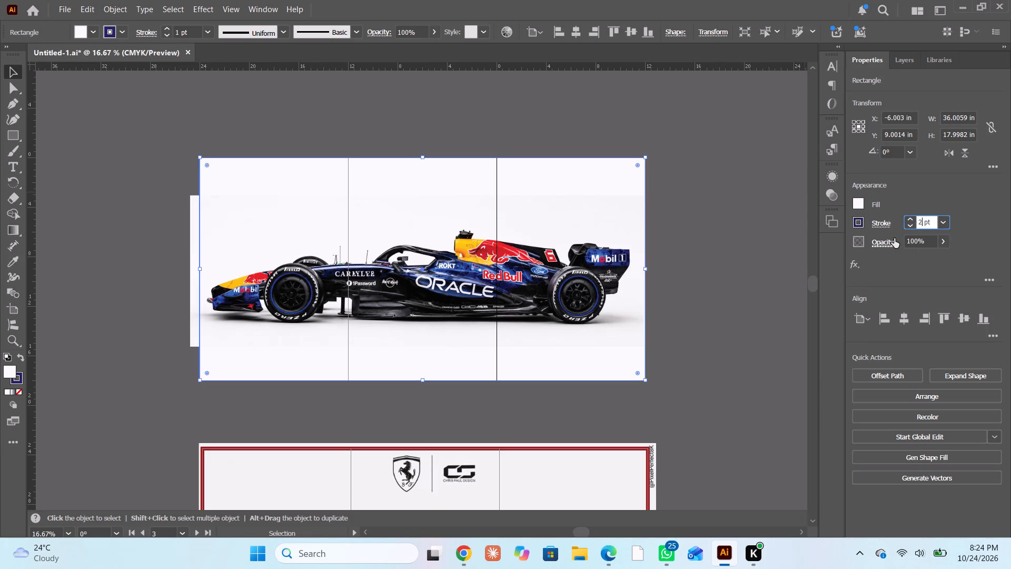
{"action": "key", "text": "0"}
{"action": "key", "text": "Return"}
{"action": "left_click", "coordinate": [13, 72]}
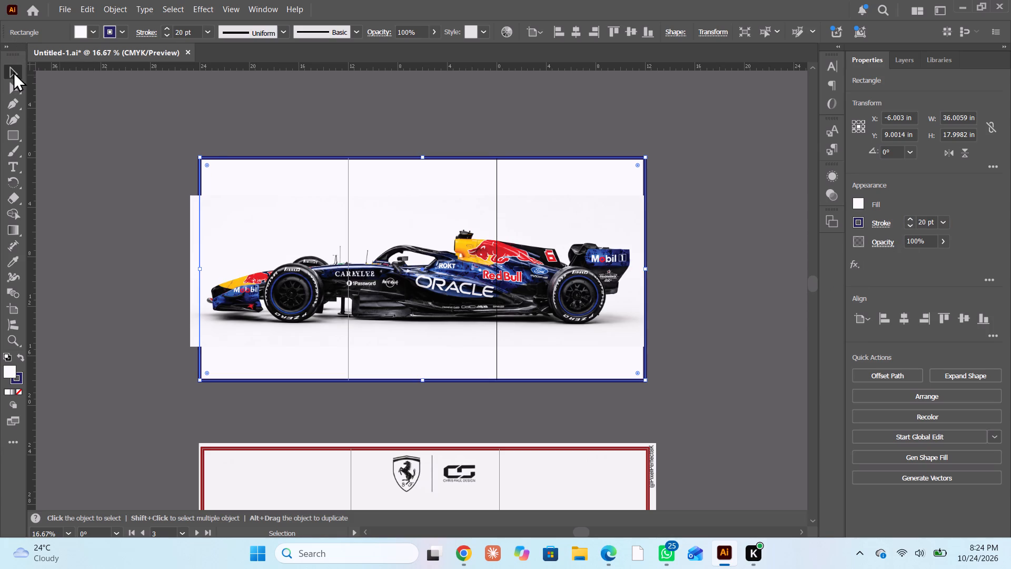
{"action": "left_click", "coordinate": [215, 150]}
Crop the Red Bull image on both sides to about 35.6 × 12.2 in so it fits inside the blue frame.
{"action": "left_click", "coordinate": [433, 267]}
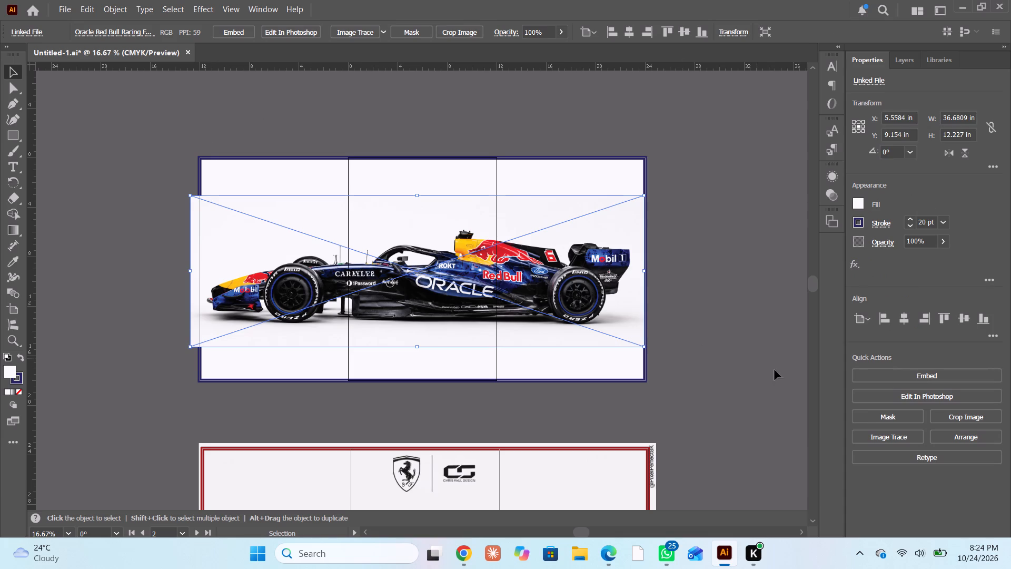
{"action": "left_click", "coordinate": [956, 413]}
{"action": "left_click", "coordinate": [556, 290]}
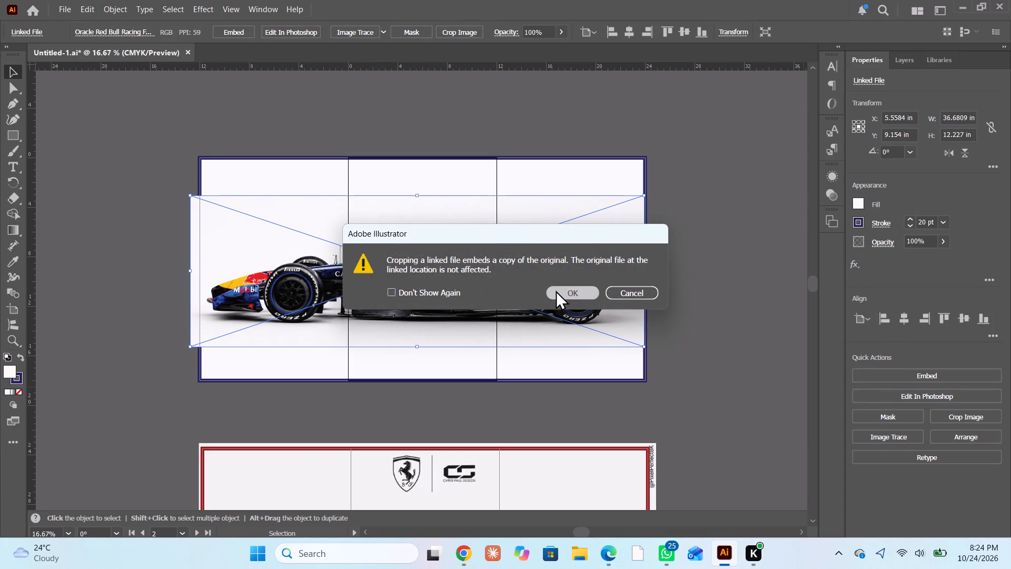
{"action": "left_click_drag", "start_coordinate": [191, 266], "coordinate": [210, 262]}
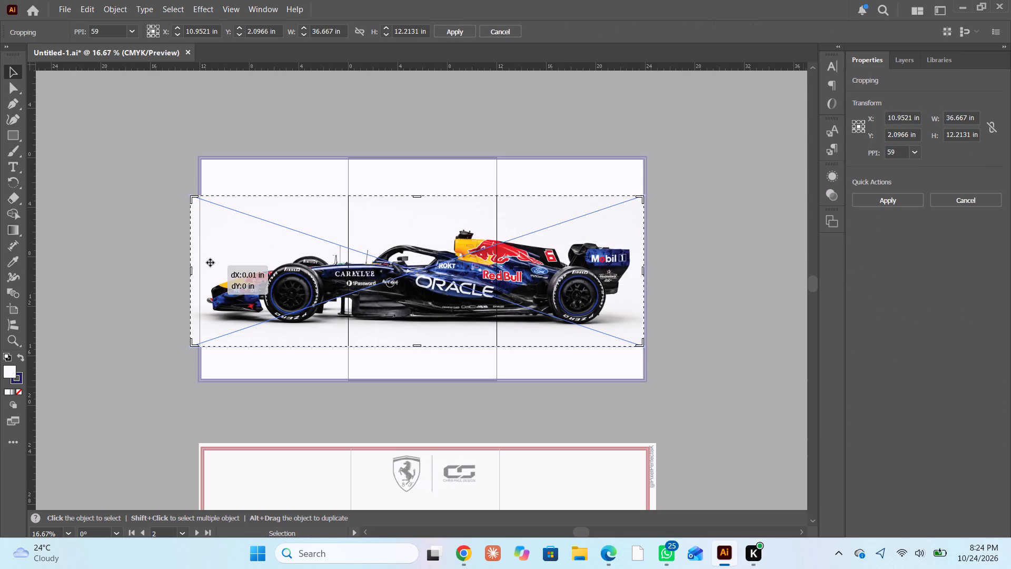
{"action": "left_click_drag", "start_coordinate": [210, 262], "coordinate": [211, 261]}
{"action": "left_click", "coordinate": [191, 267]}
{"action": "left_click_drag", "start_coordinate": [190, 273], "coordinate": [201, 275]}
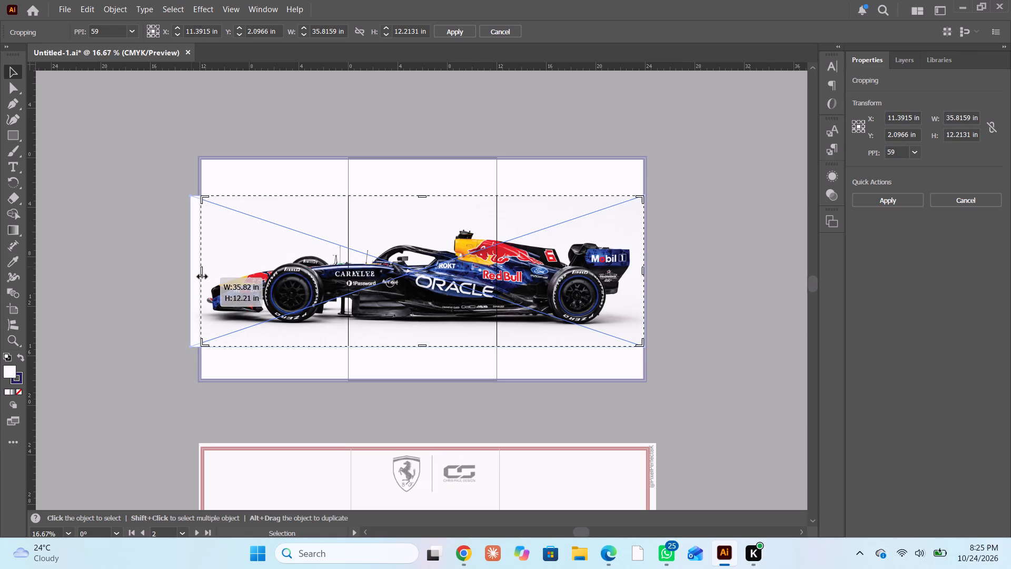
{"action": "left_click_drag", "start_coordinate": [201, 275], "coordinate": [202, 275]}
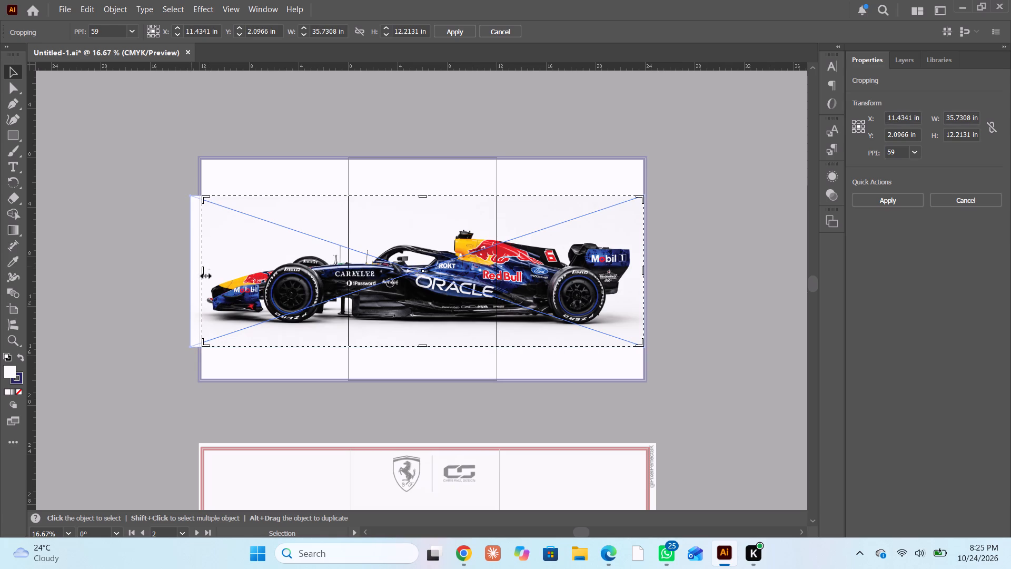
{"action": "left_click_drag", "start_coordinate": [642, 271], "coordinate": [635, 274]}
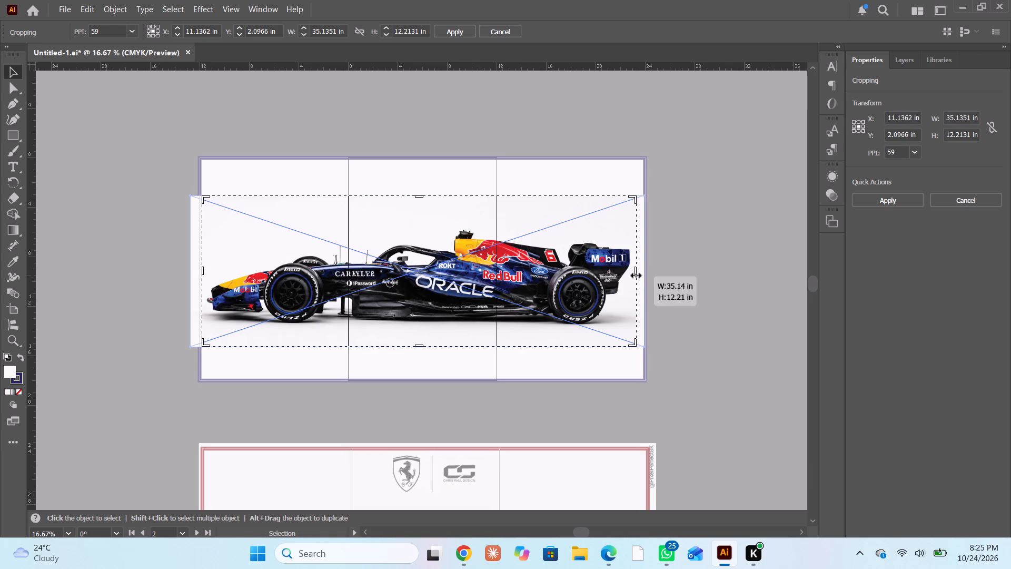
{"action": "left_click_drag", "start_coordinate": [635, 274], "coordinate": [640, 266]}
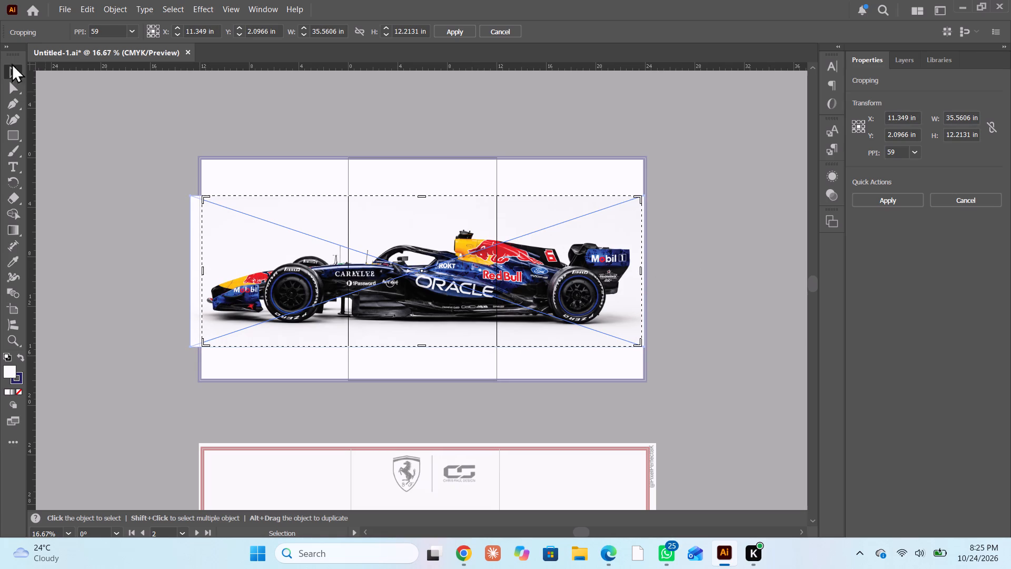
{"action": "left_click", "coordinate": [888, 200]}
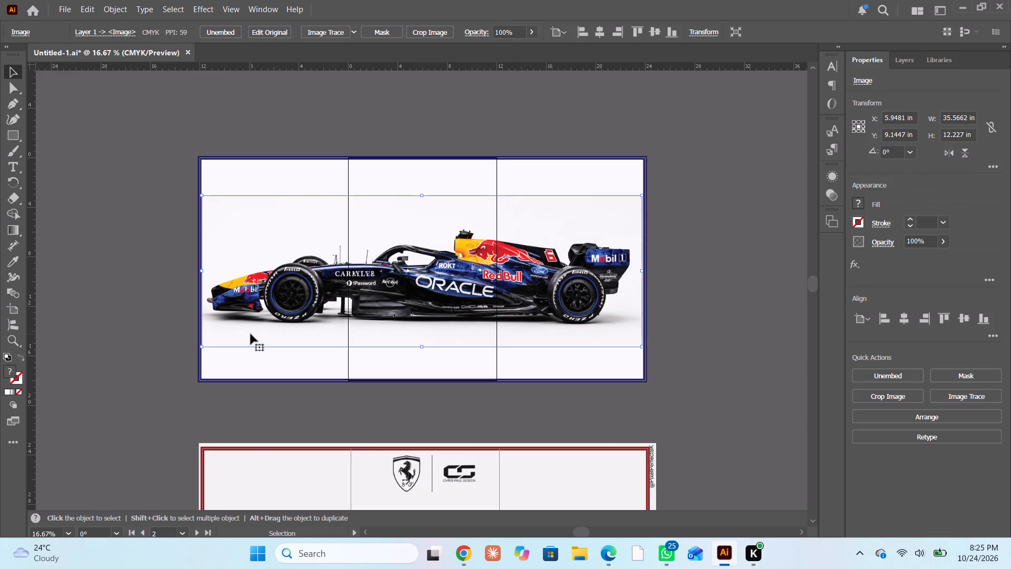
{"action": "scroll", "coordinate": [249, 331], "scroll_direction": "down", "scroll_amount": 2}
{"action": "left_click", "coordinate": [142, 251]}
{"action": "scroll", "coordinate": [270, 359], "scroll_direction": "down", "scroll_amount": 1}
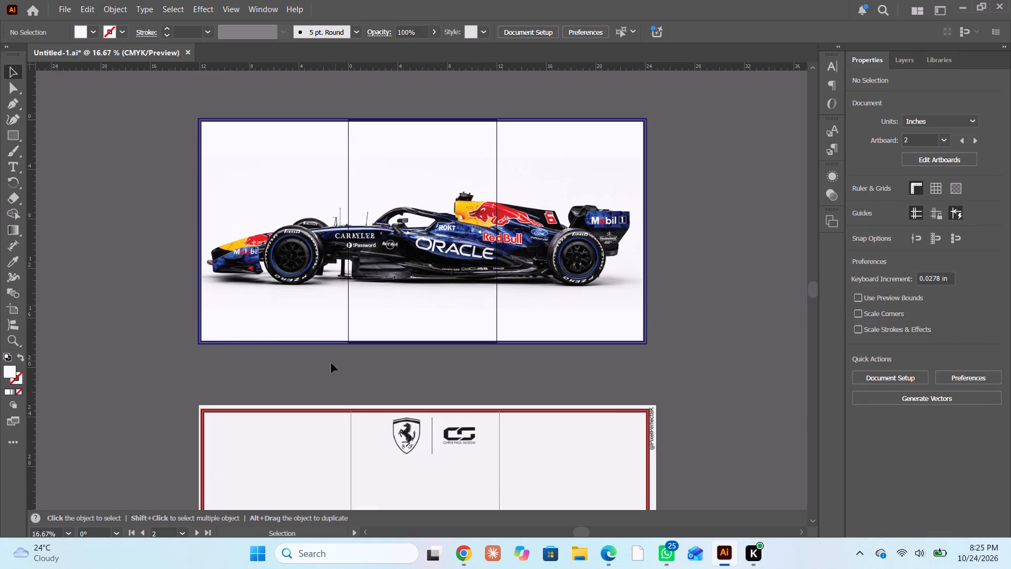
Examine the Red Bull car's bodywork details and rear wheel up close, and compare the panel with the Ferrari poster beneath it.
{"action": "scroll", "coordinate": [543, 231], "scroll_direction": "up", "scroll_amount": 5, "text": "alt"}
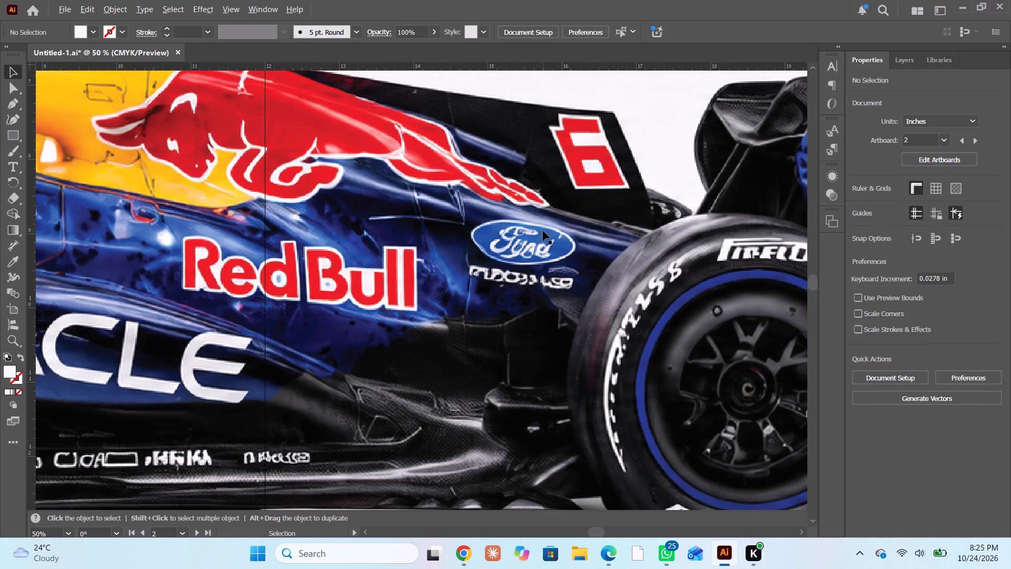
{"action": "scroll", "coordinate": [543, 230], "scroll_direction": "up", "scroll_amount": 3, "text": "alt"}
{"action": "scroll", "coordinate": [548, 205], "scroll_direction": "down", "scroll_amount": 3, "text": "alt"}
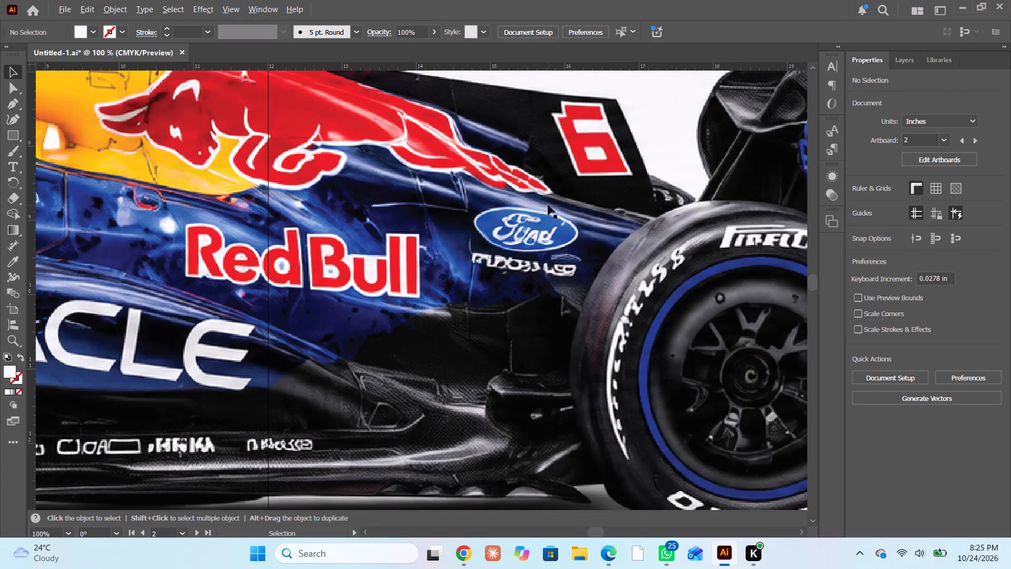
{"action": "scroll", "coordinate": [548, 205], "scroll_direction": "up", "scroll_amount": 3, "text": "alt"}
{"action": "scroll", "coordinate": [548, 205], "scroll_direction": "down", "scroll_amount": 2, "text": "alt"}
{"action": "scroll", "coordinate": [548, 205], "scroll_direction": "up", "scroll_amount": 1, "text": "alt"}
{"action": "scroll", "coordinate": [548, 205], "scroll_direction": "down", "scroll_amount": 1, "text": "alt"}
{"action": "scroll", "coordinate": [548, 205], "scroll_direction": "up", "scroll_amount": 1, "text": "alt"}
{"action": "scroll", "coordinate": [548, 205], "scroll_direction": "down", "scroll_amount": 4, "text": "alt"}
{"action": "scroll", "coordinate": [531, 227], "scroll_direction": "up", "scroll_amount": 1, "text": "alt"}
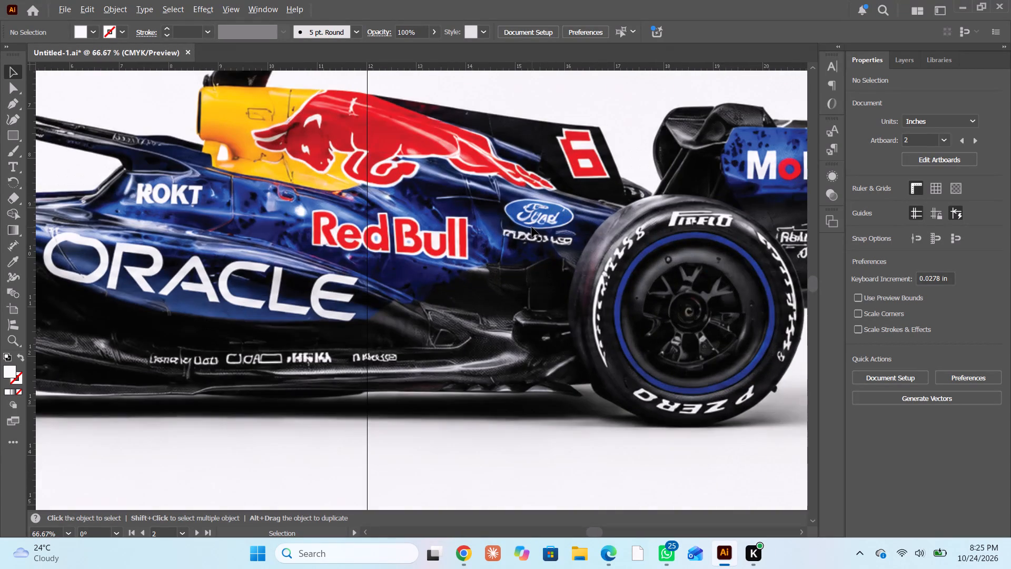
{"action": "scroll", "coordinate": [532, 227], "scroll_direction": "up", "scroll_amount": 3, "text": "alt"}
{"action": "scroll", "coordinate": [533, 226], "scroll_direction": "down", "scroll_amount": 15, "text": "alt"}
{"action": "scroll", "coordinate": [533, 226], "scroll_direction": "up", "scroll_amount": 1}
{"action": "scroll", "coordinate": [533, 226], "scroll_direction": "down", "scroll_amount": 3}
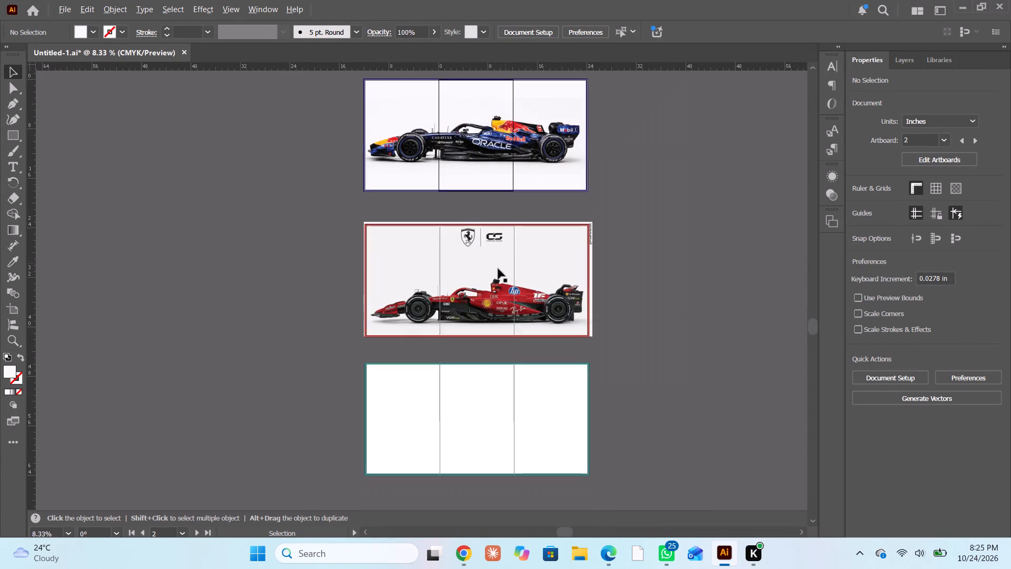
{"action": "scroll", "coordinate": [475, 283], "scroll_direction": "up", "scroll_amount": 1, "text": "alt"}
{"action": "scroll", "coordinate": [475, 284], "scroll_direction": "down", "scroll_amount": 1, "text": "alt"}
{"action": "scroll", "coordinate": [474, 284], "scroll_direction": "up", "scroll_amount": 7, "text": "alt"}
{"action": "scroll", "coordinate": [471, 291], "scroll_direction": "down", "scroll_amount": 3, "text": "alt"}
{"action": "scroll", "coordinate": [471, 291], "scroll_direction": "up", "scroll_amount": 1, "text": "alt"}
{"action": "scroll", "coordinate": [471, 291], "scroll_direction": "down", "scroll_amount": 2, "text": "alt"}
{"action": "scroll", "coordinate": [472, 253], "scroll_direction": "up", "scroll_amount": 1}
{"action": "scroll", "coordinate": [472, 253], "scroll_direction": "down", "scroll_amount": 1}
{"action": "scroll", "coordinate": [472, 252], "scroll_direction": "up", "scroll_amount": 8}
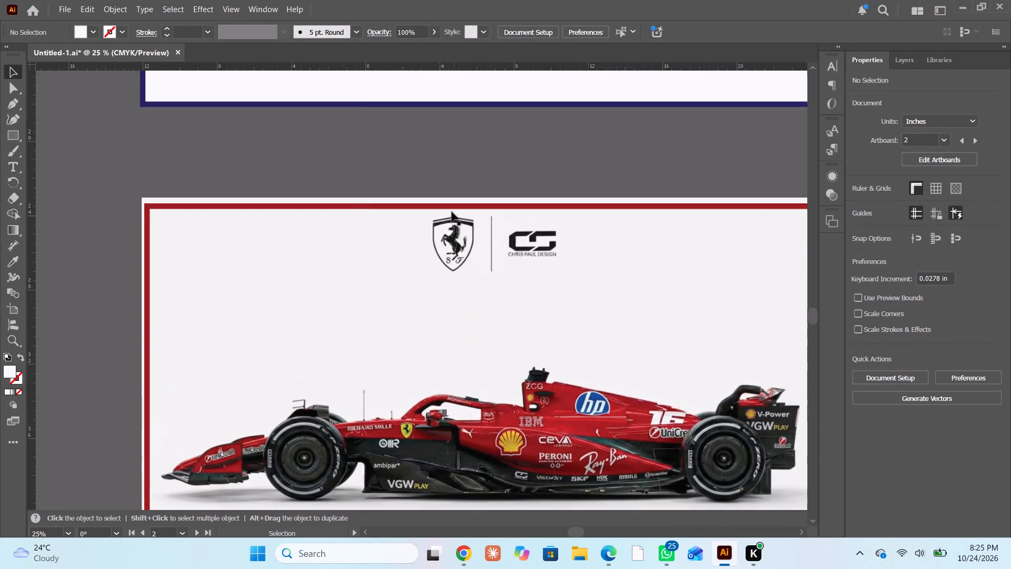
{"action": "scroll", "coordinate": [452, 212], "scroll_direction": "up", "scroll_amount": 15}
{"action": "scroll", "coordinate": [316, 169], "scroll_direction": "down", "scroll_amount": 1, "text": "alt"}
{"action": "scroll", "coordinate": [496, 157], "scroll_direction": "up", "scroll_amount": 9}
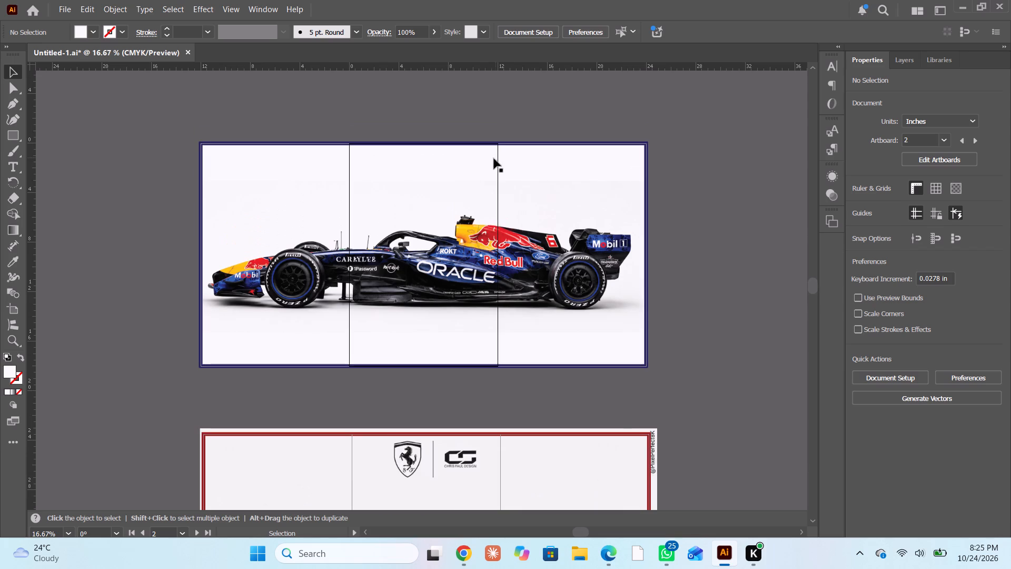
Export the three Red Bull artboards (range 1-3) for screens as 1x JPG 100 files into the Documents folder.
{"action": "left_click", "coordinate": [59, 3]}
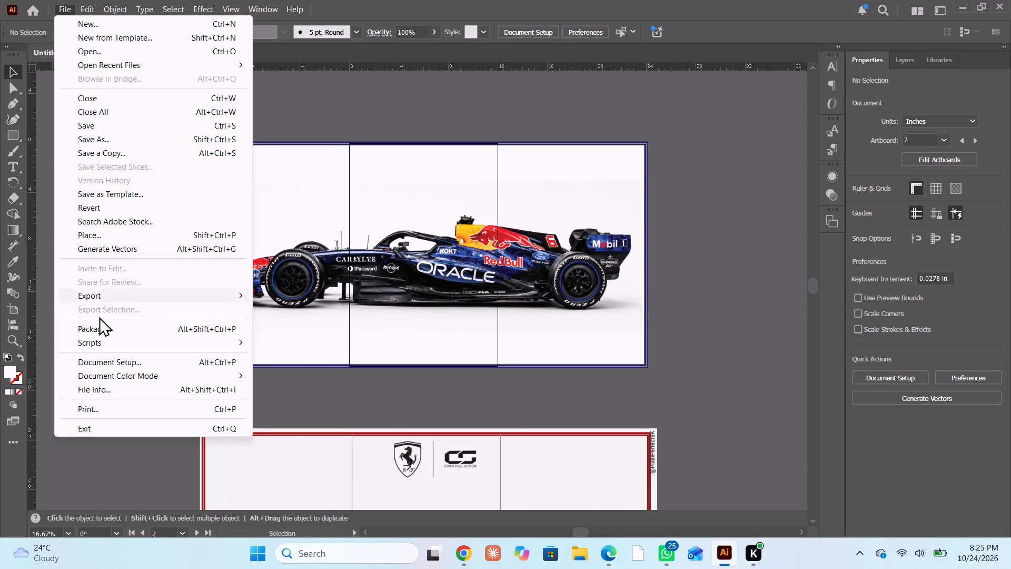
{"action": "left_click", "coordinate": [121, 295]}
{"action": "left_click", "coordinate": [286, 296]}
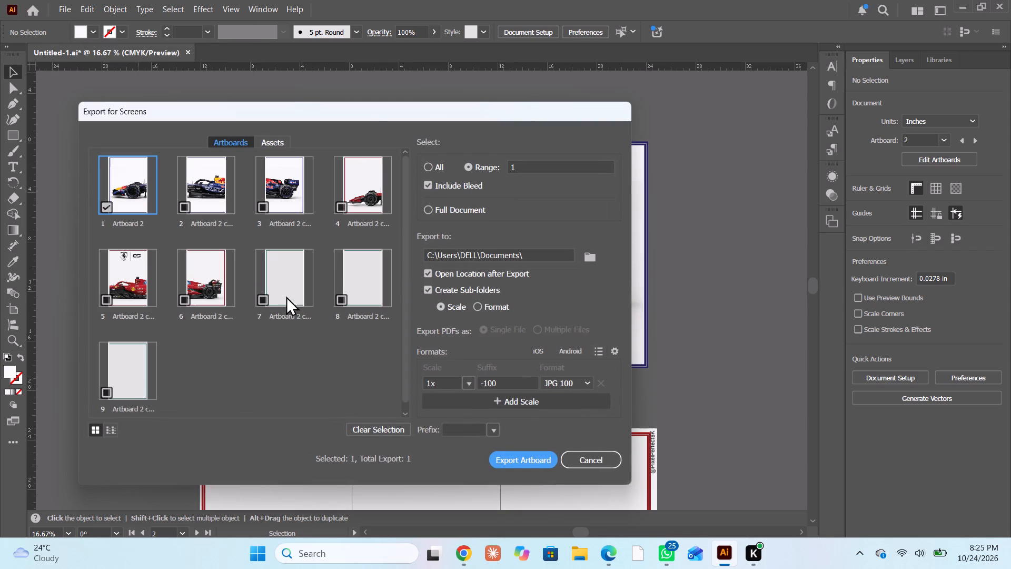
{"action": "left_click", "coordinate": [186, 206], "text": "shift"}
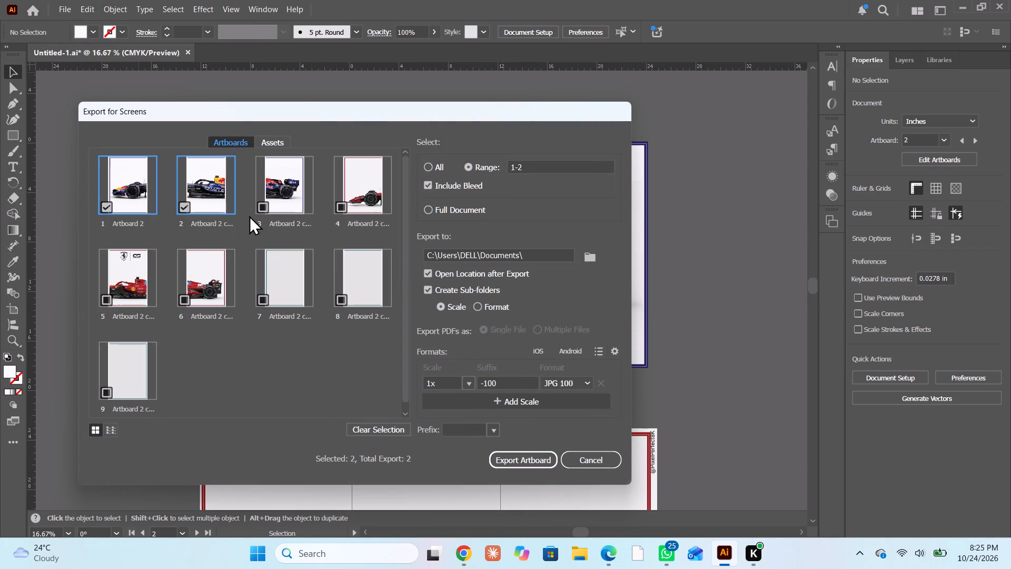
{"action": "left_click", "coordinate": [262, 210], "text": "shift"}
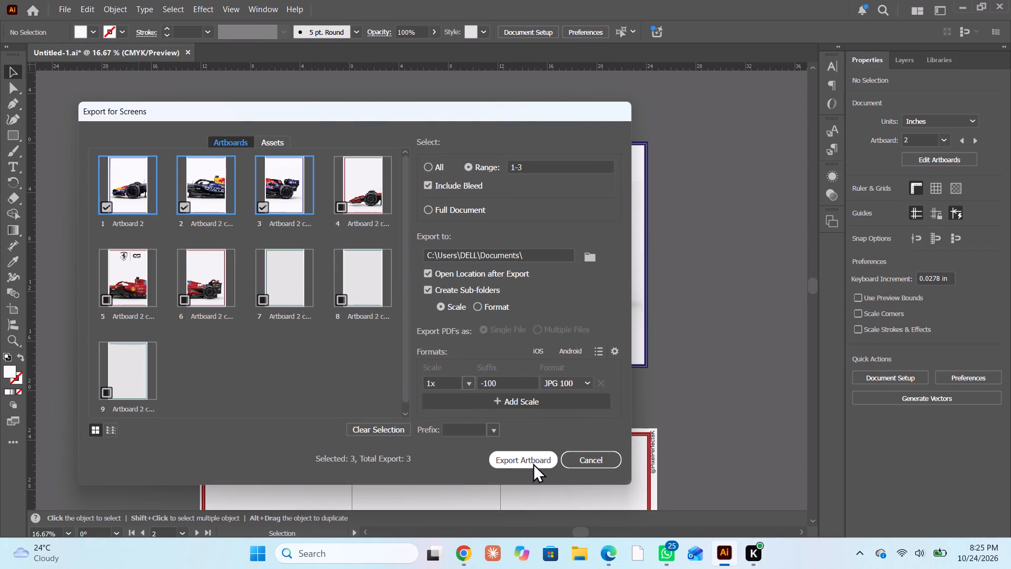
{"action": "left_click", "coordinate": [534, 459]}
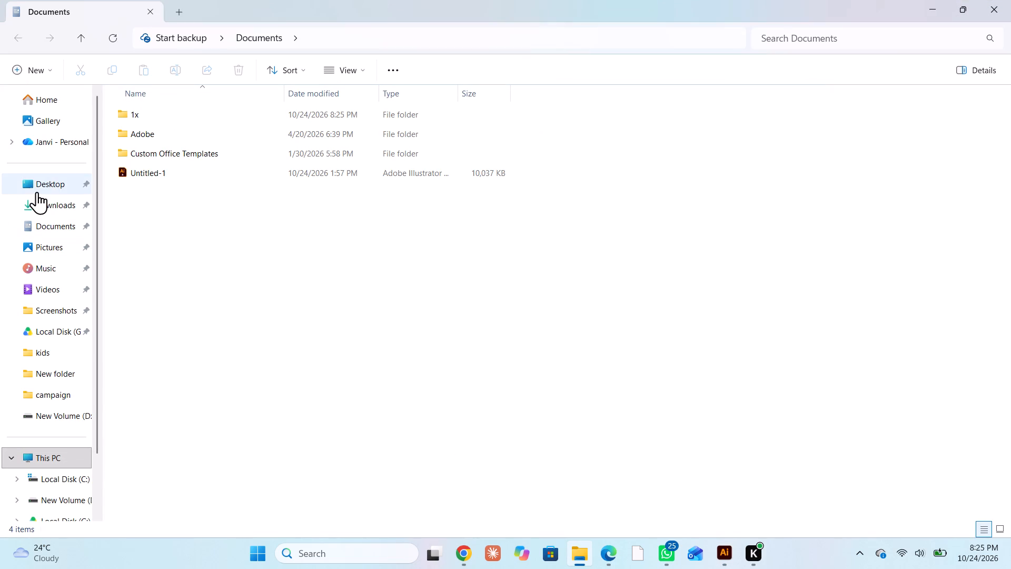
In File Explorer, create a new folder named ppp on the Desktop and open it.
{"action": "left_click", "coordinate": [31, 175]}
{"action": "right_click", "coordinate": [225, 443]}
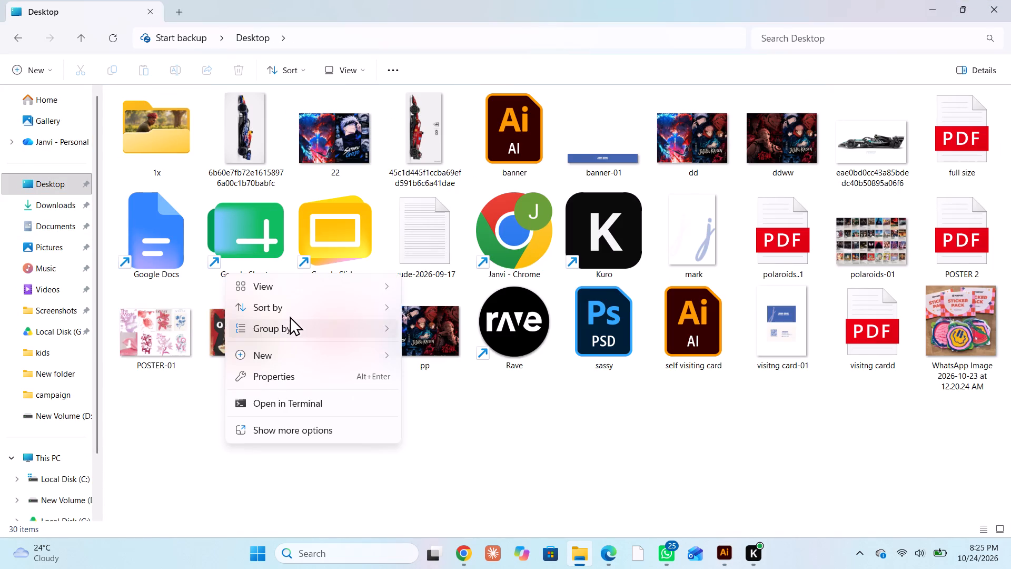
{"action": "left_click", "coordinate": [279, 358]}
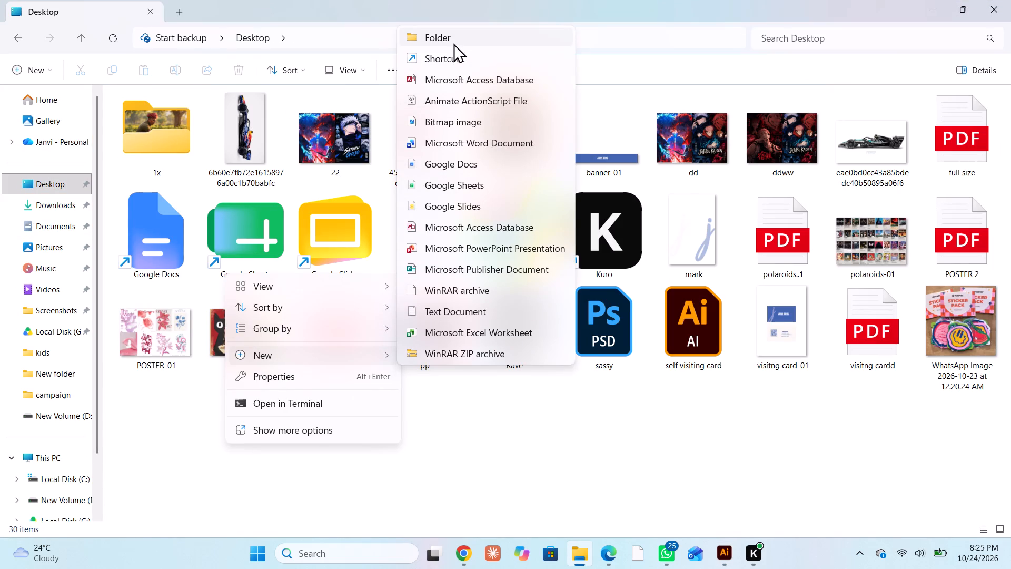
{"action": "left_click", "coordinate": [453, 39]}
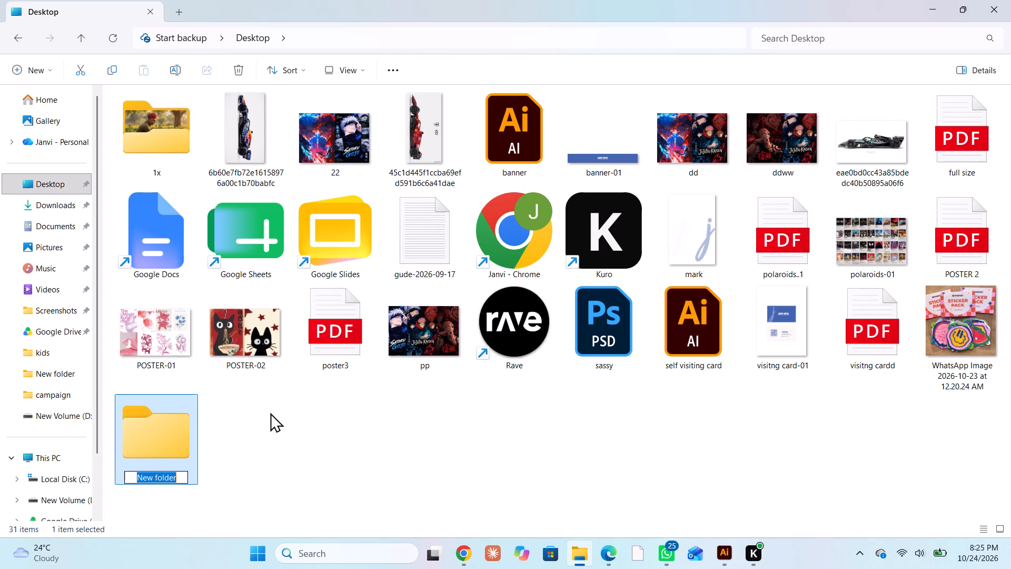
{"action": "key", "text": "p"}
{"action": "key", "text": "p"}
{"action": "key", "text": "p"}
{"action": "left_click", "coordinate": [167, 428]}
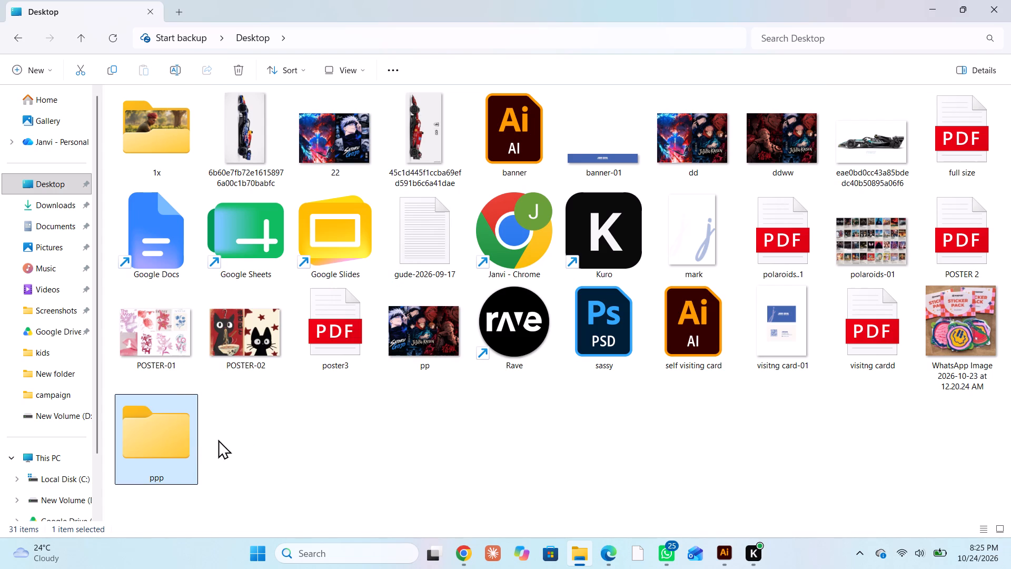
{"action": "double_click", "coordinate": [157, 429]}
{"action": "left_click", "coordinate": [326, 292]}
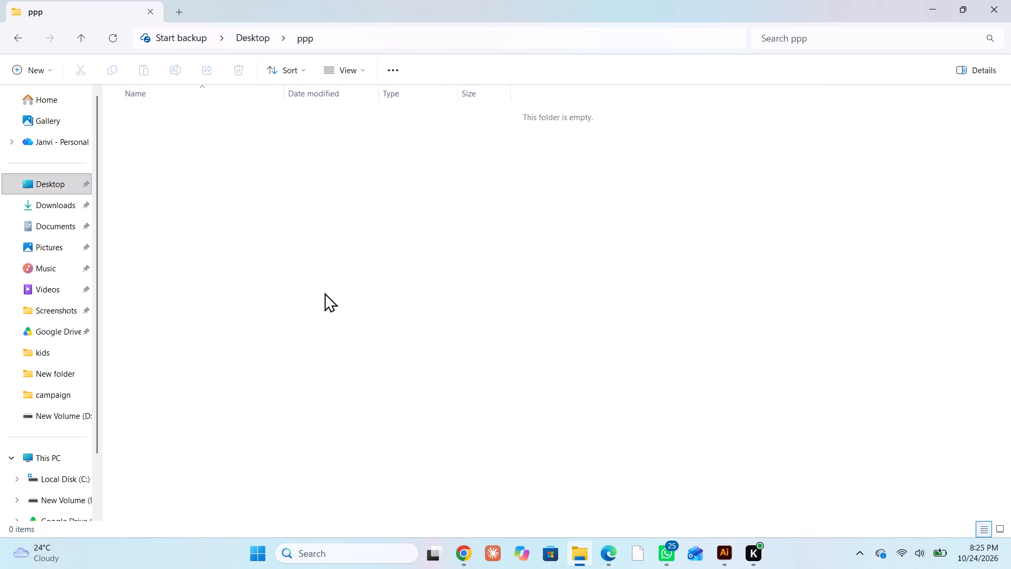
{"action": "left_click", "coordinate": [295, 264]}
{"action": "left_click", "coordinate": [929, 6]}
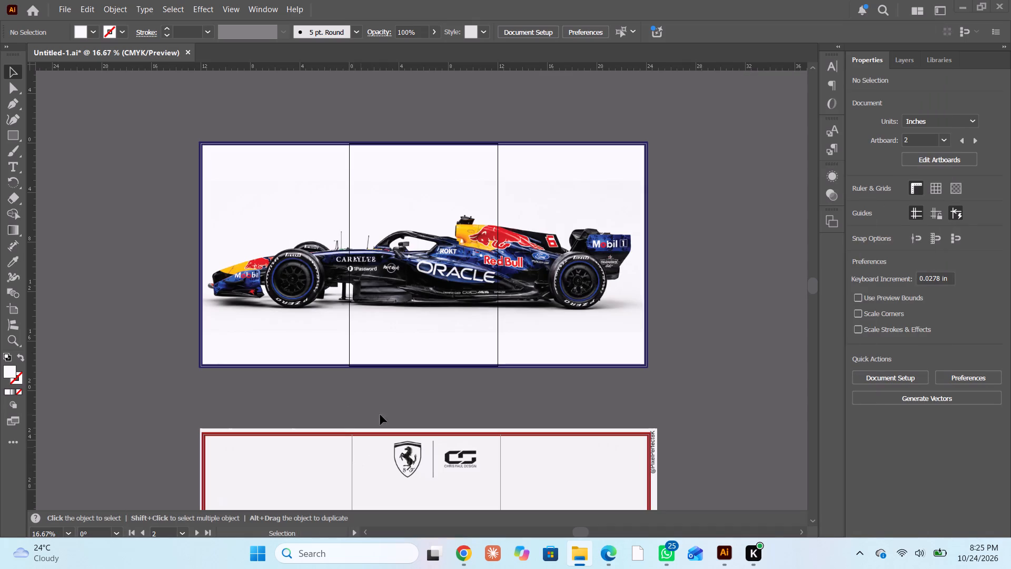
In Illustrator, export artboards 1-3 for screens as 1x JPG 100 files into the ppp folder on the Desktop.
{"action": "left_click", "coordinate": [65, 9]}
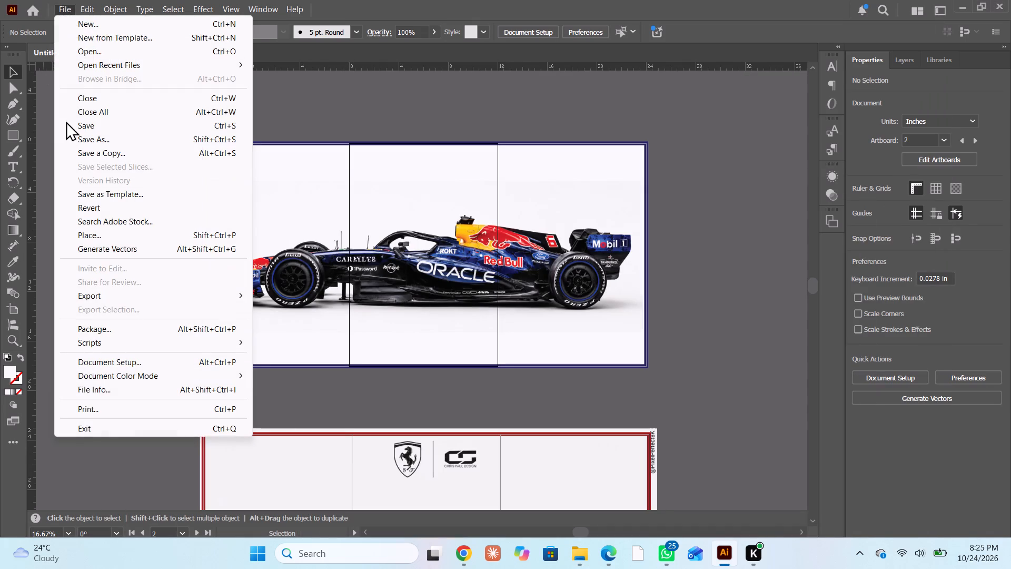
{"action": "left_click", "coordinate": [77, 295]}
{"action": "left_click", "coordinate": [309, 296]}
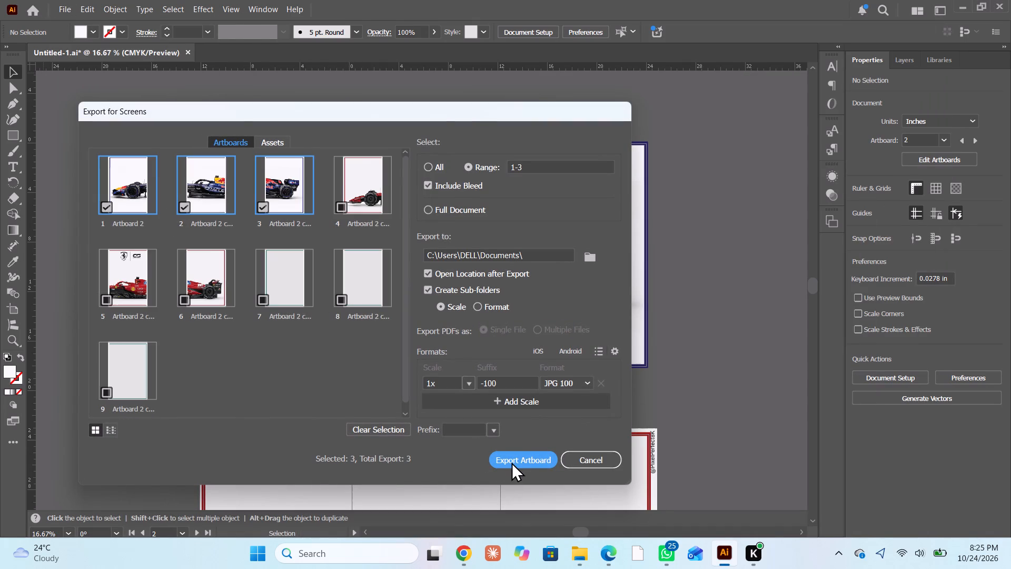
{"action": "left_click", "coordinate": [591, 254]}
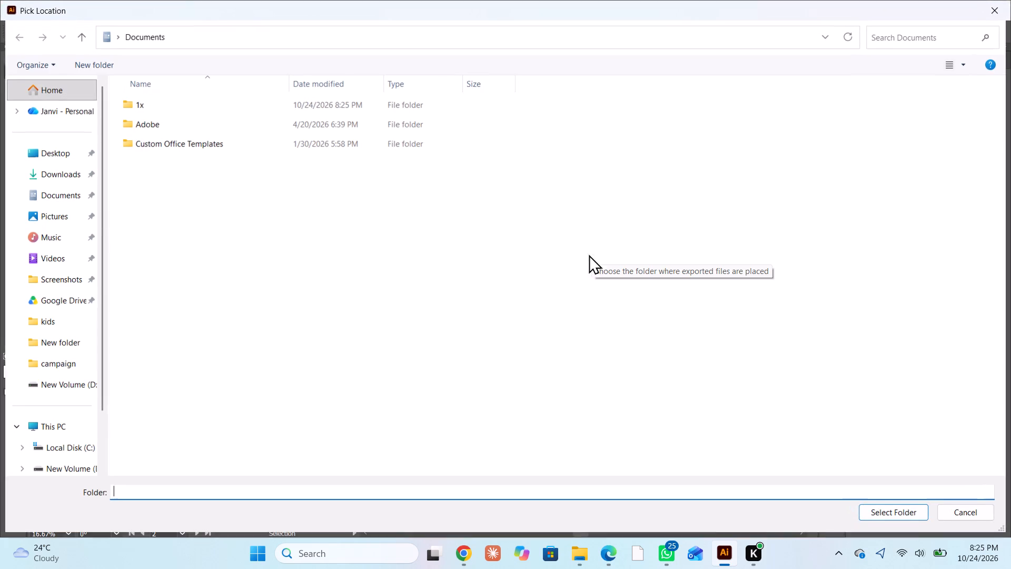
Choose the ppp folder on the Desktop as the export location and export the artboards into it.
{"action": "scroll", "coordinate": [54, 174], "scroll_direction": "up", "scroll_amount": 3}
{"action": "left_click", "coordinate": [59, 156]}
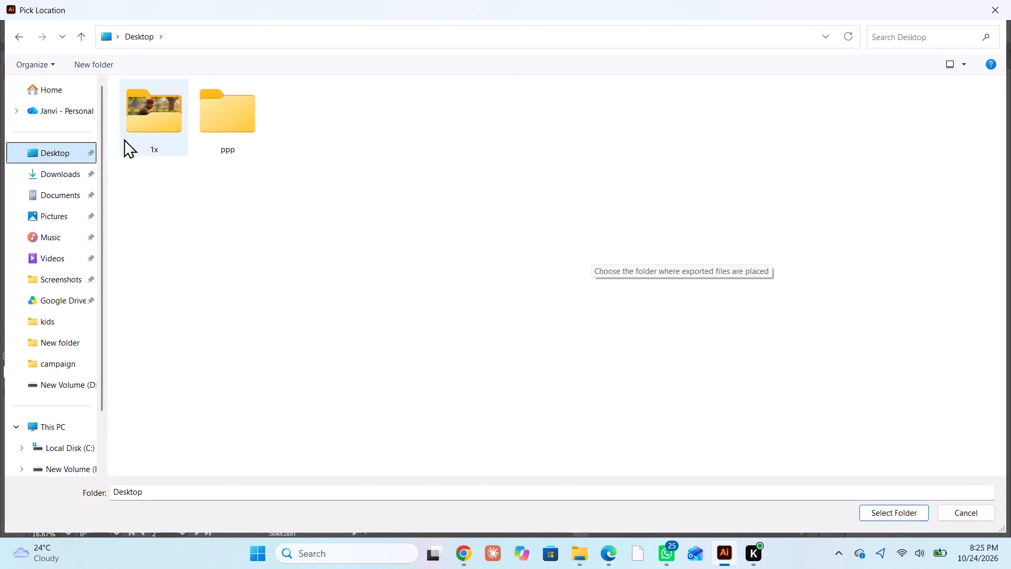
{"action": "double_click", "coordinate": [232, 127]}
{"action": "left_click", "coordinate": [908, 506]}
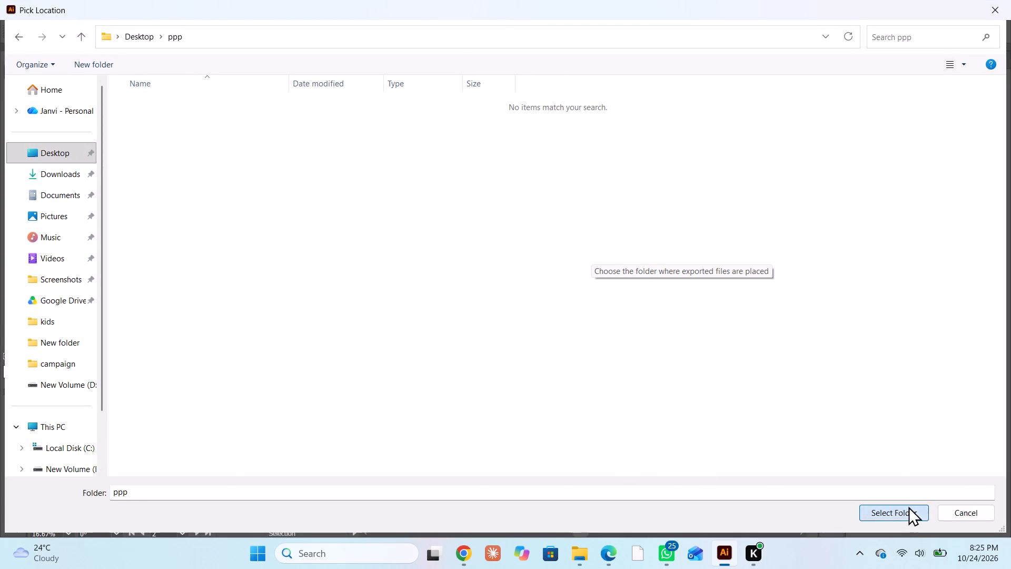
{"action": "left_click", "coordinate": [522, 466]}
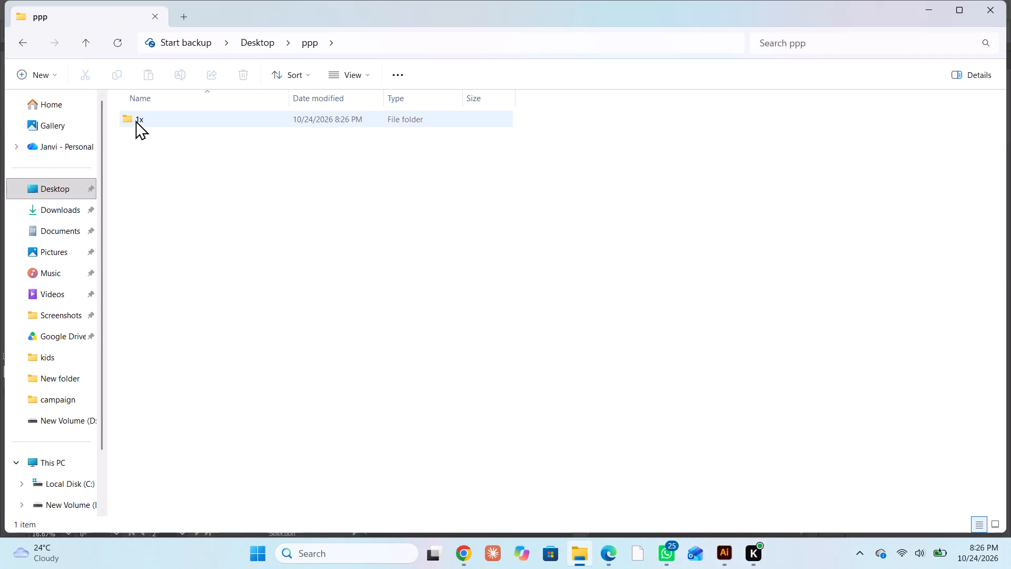
In File Explorer, open the 1x folder inside ppp on the Desktop and inspect the Artboard 2 copy 2-100 image up close in Photos.
{"action": "left_click", "coordinate": [49, 183]}
{"action": "triple_click", "coordinate": [242, 119]}
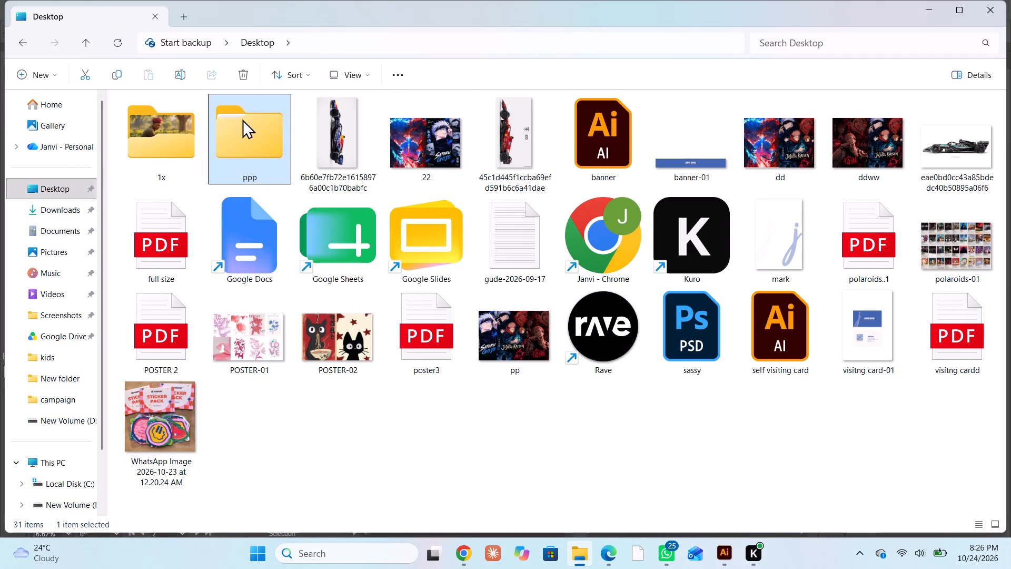
{"action": "double_click", "coordinate": [215, 122]}
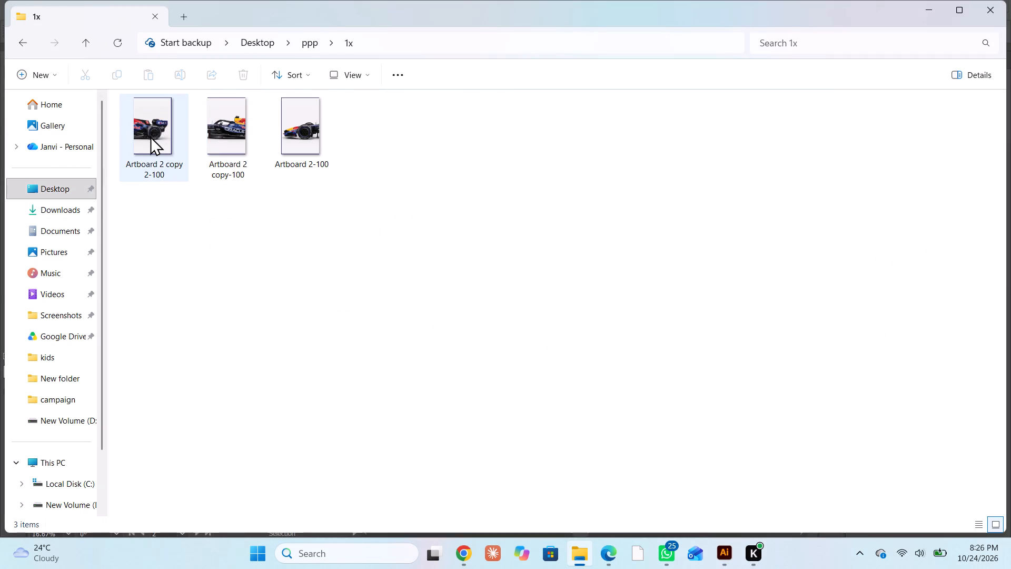
{"action": "scroll", "coordinate": [143, 127], "scroll_direction": "up", "scroll_amount": 3, "text": "alt"}
{"action": "double_click", "coordinate": [143, 125]}
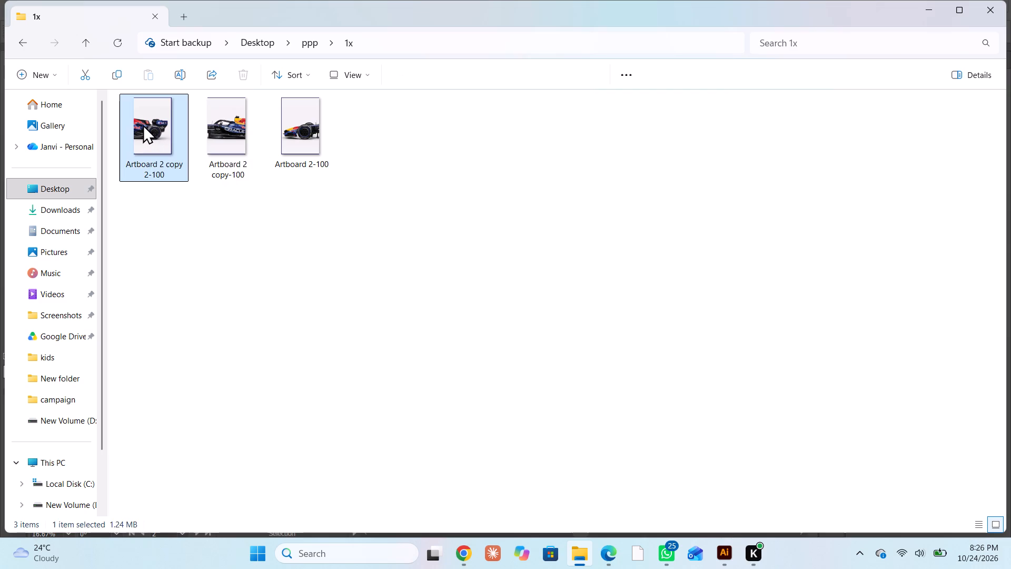
{"action": "left_click", "coordinate": [143, 124]}
{"action": "scroll", "coordinate": [433, 303], "scroll_direction": "up", "scroll_amount": 3, "text": "alt"}
{"action": "scroll", "coordinate": [435, 298], "scroll_direction": "down", "scroll_amount": 1, "text": "alt"}
{"action": "scroll", "coordinate": [435, 298], "scroll_direction": "up", "scroll_amount": 4, "text": "alt"}
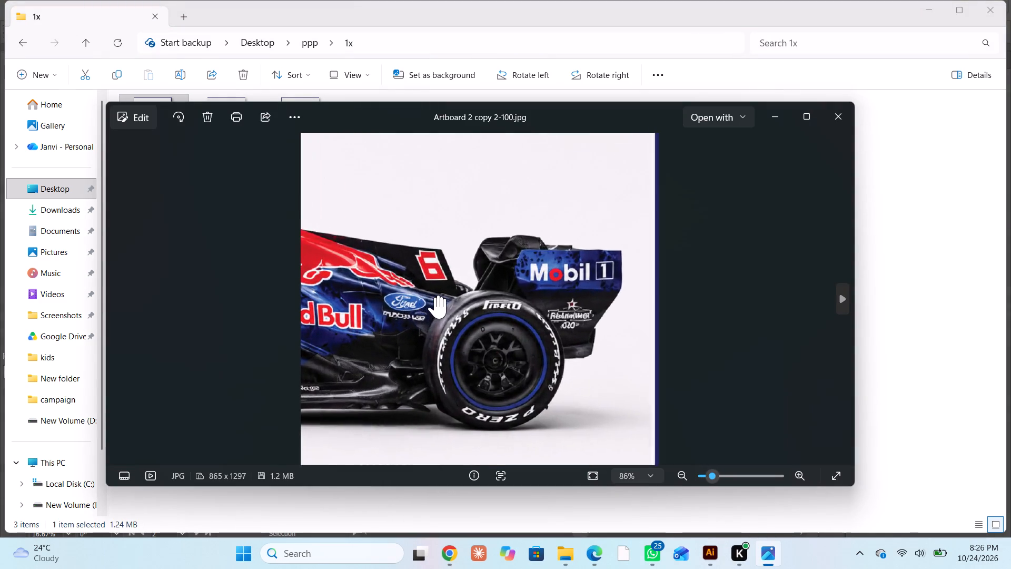
{"action": "scroll", "coordinate": [435, 297], "scroll_direction": "down", "scroll_amount": 12, "text": "alt"}
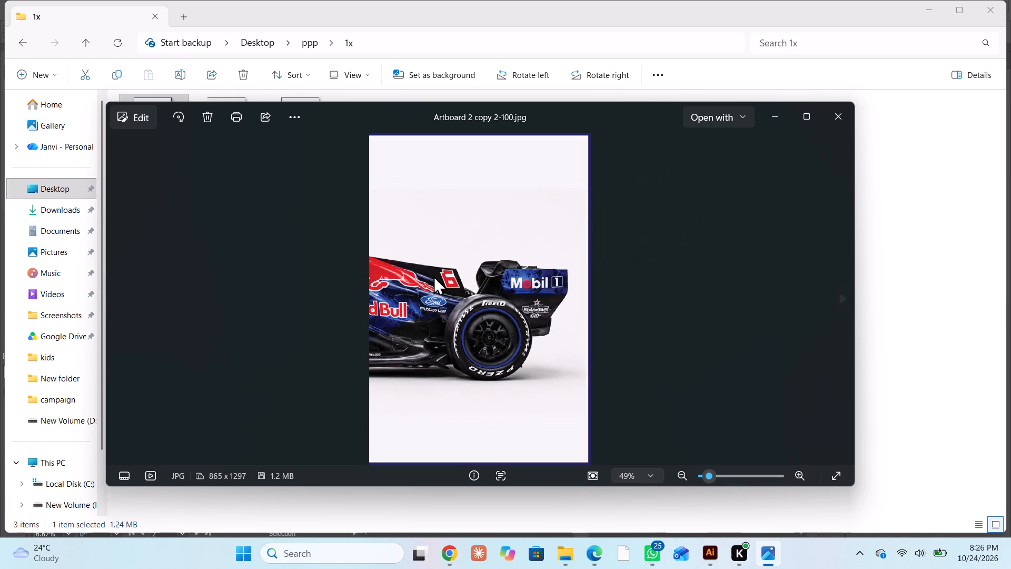
{"action": "left_click", "coordinate": [771, 121]}
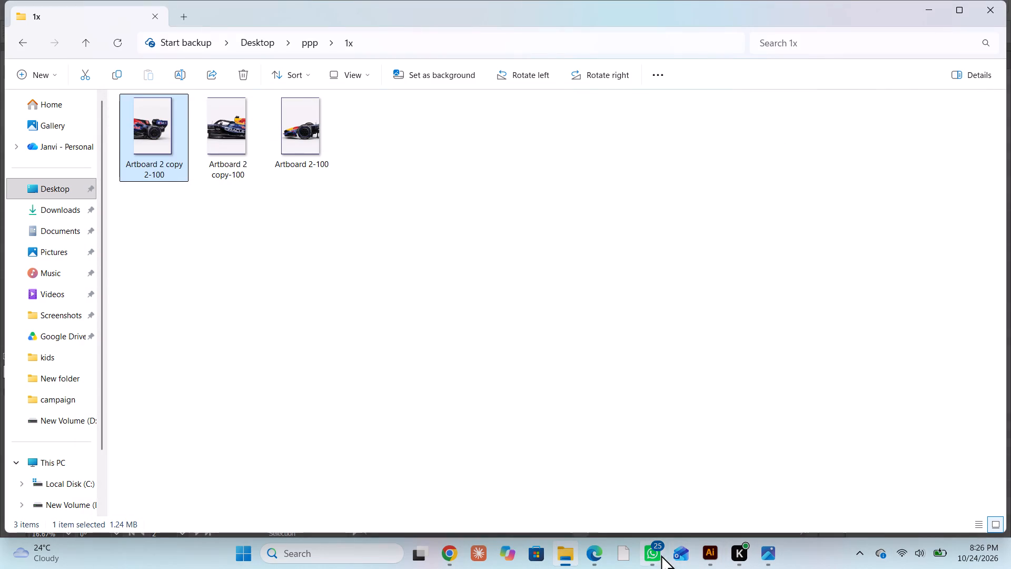
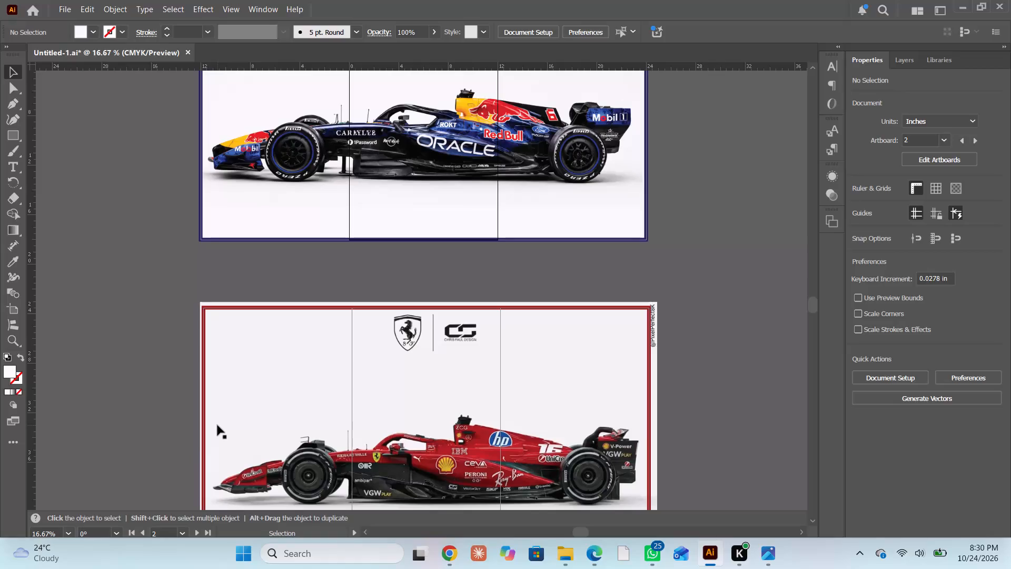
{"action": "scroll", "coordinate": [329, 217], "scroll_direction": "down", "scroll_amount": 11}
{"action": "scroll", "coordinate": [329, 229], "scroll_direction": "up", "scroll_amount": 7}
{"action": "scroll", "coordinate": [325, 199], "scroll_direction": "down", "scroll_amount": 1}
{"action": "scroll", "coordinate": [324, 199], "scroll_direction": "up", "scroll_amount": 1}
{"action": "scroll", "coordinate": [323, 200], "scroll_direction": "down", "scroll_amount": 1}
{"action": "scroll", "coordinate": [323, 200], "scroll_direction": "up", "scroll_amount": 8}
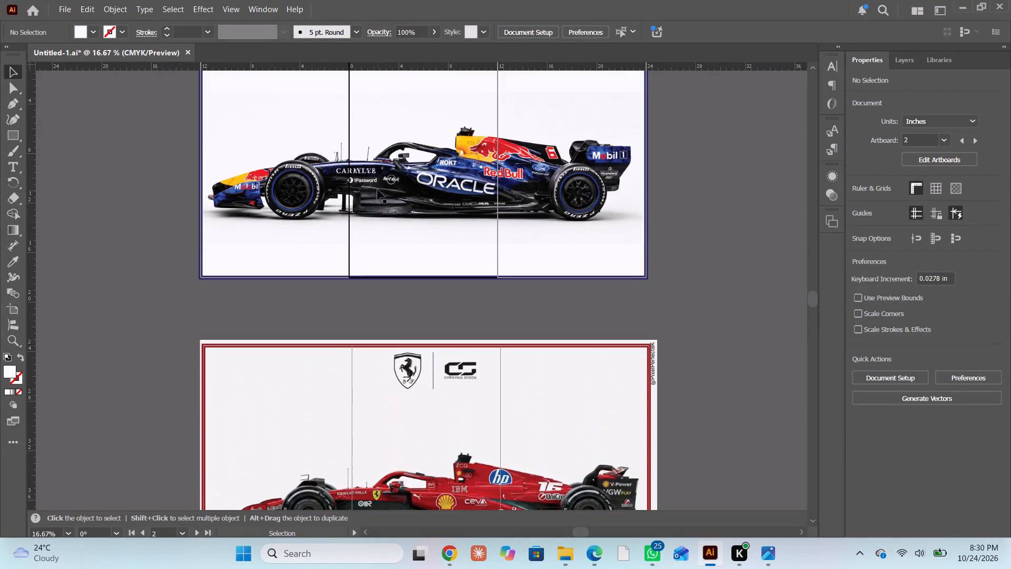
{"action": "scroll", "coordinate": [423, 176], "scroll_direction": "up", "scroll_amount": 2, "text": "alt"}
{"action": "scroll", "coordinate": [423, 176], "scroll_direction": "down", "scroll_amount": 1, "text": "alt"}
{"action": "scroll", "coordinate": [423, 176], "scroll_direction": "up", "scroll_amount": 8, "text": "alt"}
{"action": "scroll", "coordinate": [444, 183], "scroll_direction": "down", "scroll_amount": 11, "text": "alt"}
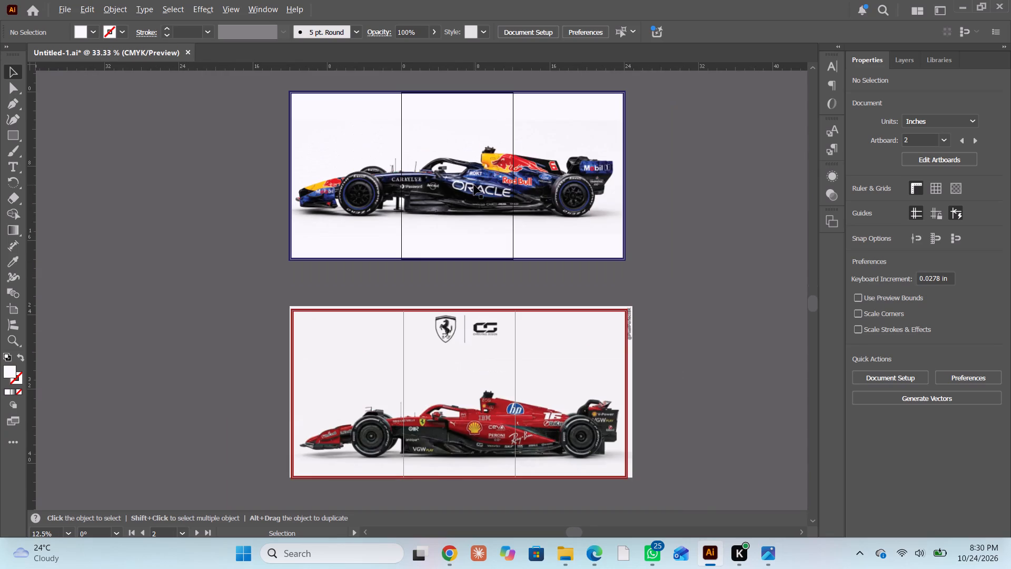
{"action": "left_click", "coordinate": [445, 552]}
{"action": "scroll", "coordinate": [355, 200], "scroll_direction": "up", "scroll_amount": 1}
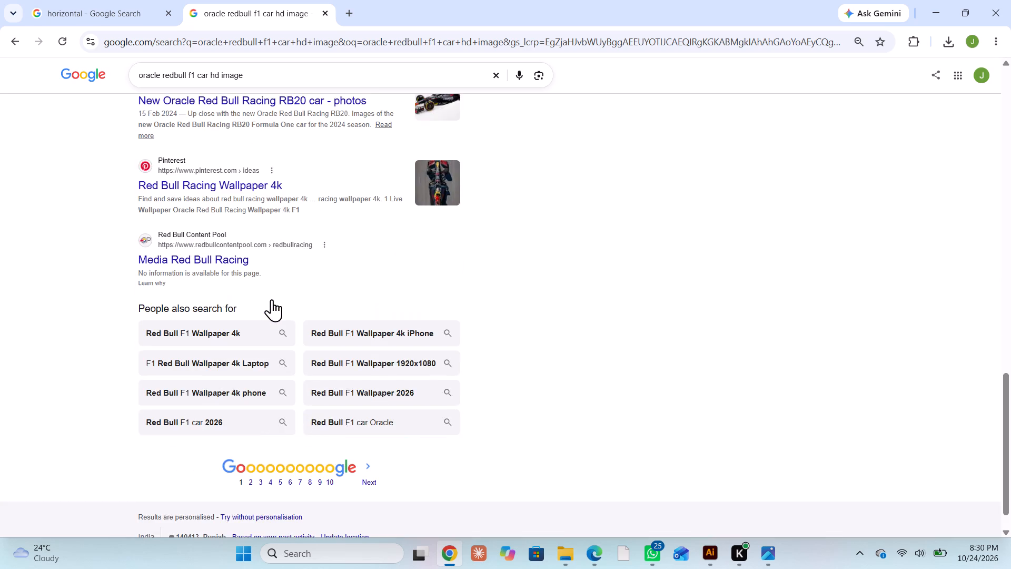
{"action": "scroll", "coordinate": [272, 299], "scroll_direction": "up", "scroll_amount": 5}
{"action": "scroll", "coordinate": [272, 299], "scroll_direction": "down", "scroll_amount": 3}
{"action": "scroll", "coordinate": [272, 299], "scroll_direction": "up", "scroll_amount": 17}
{"action": "left_click", "coordinate": [205, 113]}
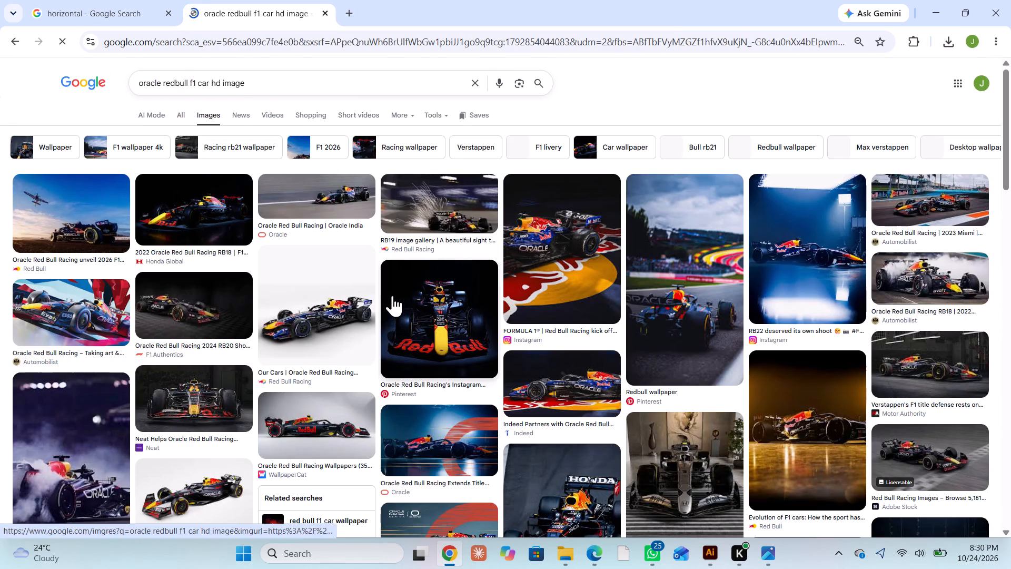
Find the Behance image of the Red Bull car on white and open its project, Official 2026 Red Bull F1 Livery + CGI Launch.
{"action": "scroll", "coordinate": [485, 472], "scroll_direction": "down", "scroll_amount": 4}
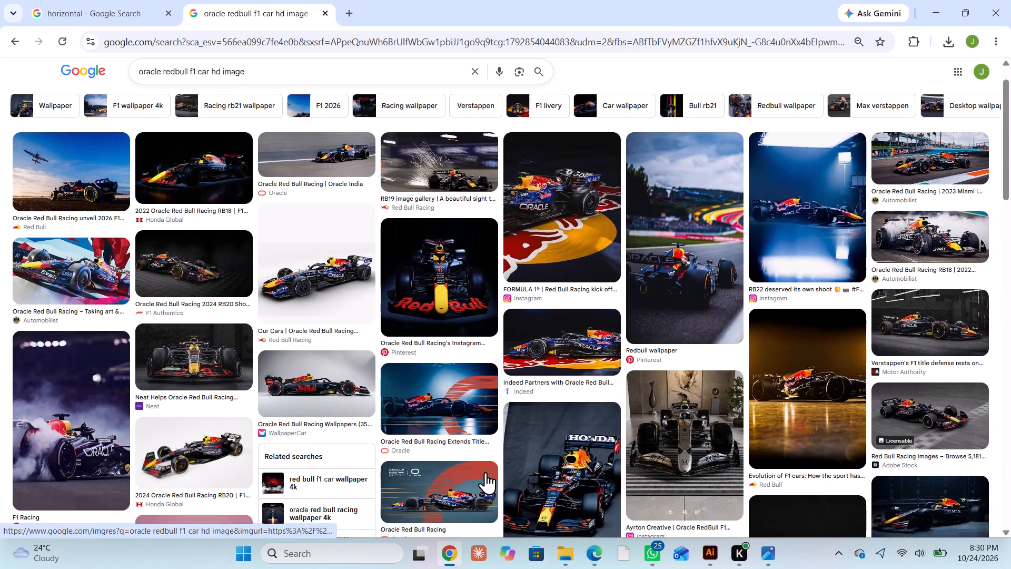
{"action": "scroll", "coordinate": [485, 472], "scroll_direction": "down", "scroll_amount": 2}
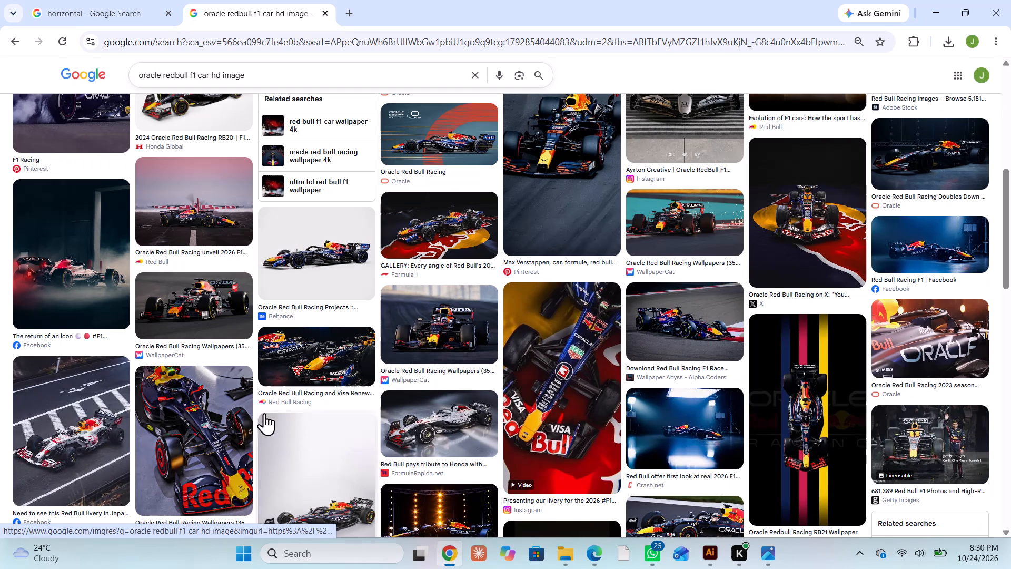
{"action": "left_click", "coordinate": [286, 268]}
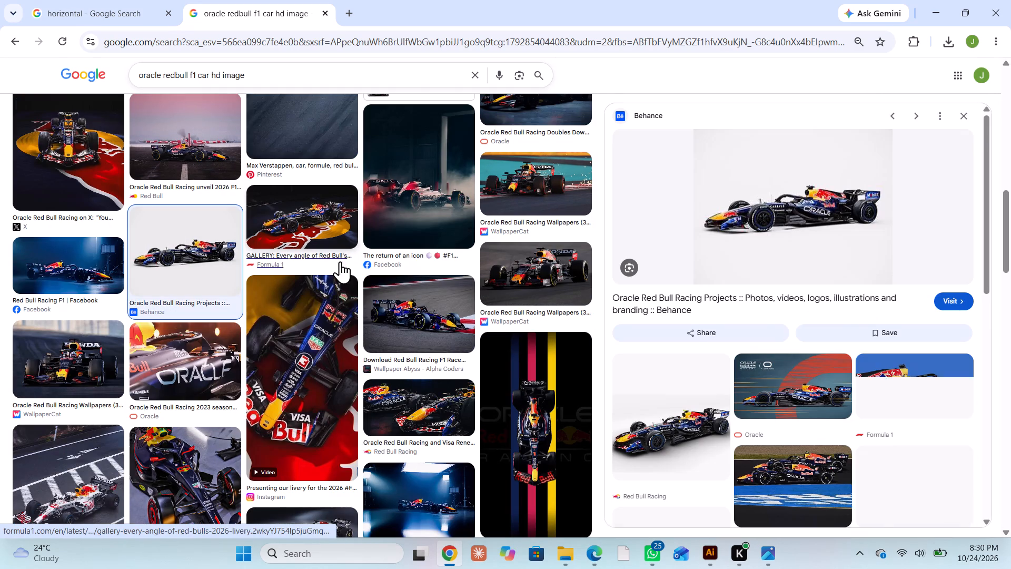
{"action": "left_click", "coordinate": [747, 210]}
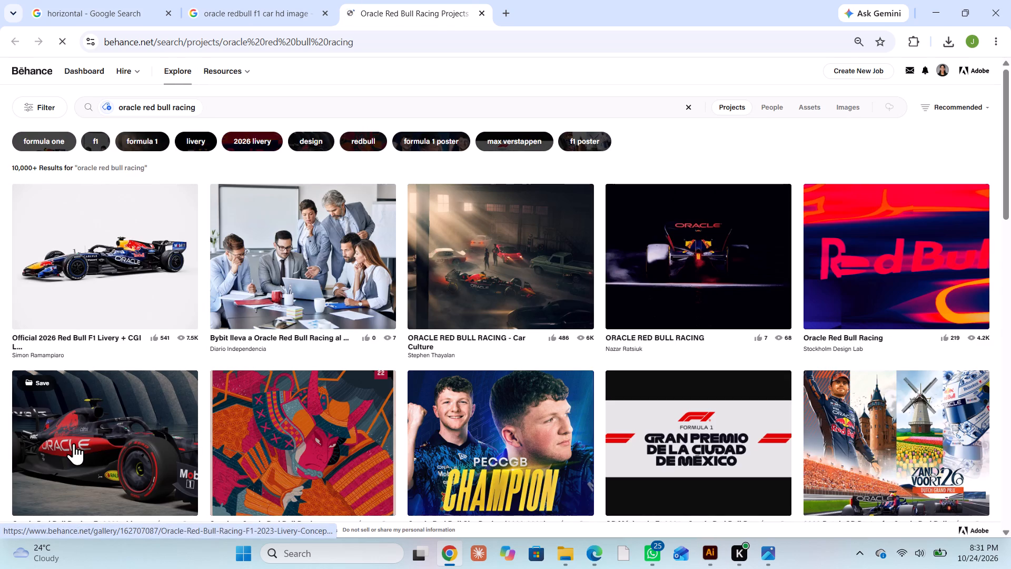
{"action": "left_click", "coordinate": [133, 295]}
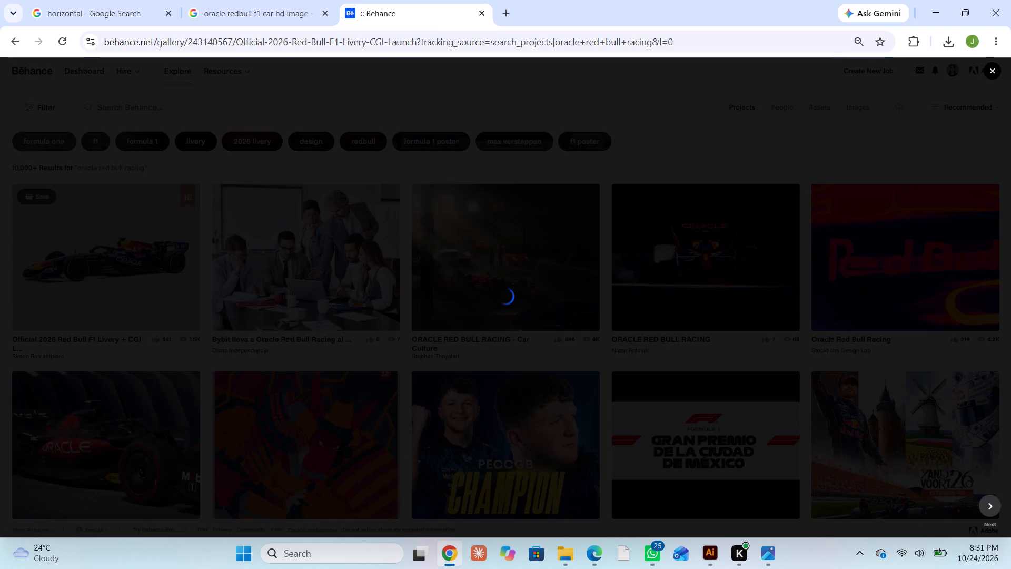
Look through the Behance project's renders for a high-resolution Red Bull car picture on a plain white background.
{"action": "scroll", "coordinate": [386, 426], "scroll_direction": "down", "scroll_amount": 5}
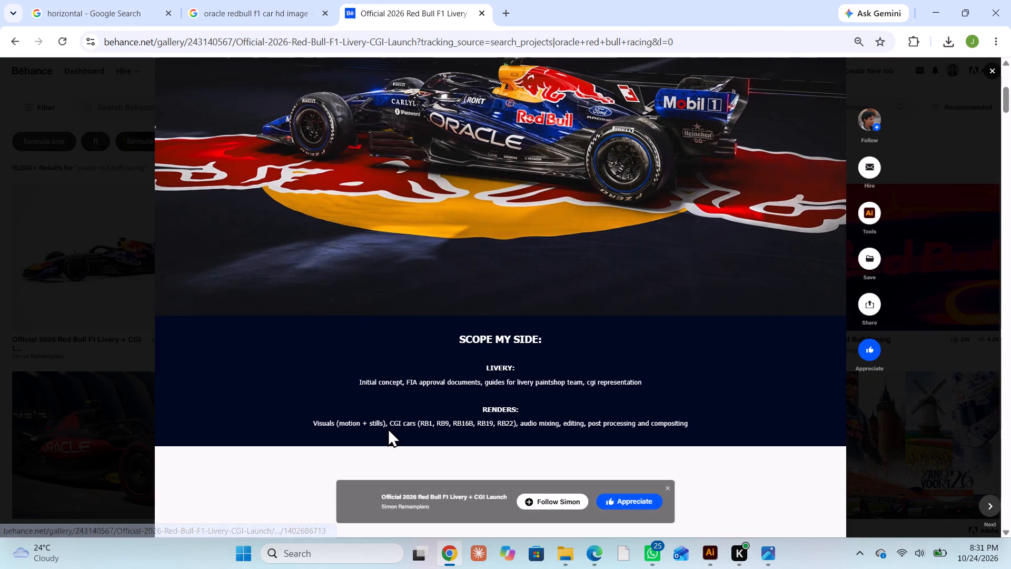
{"action": "scroll", "coordinate": [385, 428], "scroll_direction": "down", "scroll_amount": 6}
{"action": "scroll", "coordinate": [384, 426], "scroll_direction": "up", "scroll_amount": 2}
{"action": "scroll", "coordinate": [383, 419], "scroll_direction": "down", "scroll_amount": 5}
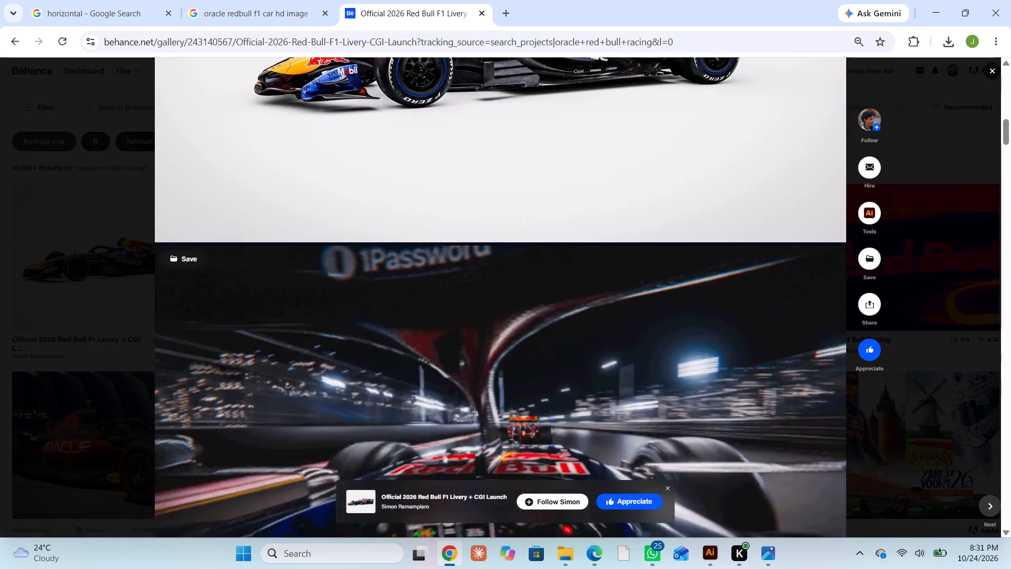
{"action": "scroll", "coordinate": [383, 419], "scroll_direction": "down", "scroll_amount": 3}
{"action": "scroll", "coordinate": [383, 419], "scroll_direction": "up", "scroll_amount": 2}
{"action": "scroll", "coordinate": [383, 419], "scroll_direction": "down", "scroll_amount": 12}
{"action": "scroll", "coordinate": [383, 418], "scroll_direction": "up", "scroll_amount": 4}
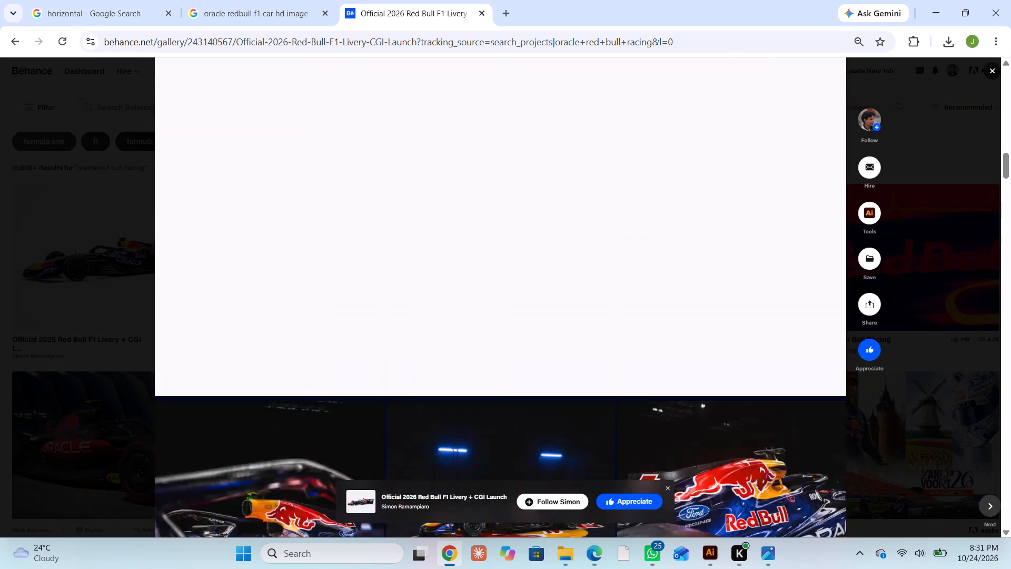
{"action": "scroll", "coordinate": [383, 418], "scroll_direction": "up", "scroll_amount": 14}
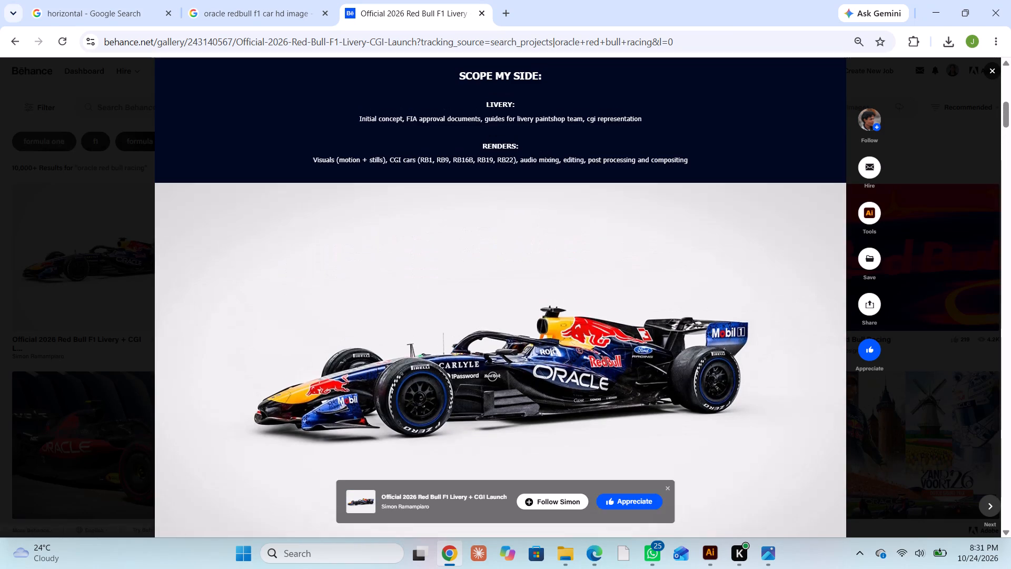
{"action": "scroll", "coordinate": [383, 418], "scroll_direction": "down", "scroll_amount": 3}
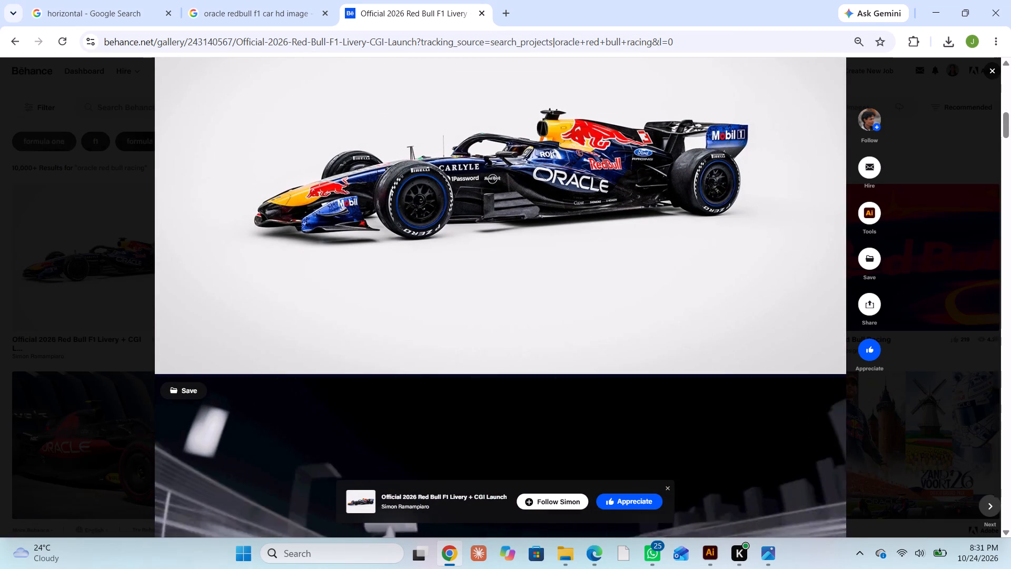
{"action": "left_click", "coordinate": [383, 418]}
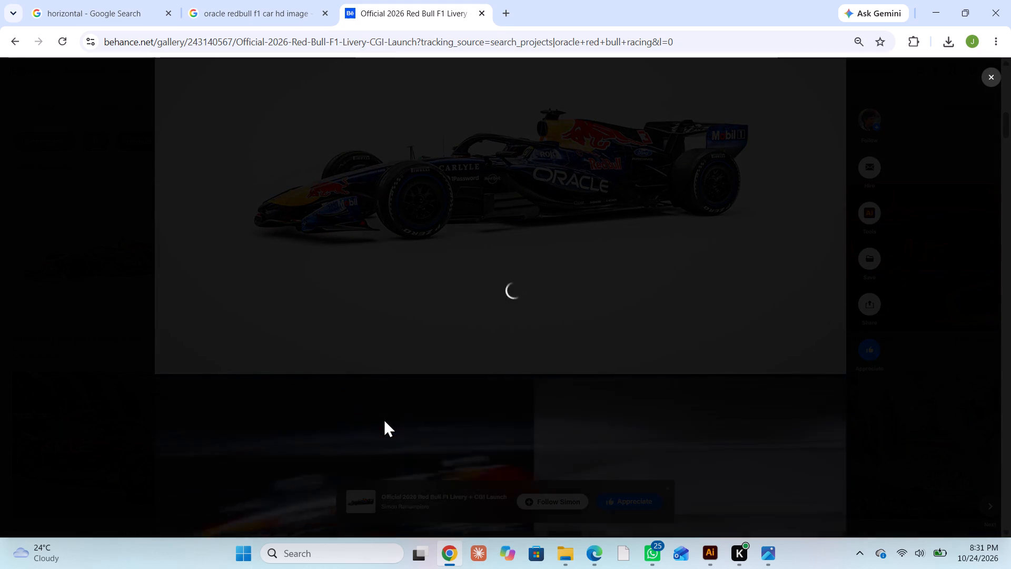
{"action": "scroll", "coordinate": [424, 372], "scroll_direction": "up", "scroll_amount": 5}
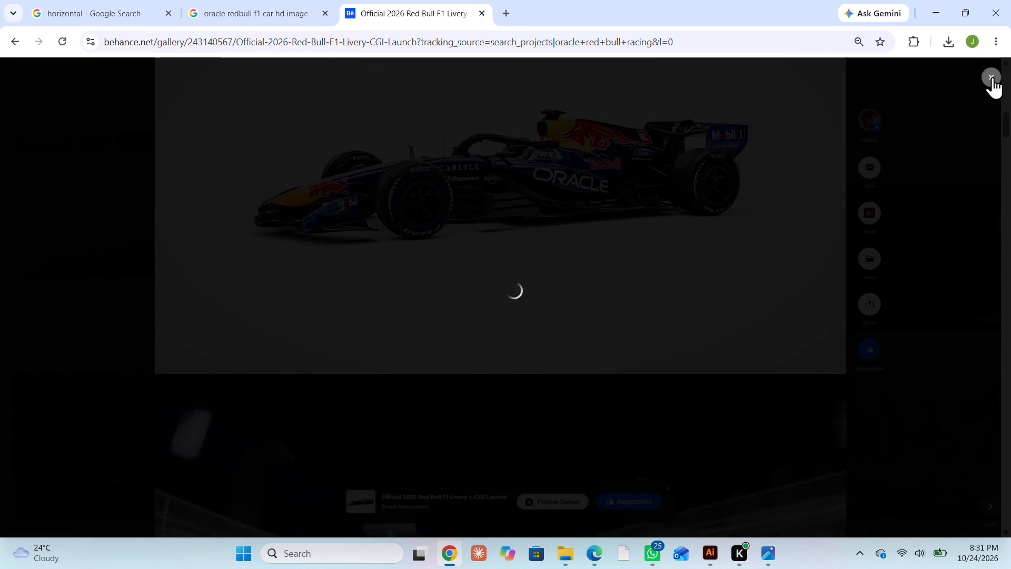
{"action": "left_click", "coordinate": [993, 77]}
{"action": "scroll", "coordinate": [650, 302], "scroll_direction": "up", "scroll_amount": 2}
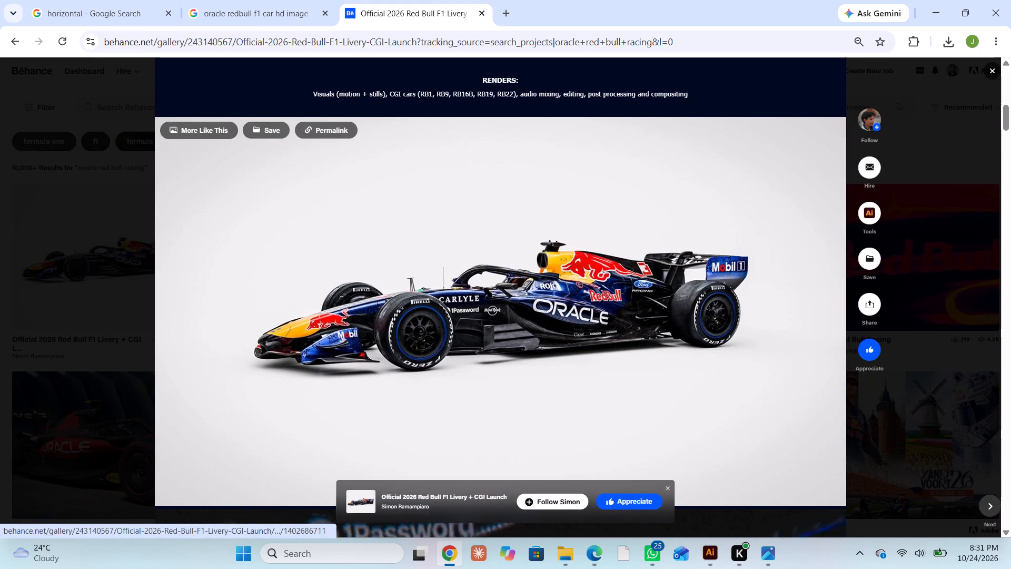
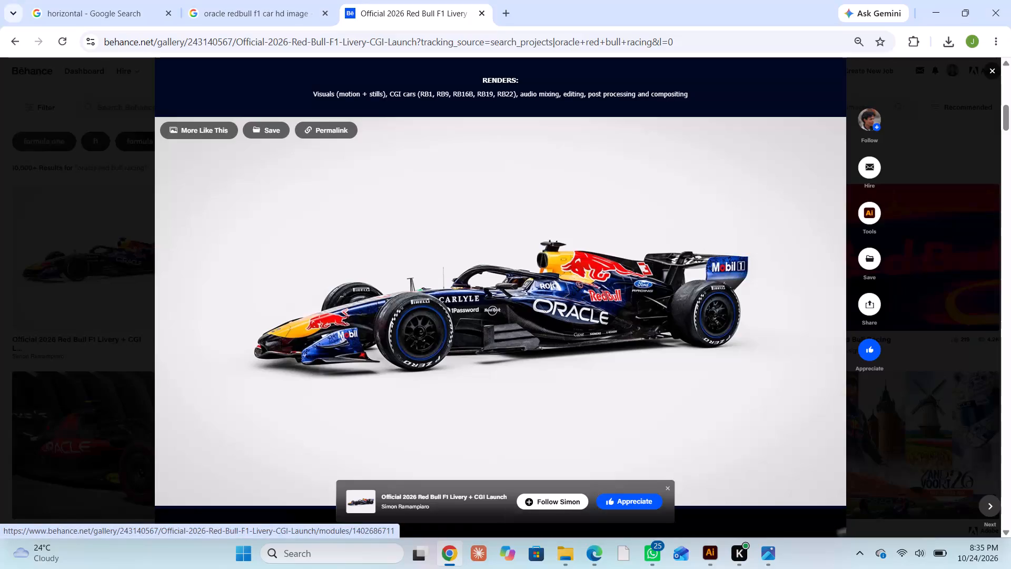
Return to the project's render of the Red Bull car on white, open it enlarged and zoom the page to 200%.
{"action": "scroll", "coordinate": [786, 496], "scroll_direction": "down", "scroll_amount": 7}
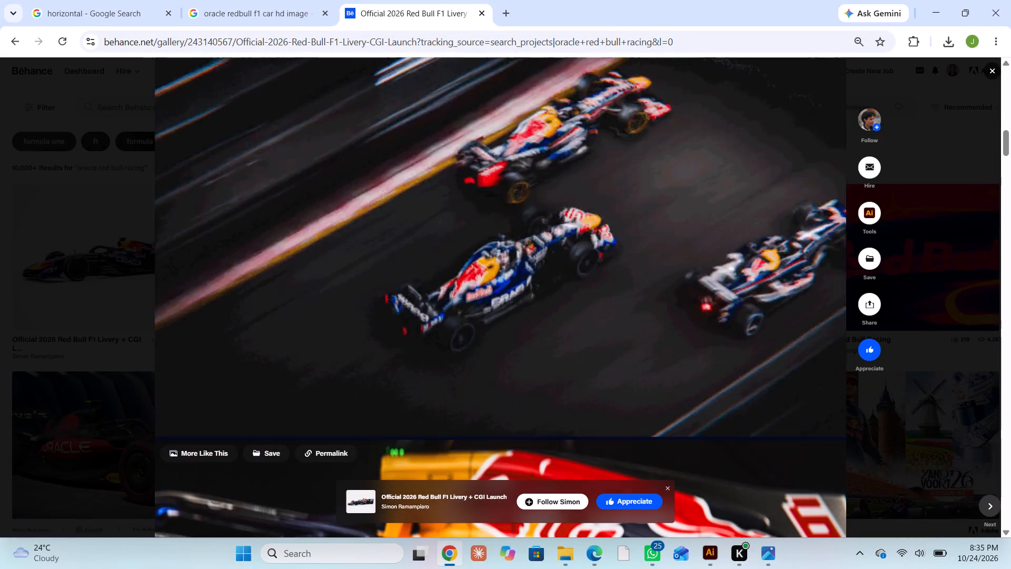
{"action": "scroll", "coordinate": [596, 493], "scroll_direction": "down", "scroll_amount": 3}
{"action": "scroll", "coordinate": [663, 452], "scroll_direction": "up", "scroll_amount": 4}
{"action": "scroll", "coordinate": [487, 375], "scroll_direction": "up", "scroll_amount": 4}
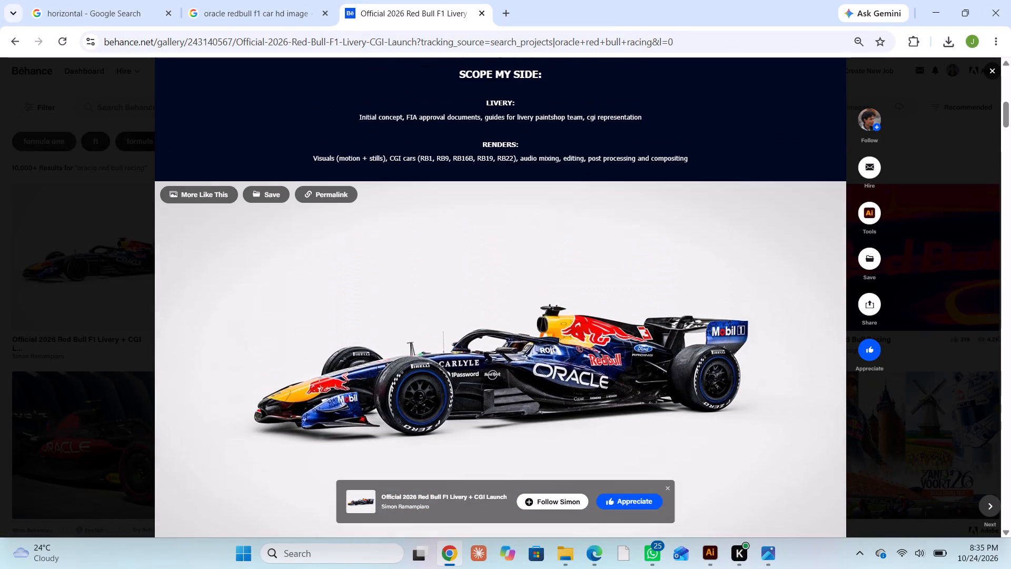
{"action": "left_click", "coordinate": [428, 388]}
{"action": "scroll", "coordinate": [623, 273], "scroll_direction": "up", "scroll_amount": 3, "text": "alt"}
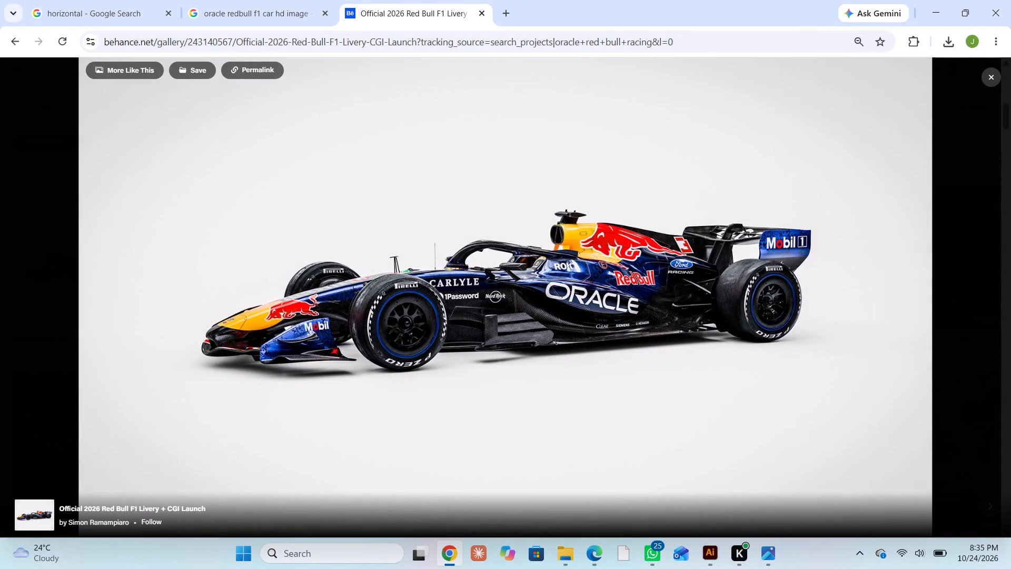
{"action": "scroll", "coordinate": [760, 316], "scroll_direction": "up", "scroll_amount": 2, "text": "ctrl"}
{"action": "scroll", "coordinate": [761, 315], "scroll_direction": "down", "scroll_amount": 1, "text": "ctrl"}
{"action": "scroll", "coordinate": [761, 313], "scroll_direction": "up", "scroll_amount": 7, "text": "ctrl"}
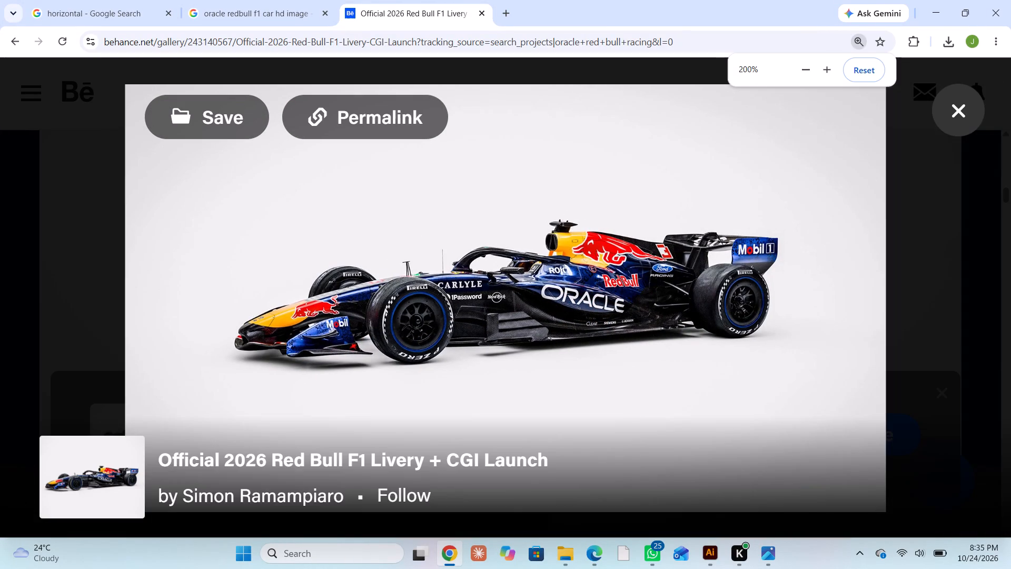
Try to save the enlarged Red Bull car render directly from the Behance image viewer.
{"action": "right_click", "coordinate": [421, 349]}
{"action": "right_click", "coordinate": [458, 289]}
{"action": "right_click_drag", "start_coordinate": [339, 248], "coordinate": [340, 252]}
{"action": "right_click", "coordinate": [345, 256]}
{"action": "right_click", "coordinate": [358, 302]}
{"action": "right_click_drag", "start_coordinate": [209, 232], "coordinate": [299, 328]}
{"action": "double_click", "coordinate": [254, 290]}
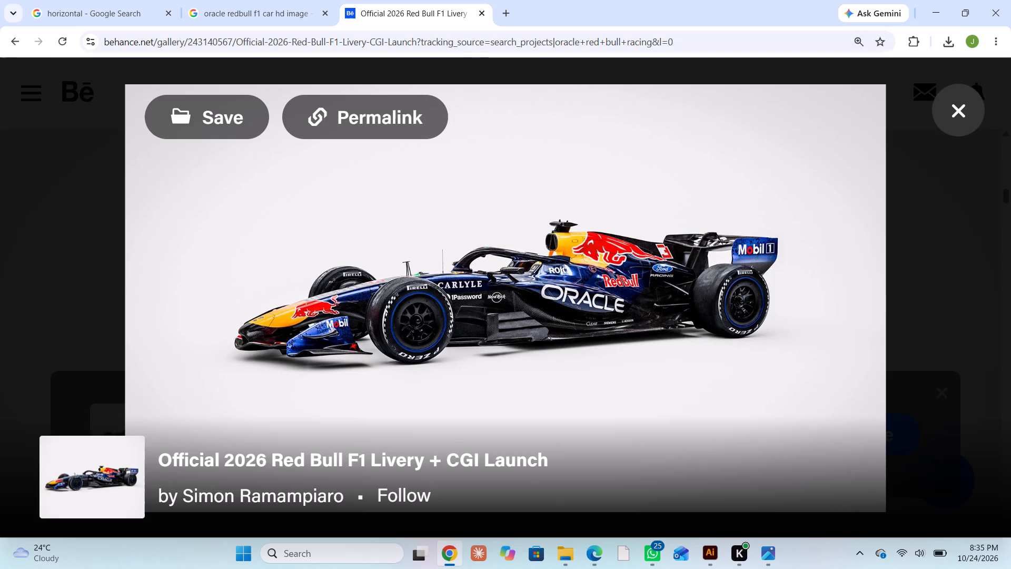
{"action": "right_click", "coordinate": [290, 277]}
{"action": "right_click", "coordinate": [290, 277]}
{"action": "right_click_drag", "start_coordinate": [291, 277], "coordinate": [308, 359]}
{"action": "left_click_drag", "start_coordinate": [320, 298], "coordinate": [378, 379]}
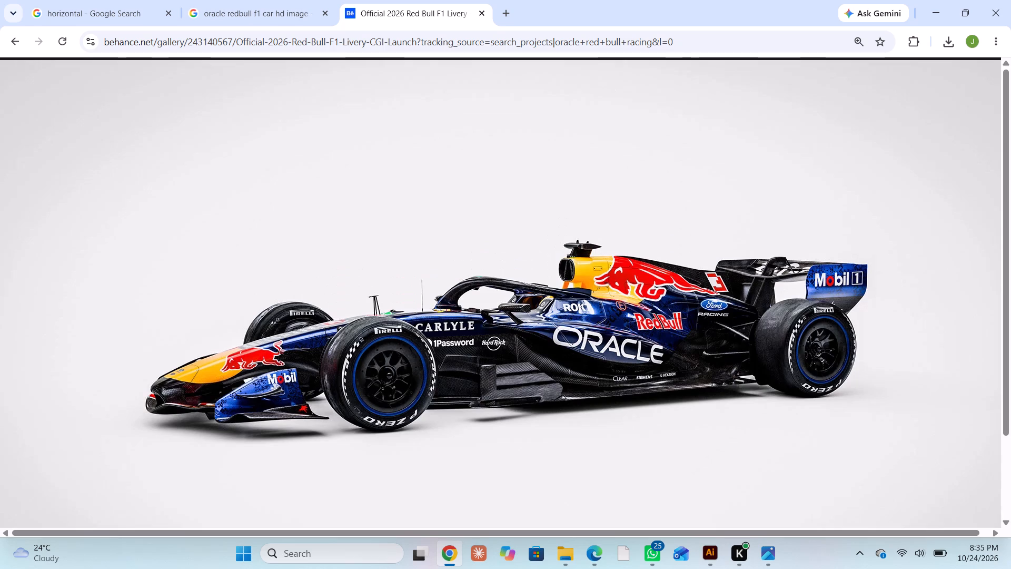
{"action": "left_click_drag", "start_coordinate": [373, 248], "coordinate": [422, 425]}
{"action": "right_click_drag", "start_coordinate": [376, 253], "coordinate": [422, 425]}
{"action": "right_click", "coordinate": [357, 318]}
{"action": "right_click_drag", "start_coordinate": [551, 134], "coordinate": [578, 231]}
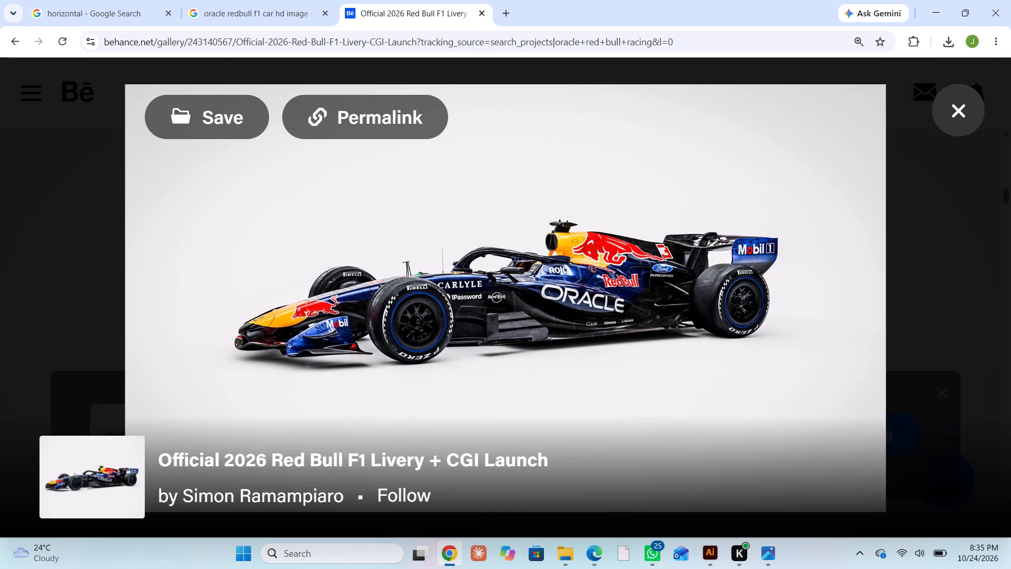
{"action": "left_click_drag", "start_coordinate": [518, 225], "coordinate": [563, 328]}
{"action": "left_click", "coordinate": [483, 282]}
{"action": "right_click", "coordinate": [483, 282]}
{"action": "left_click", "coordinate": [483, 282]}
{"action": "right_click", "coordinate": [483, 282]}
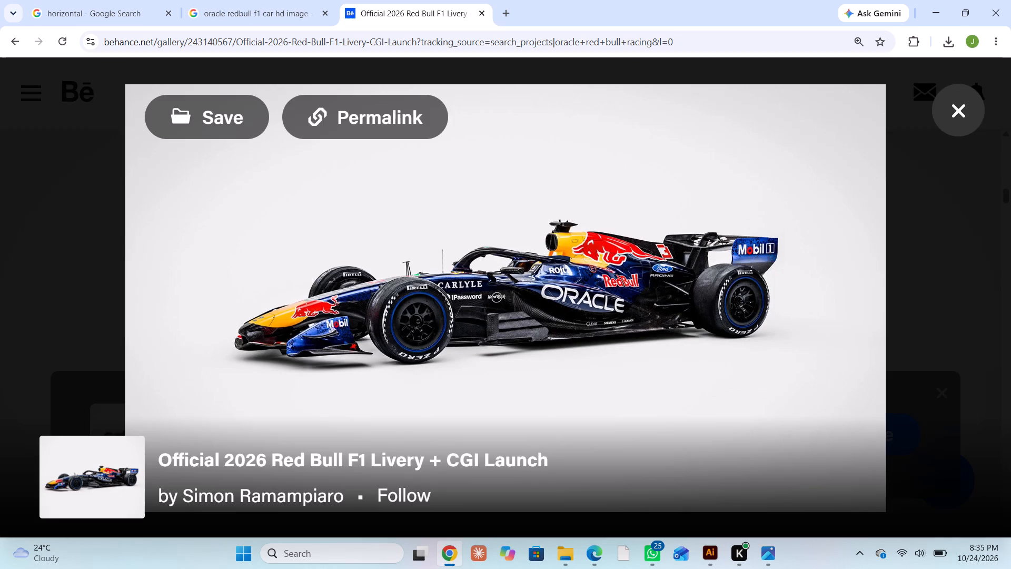
Expand the Red Bull car render to full width and capture a screenshot of the whole visible image area.
{"action": "left_click", "coordinate": [459, 288]}
{"action": "right_click", "coordinate": [459, 288]}
{"action": "right_click", "coordinate": [451, 283]}
{"action": "right_click", "coordinate": [451, 284]}
{"action": "right_click", "coordinate": [451, 284]}
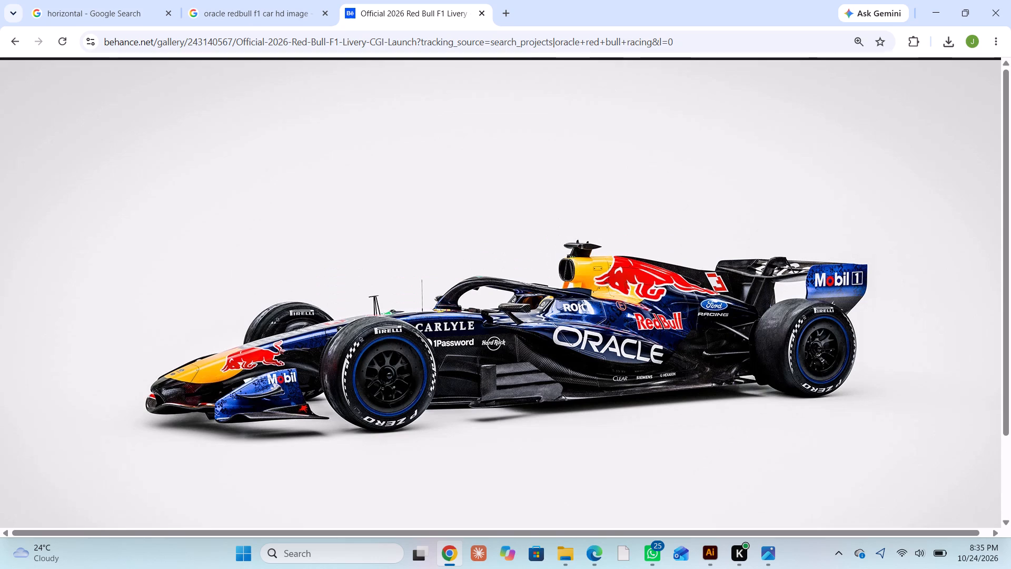
{"action": "scroll", "coordinate": [616, 410], "scroll_direction": "up", "scroll_amount": 4, "text": "alt"}
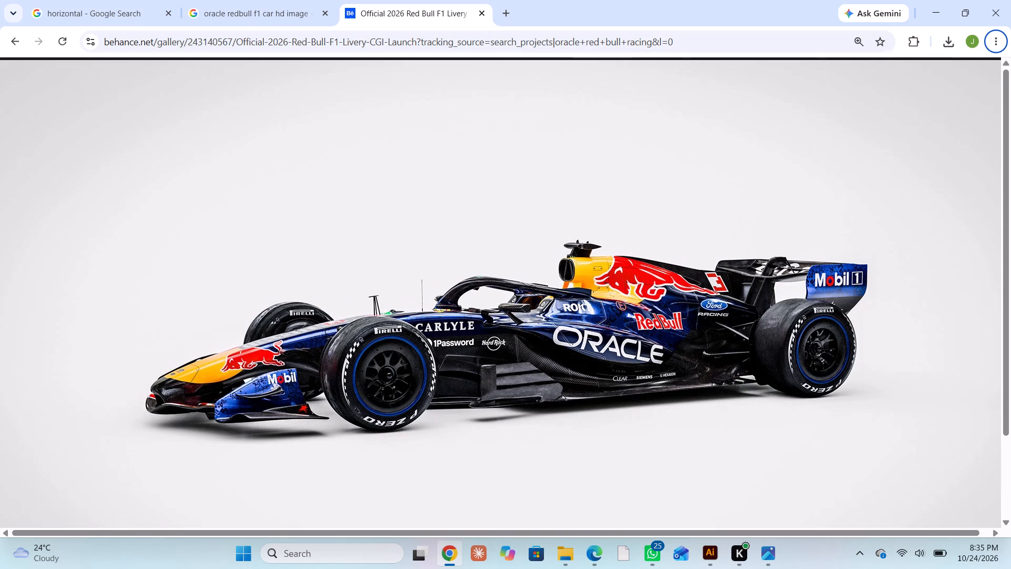
{"action": "key", "text": "Print"}
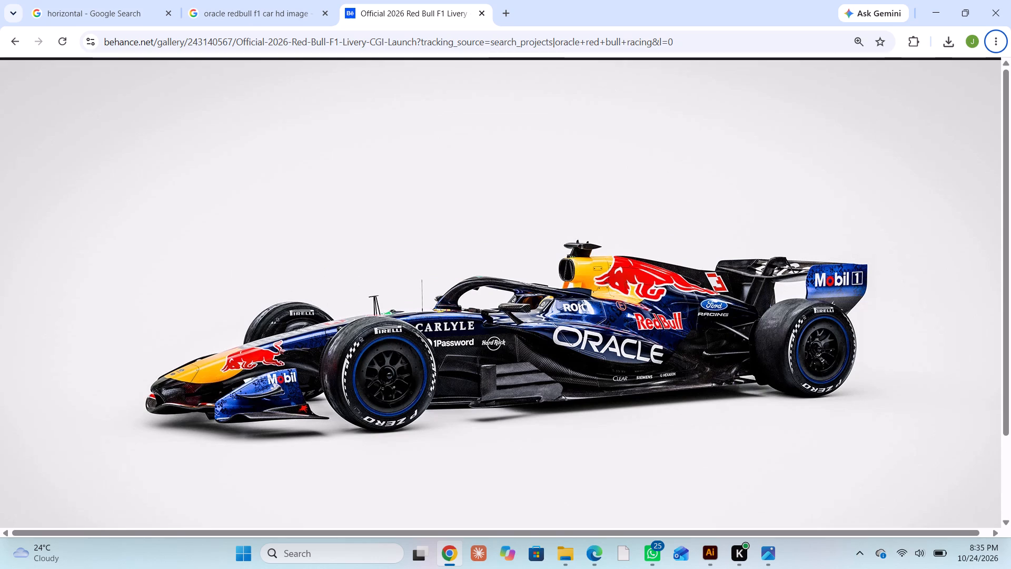
{"action": "left_click_drag", "start_coordinate": [0, 60], "coordinate": [501, 421]}
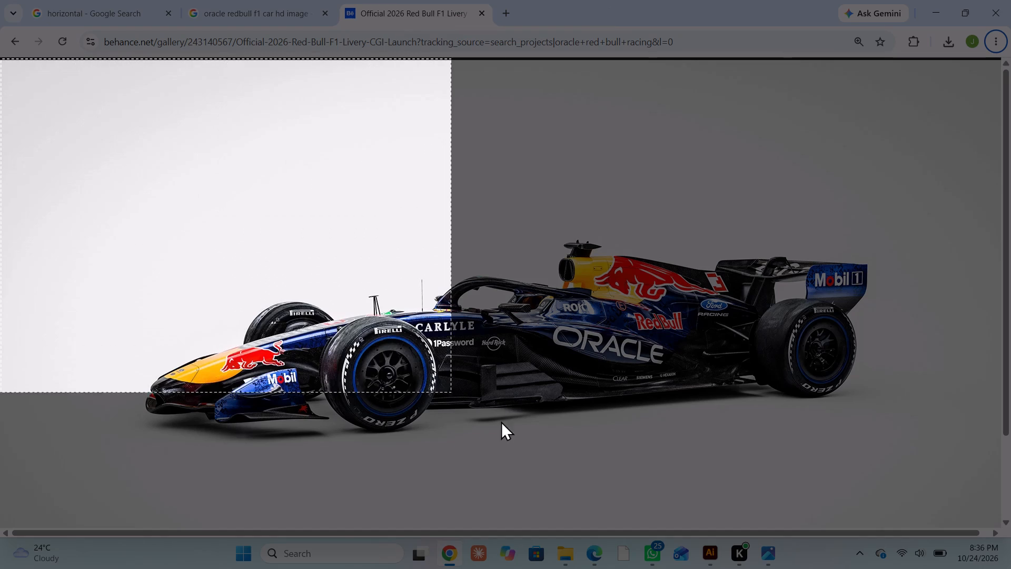
{"action": "left_click_drag", "start_coordinate": [501, 421], "coordinate": [1001, 519]}
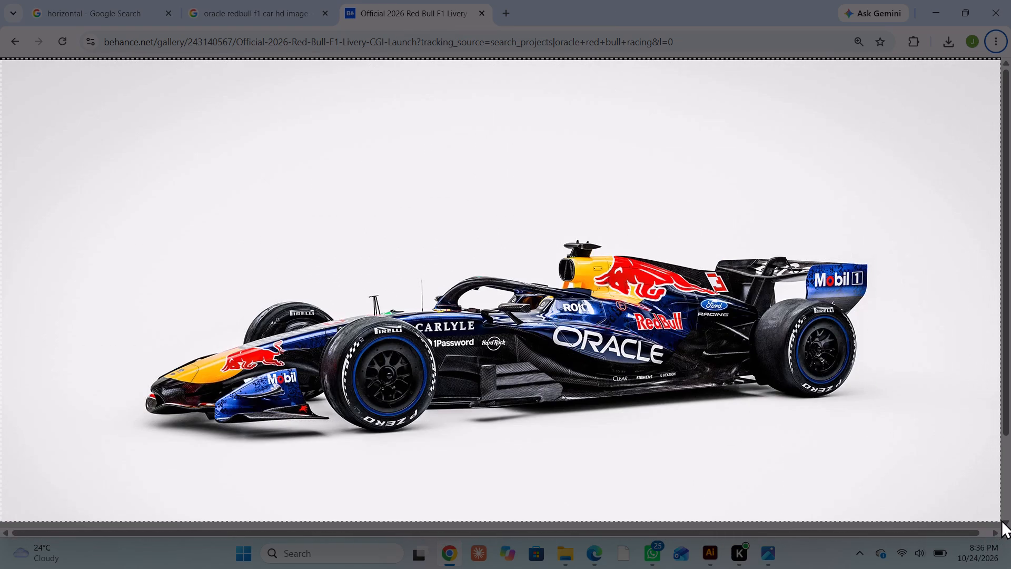
{"action": "left_click_drag", "start_coordinate": [1001, 519], "coordinate": [1001, 523]}
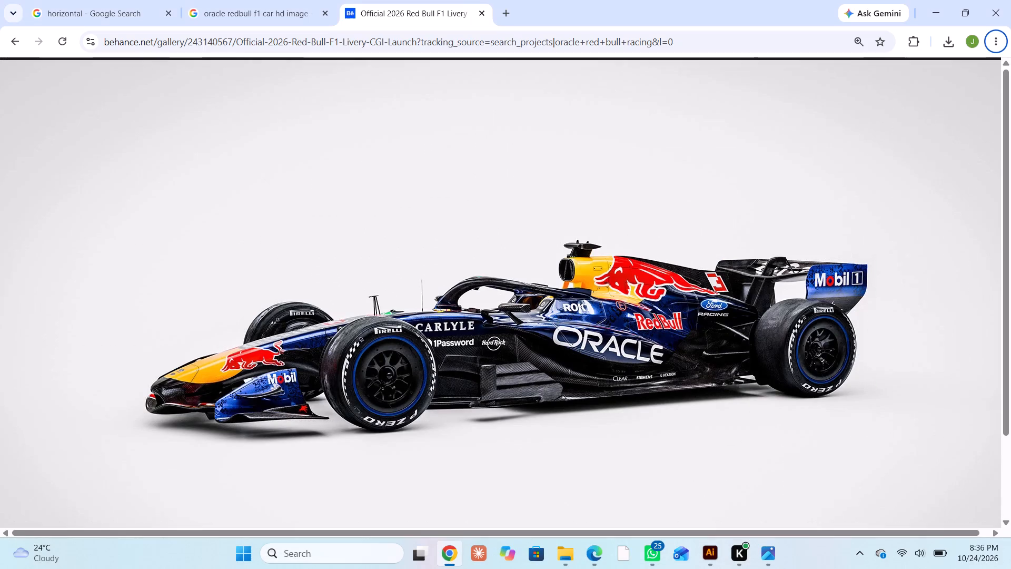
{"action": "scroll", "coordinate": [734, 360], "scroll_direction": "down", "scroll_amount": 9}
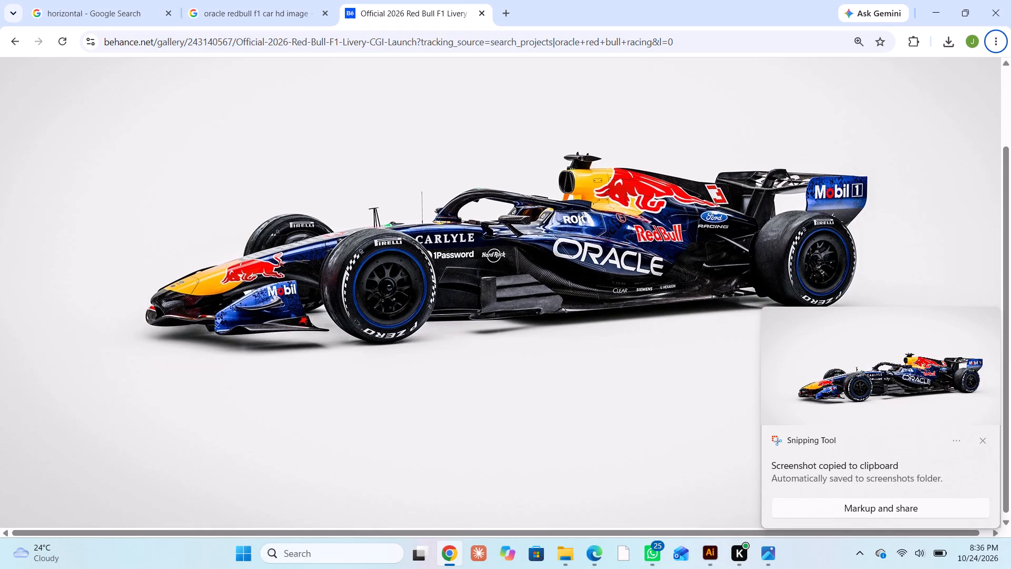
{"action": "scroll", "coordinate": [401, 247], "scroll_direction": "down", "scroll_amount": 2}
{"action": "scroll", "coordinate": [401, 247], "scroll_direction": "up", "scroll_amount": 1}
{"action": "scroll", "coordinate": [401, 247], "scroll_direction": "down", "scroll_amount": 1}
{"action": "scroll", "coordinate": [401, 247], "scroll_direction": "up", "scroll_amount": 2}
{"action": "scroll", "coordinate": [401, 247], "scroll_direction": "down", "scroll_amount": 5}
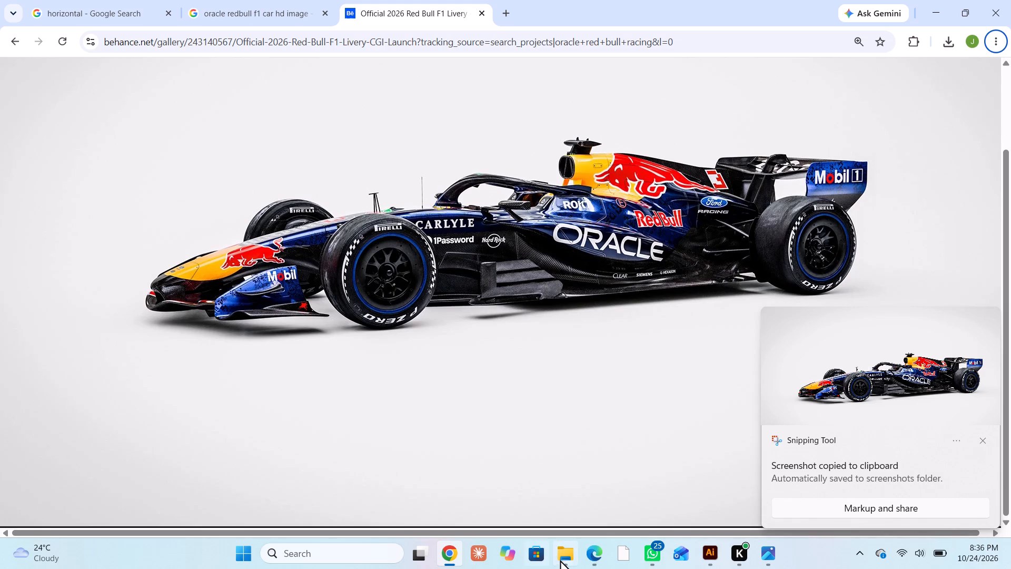
Switch to Microsoft Edge and open POSTER (1).pdf from the shared poster folder in Google Drive.
{"action": "left_click", "coordinate": [593, 559]}
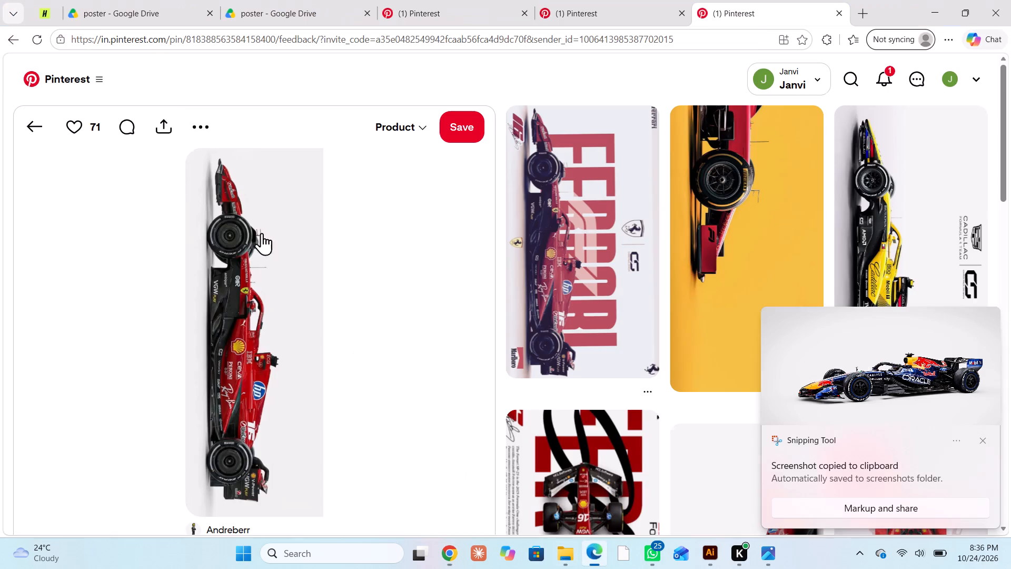
{"action": "left_click", "coordinate": [92, 14]}
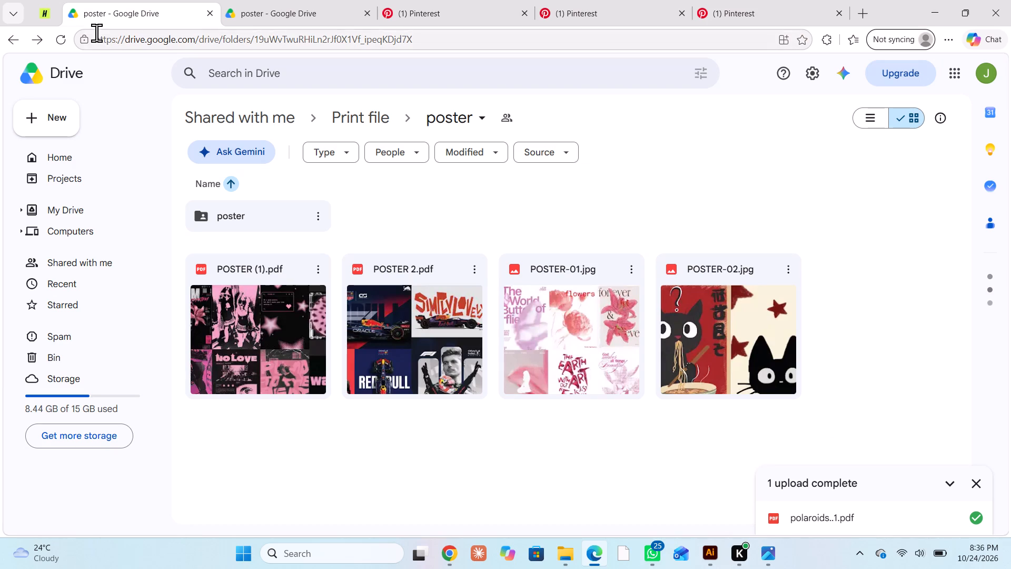
{"action": "left_click", "coordinate": [270, 271]}
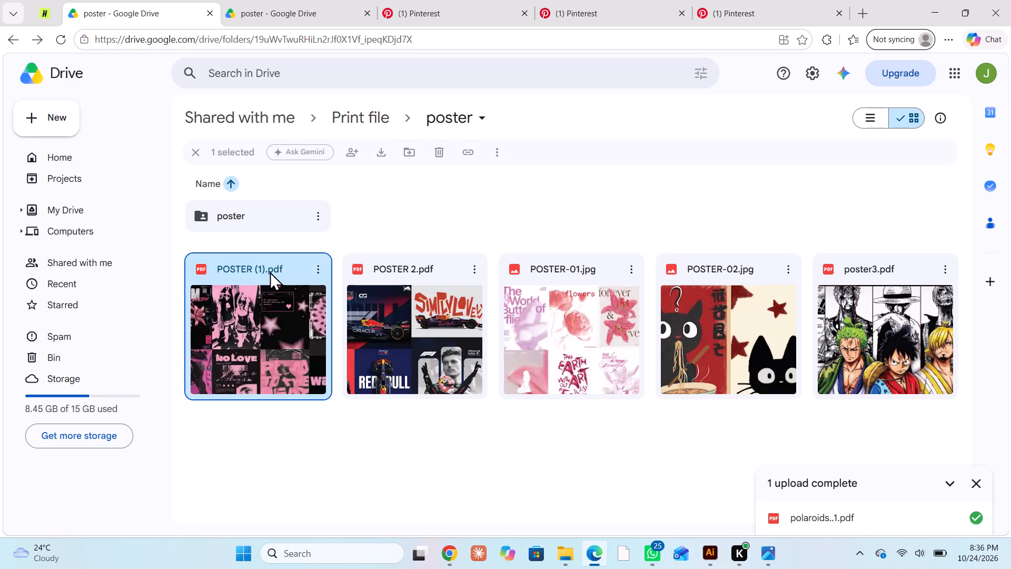
{"action": "double_click", "coordinate": [266, 270]}
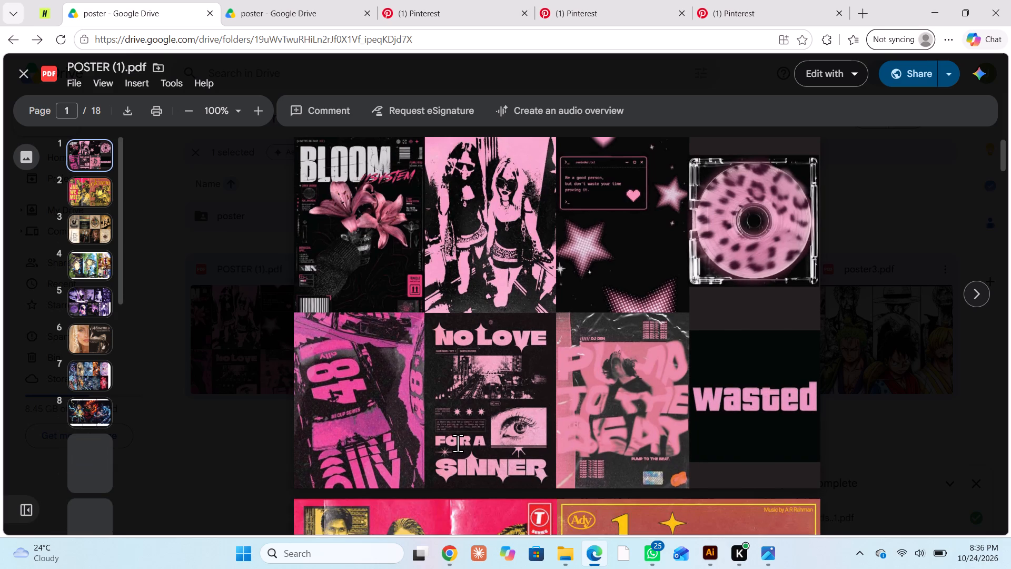
Look through pages 1 to 7 of POSTER (1).pdf, checking the poster artwork on each sheet.
{"action": "scroll", "coordinate": [454, 446], "scroll_direction": "down", "scroll_amount": 10}
{"action": "scroll", "coordinate": [456, 434], "scroll_direction": "up", "scroll_amount": 1}
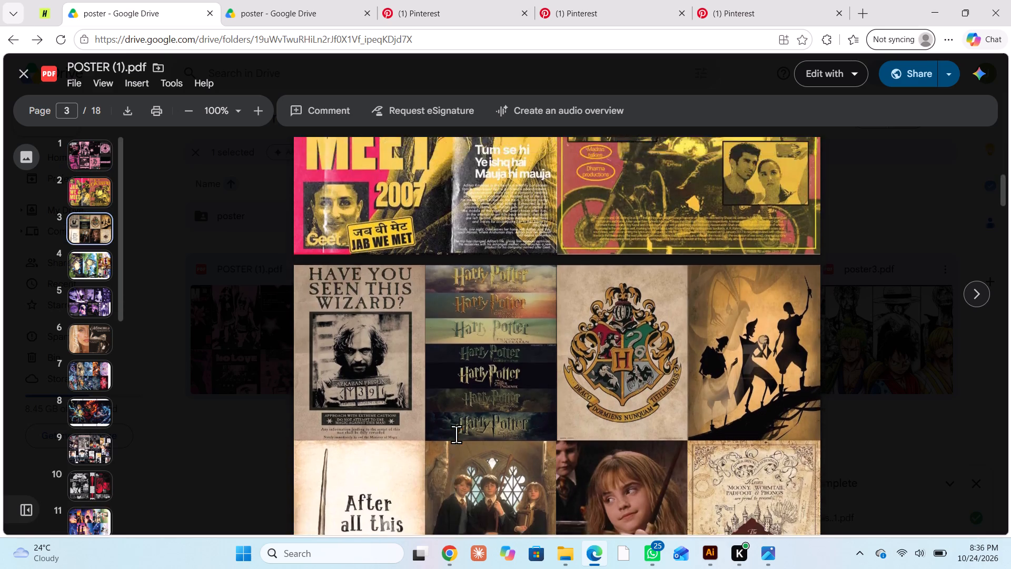
{"action": "scroll", "coordinate": [456, 434], "scroll_direction": "down", "scroll_amount": 4}
{"action": "scroll", "coordinate": [456, 434], "scroll_direction": "up", "scroll_amount": 2}
{"action": "scroll", "coordinate": [513, 397], "scroll_direction": "up", "scroll_amount": 1}
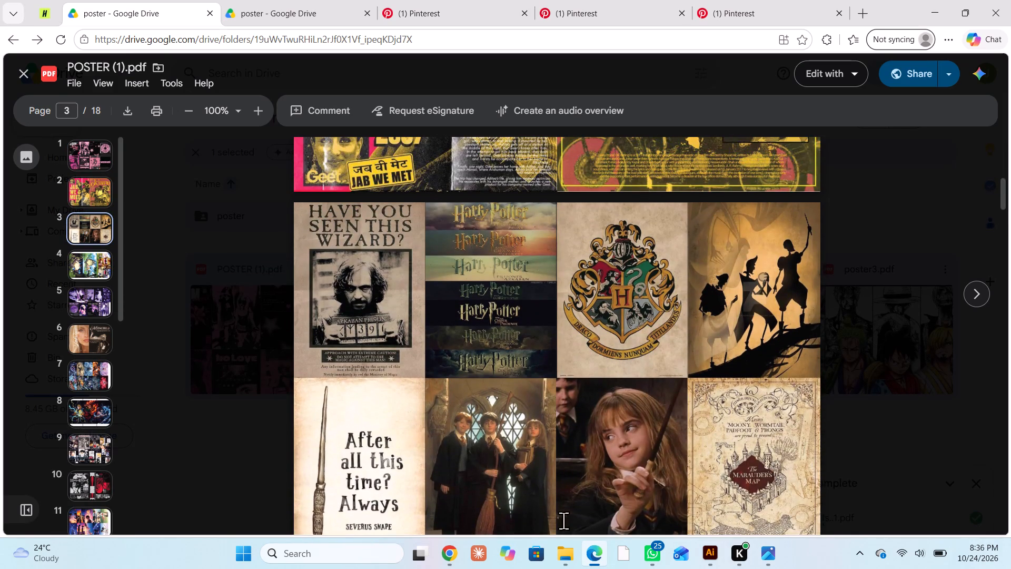
{"action": "scroll", "coordinate": [629, 490], "scroll_direction": "down", "scroll_amount": 14}
{"action": "scroll", "coordinate": [631, 477], "scroll_direction": "up", "scroll_amount": 3}
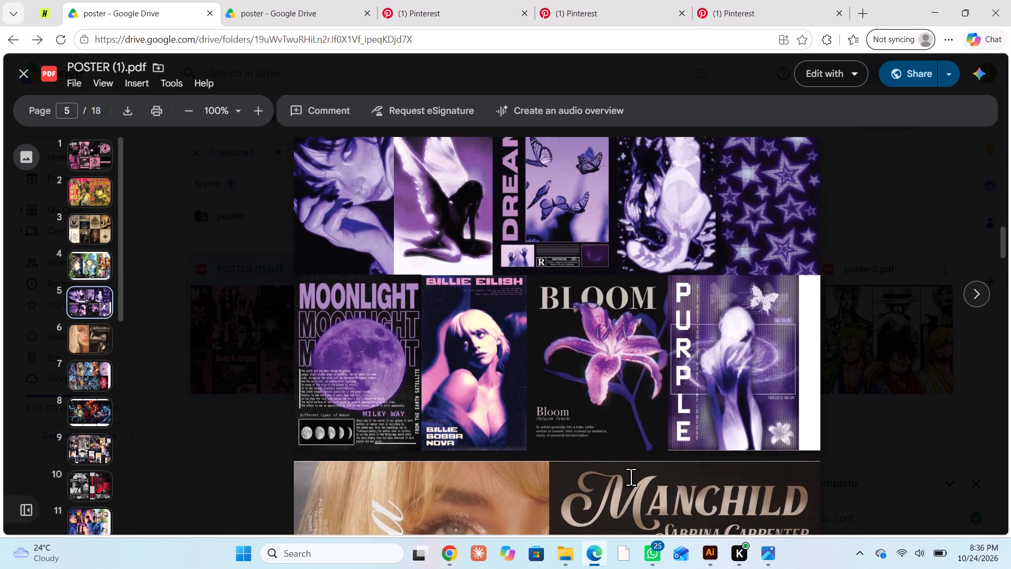
{"action": "scroll", "coordinate": [631, 477], "scroll_direction": "down", "scroll_amount": 1}
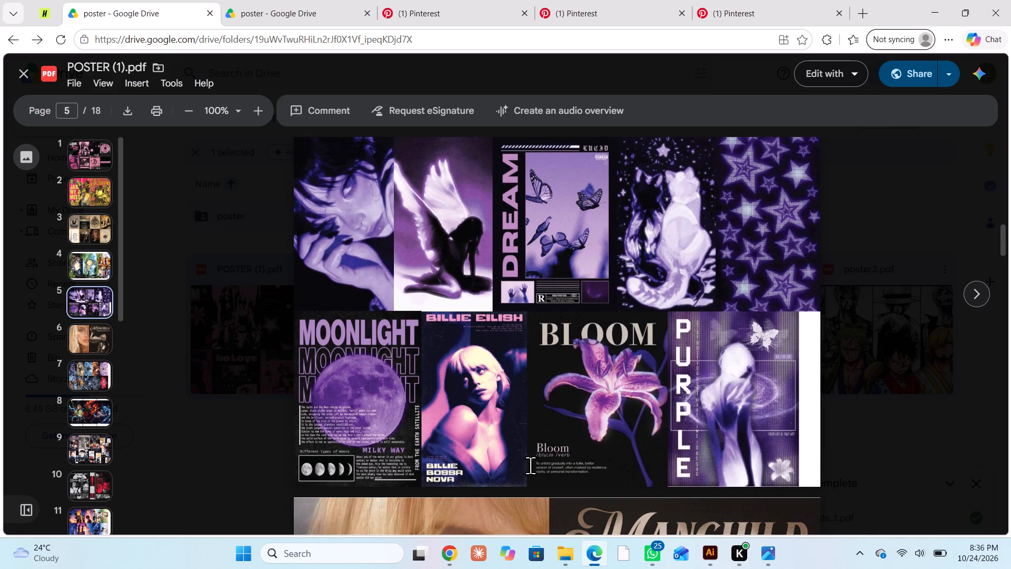
{"action": "scroll", "coordinate": [552, 411], "scroll_direction": "down", "scroll_amount": 5}
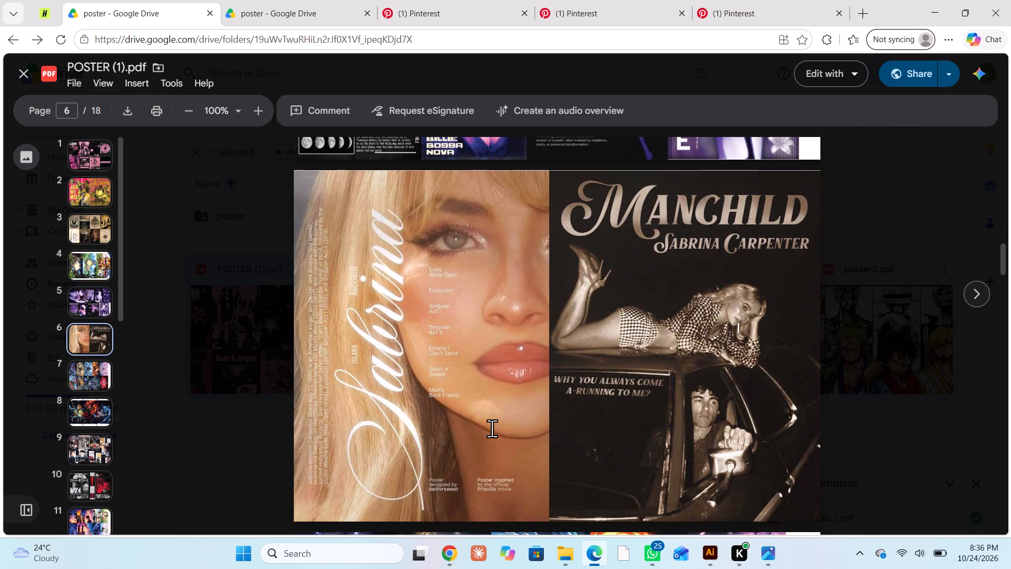
{"action": "scroll", "coordinate": [650, 409], "scroll_direction": "down", "scroll_amount": 7}
{"action": "scroll", "coordinate": [648, 406], "scroll_direction": "up", "scroll_amount": 3}
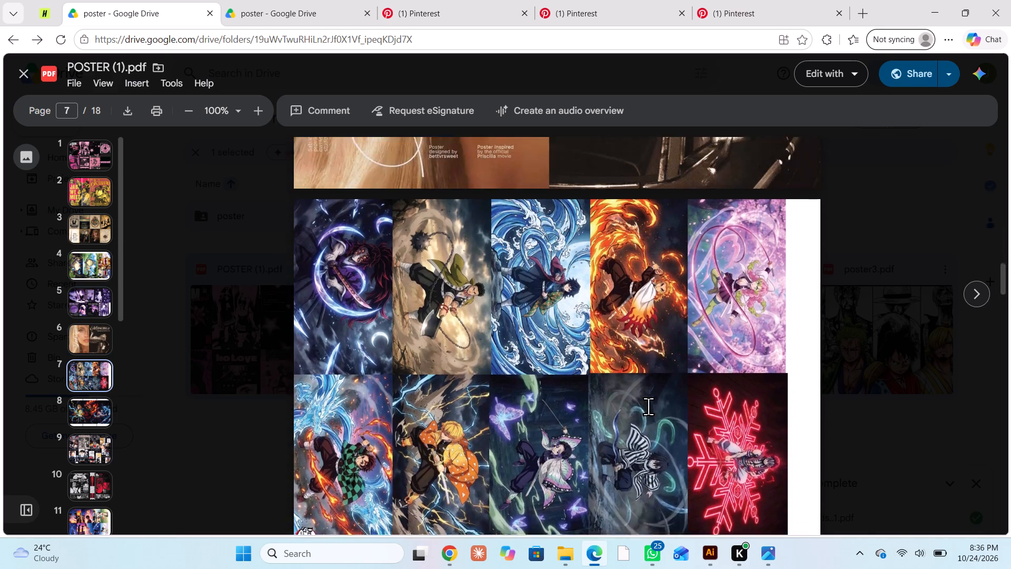
{"action": "scroll", "coordinate": [646, 406], "scroll_direction": "down", "scroll_amount": 2}
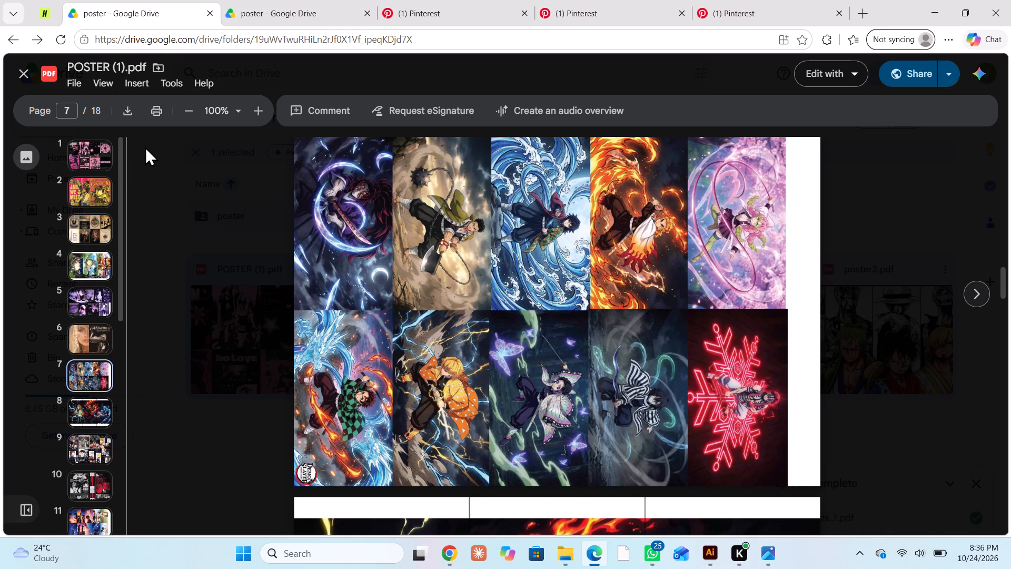
Examine pages 8 to 10 of POSTER (1).pdf, including the Death Note poster sheets.
{"action": "scroll", "coordinate": [150, 139], "scroll_direction": "down", "scroll_amount": 4}
{"action": "scroll", "coordinate": [462, 316], "scroll_direction": "down", "scroll_amount": 5}
{"action": "scroll", "coordinate": [523, 367], "scroll_direction": "up", "scroll_amount": 3}
{"action": "scroll", "coordinate": [638, 470], "scroll_direction": "up", "scroll_amount": 2}
{"action": "scroll", "coordinate": [511, 438], "scroll_direction": "down", "scroll_amount": 2}
{"action": "scroll", "coordinate": [488, 391], "scroll_direction": "up", "scroll_amount": 1}
{"action": "scroll", "coordinate": [677, 437], "scroll_direction": "down", "scroll_amount": 6}
{"action": "scroll", "coordinate": [677, 437], "scroll_direction": "up", "scroll_amount": 1}
{"action": "scroll", "coordinate": [677, 437], "scroll_direction": "down", "scroll_amount": 2}
{"action": "scroll", "coordinate": [677, 437], "scroll_direction": "up", "scroll_amount": 2}
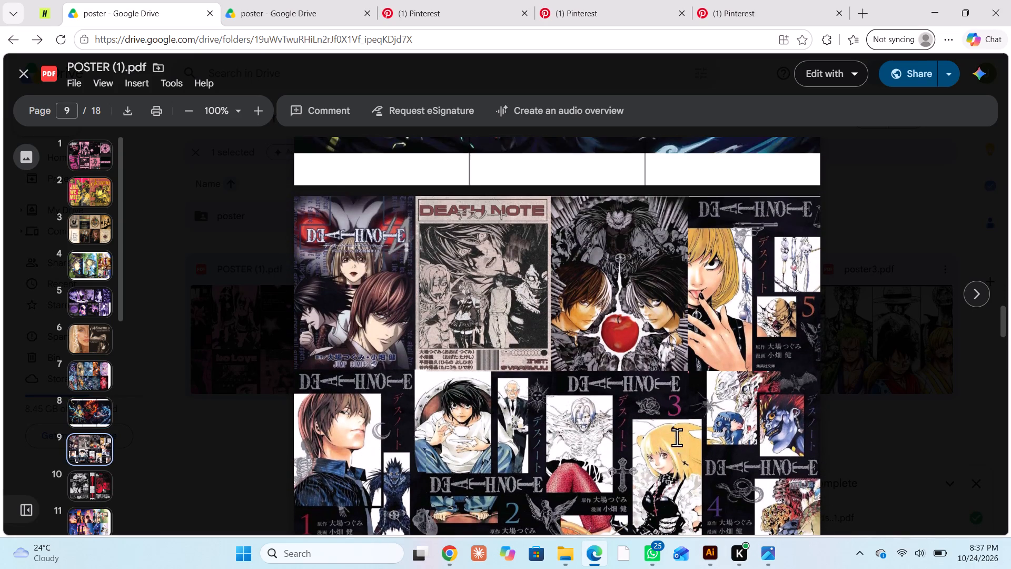
{"action": "scroll", "coordinate": [543, 425], "scroll_direction": "down", "scroll_amount": 1}
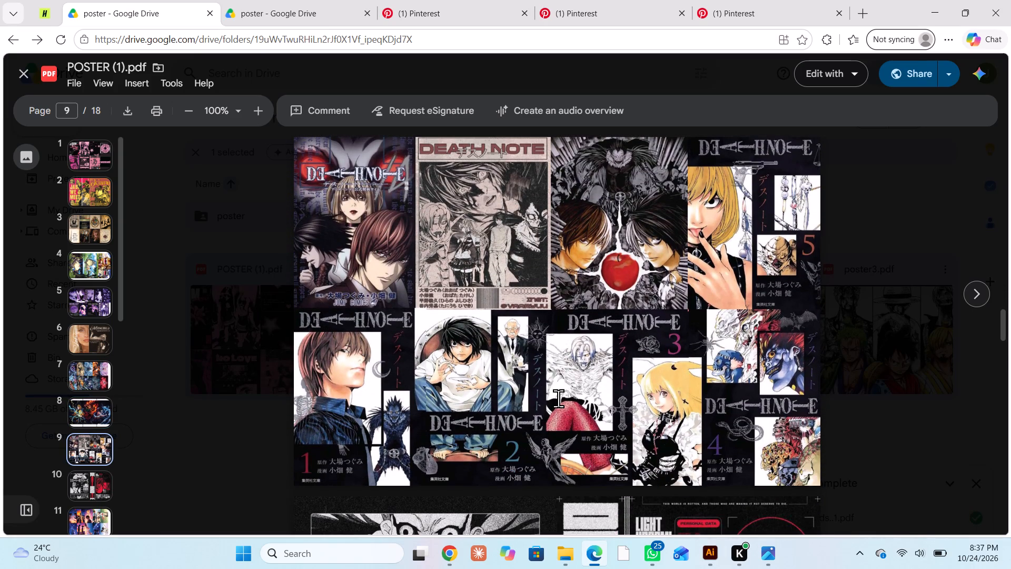
{"action": "scroll", "coordinate": [567, 465], "scroll_direction": "up", "scroll_amount": 2}
{"action": "scroll", "coordinate": [567, 465], "scroll_direction": "down", "scroll_amount": 5}
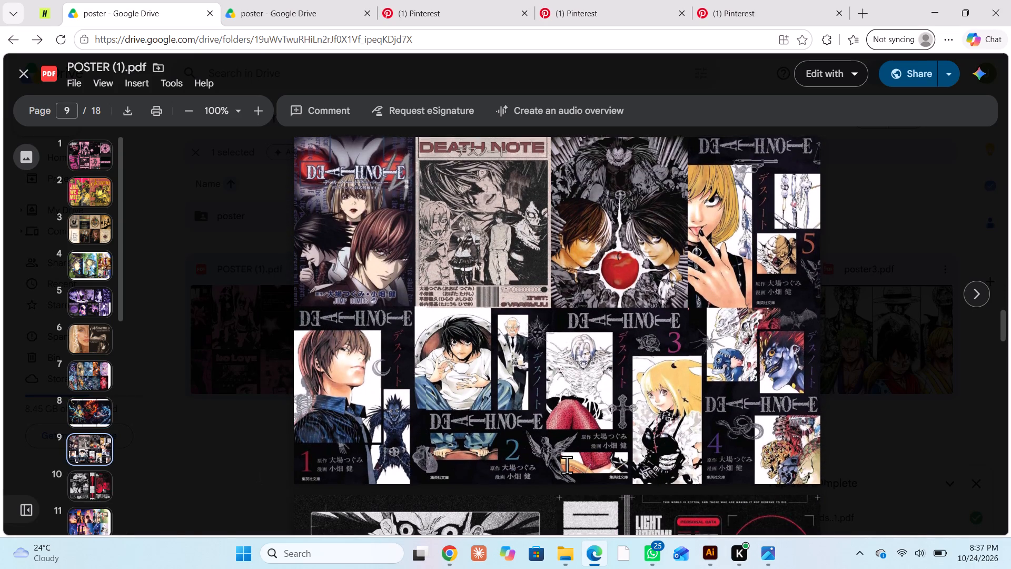
{"action": "scroll", "coordinate": [567, 462], "scroll_direction": "down", "scroll_amount": 3}
{"action": "scroll", "coordinate": [462, 452], "scroll_direction": "up", "scroll_amount": 1}
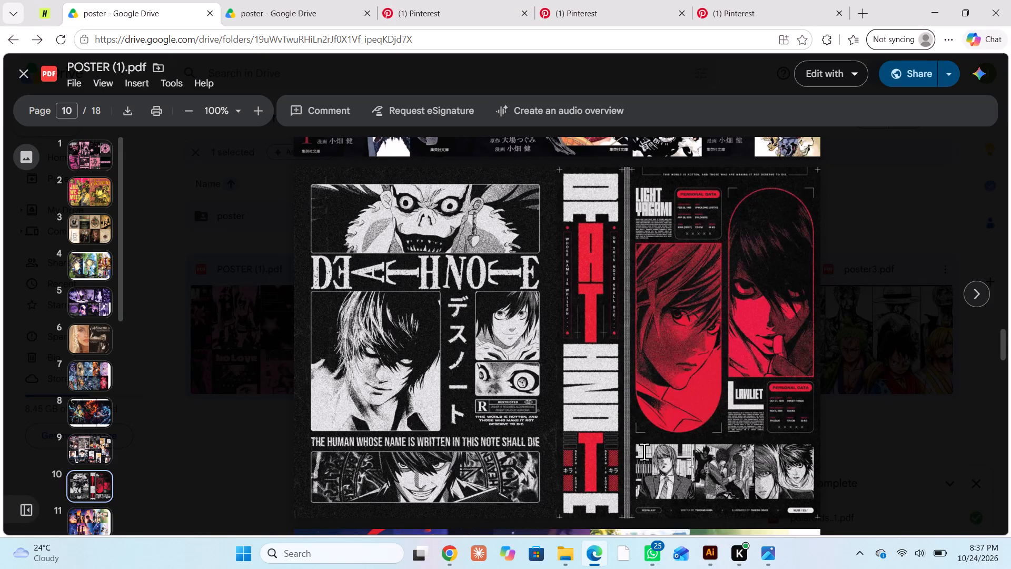
Examine pages 11 to 14 of POSTER (1).pdf, covering the anime collage and three-part poster sheets.
{"action": "scroll", "coordinate": [647, 442], "scroll_direction": "down", "scroll_amount": 7}
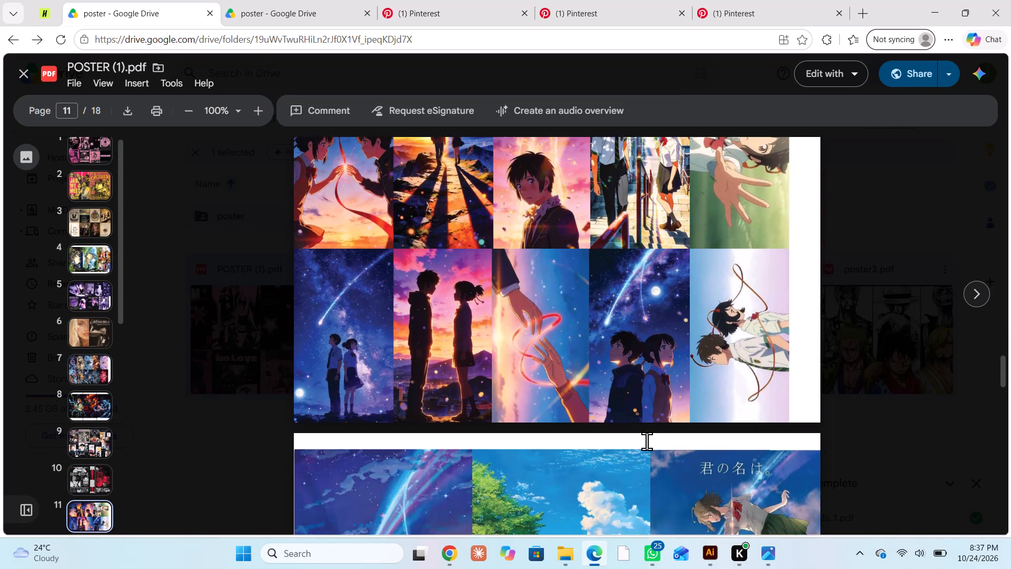
{"action": "scroll", "coordinate": [647, 441], "scroll_direction": "up", "scroll_amount": 1}
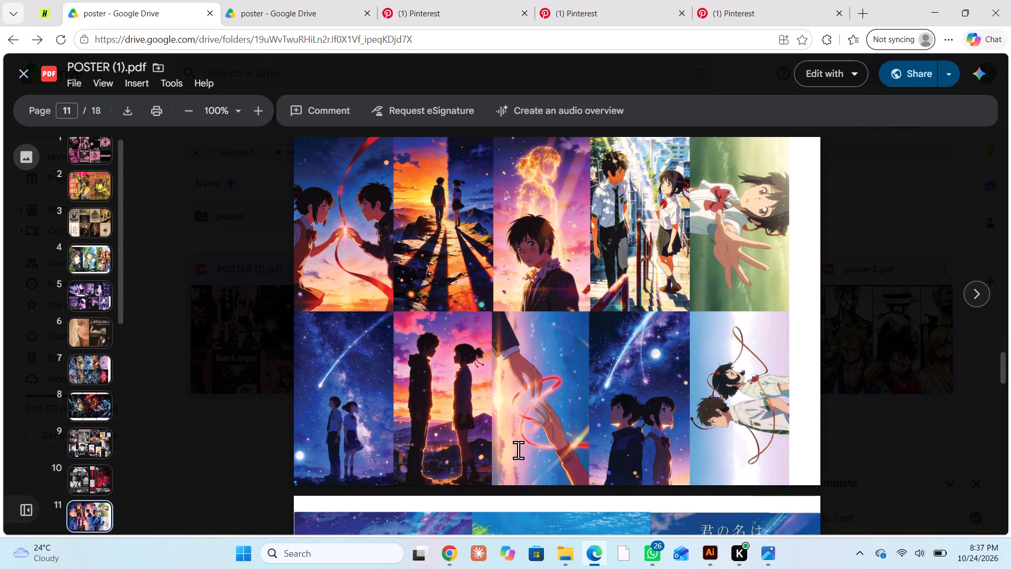
{"action": "scroll", "coordinate": [518, 446], "scroll_direction": "down", "scroll_amount": 2}
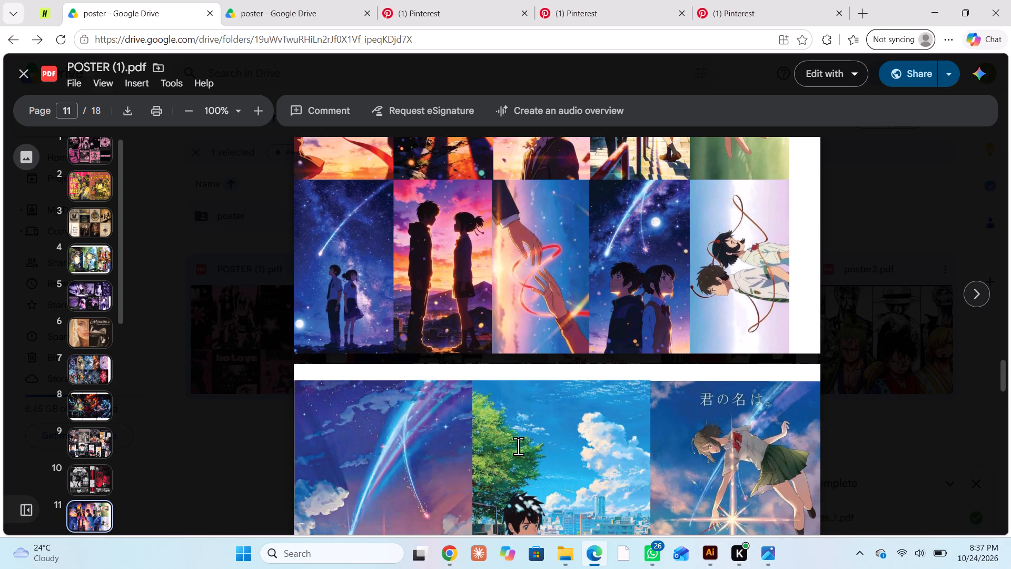
{"action": "scroll", "coordinate": [518, 446], "scroll_direction": "down", "scroll_amount": 1}
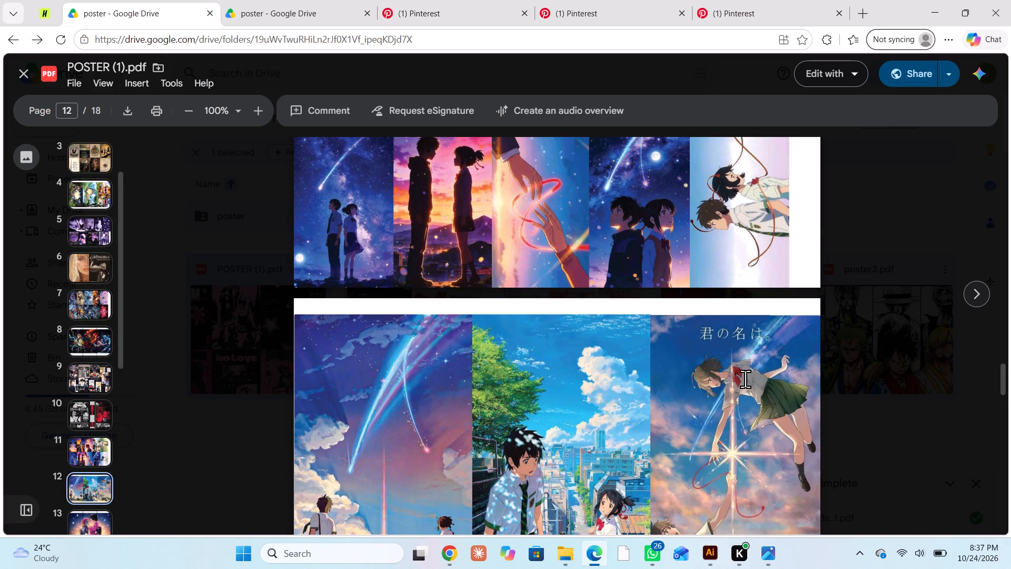
{"action": "scroll", "coordinate": [857, 330], "scroll_direction": "down", "scroll_amount": 2}
{"action": "scroll", "coordinate": [562, 335], "scroll_direction": "down", "scroll_amount": 2}
{"action": "scroll", "coordinate": [562, 335], "scroll_direction": "up", "scroll_amount": 1}
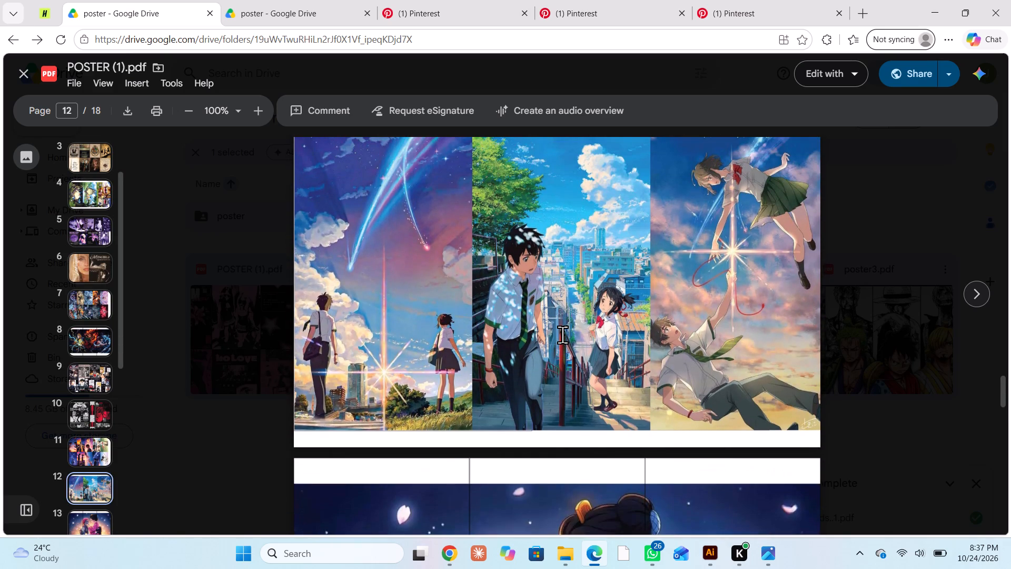
{"action": "scroll", "coordinate": [562, 335], "scroll_direction": "up", "scroll_amount": 1}
{"action": "scroll", "coordinate": [562, 335], "scroll_direction": "down", "scroll_amount": 3}
{"action": "scroll", "coordinate": [562, 335], "scroll_direction": "up", "scroll_amount": 1}
{"action": "scroll", "coordinate": [562, 335], "scroll_direction": "down", "scroll_amount": 3}
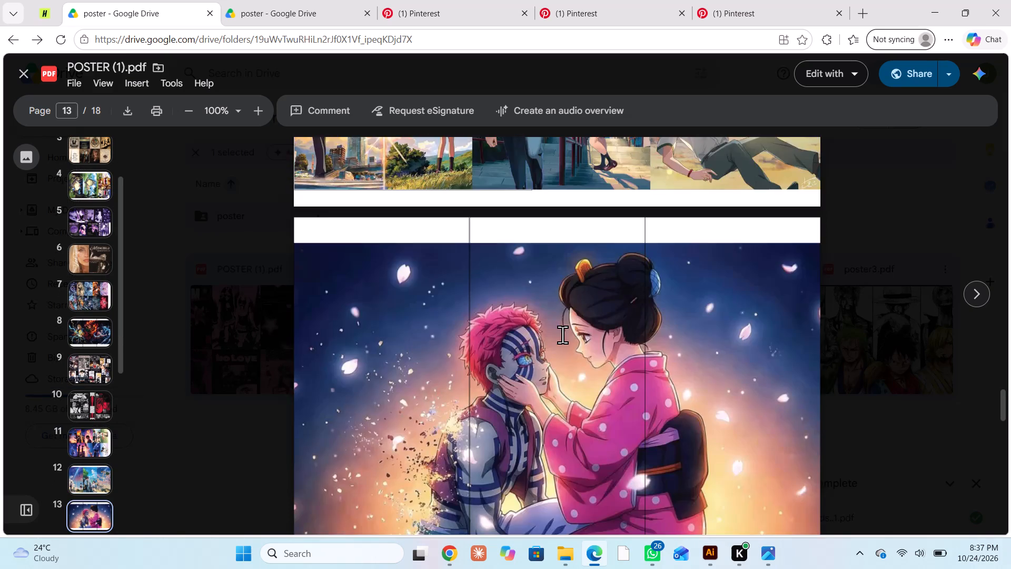
{"action": "scroll", "coordinate": [562, 335], "scroll_direction": "down", "scroll_amount": 2}
{"action": "scroll", "coordinate": [562, 335], "scroll_direction": "up", "scroll_amount": 1}
{"action": "scroll", "coordinate": [562, 335], "scroll_direction": "down", "scroll_amount": 6}
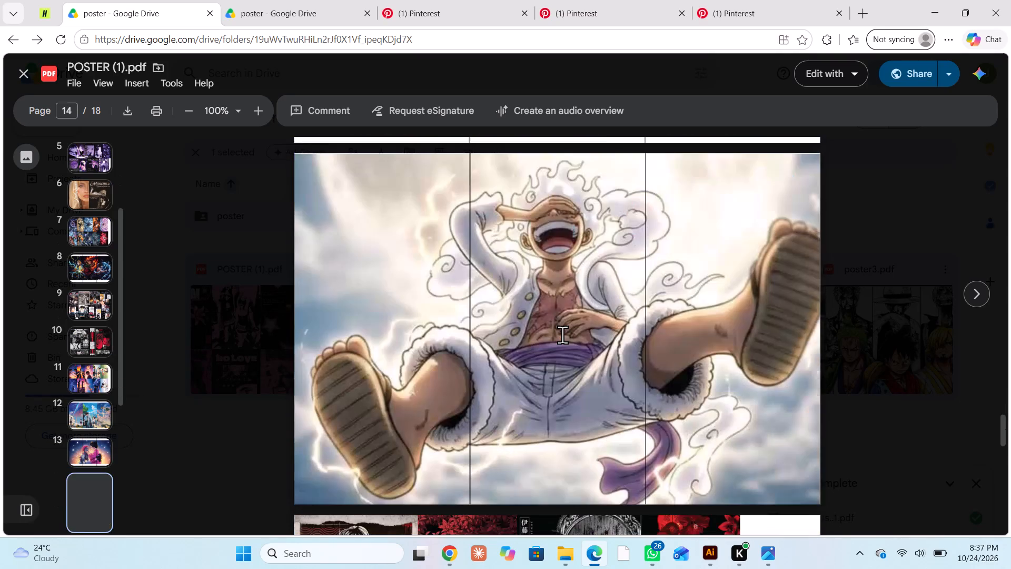
{"action": "scroll", "coordinate": [562, 334], "scroll_direction": "up", "scroll_amount": 1}
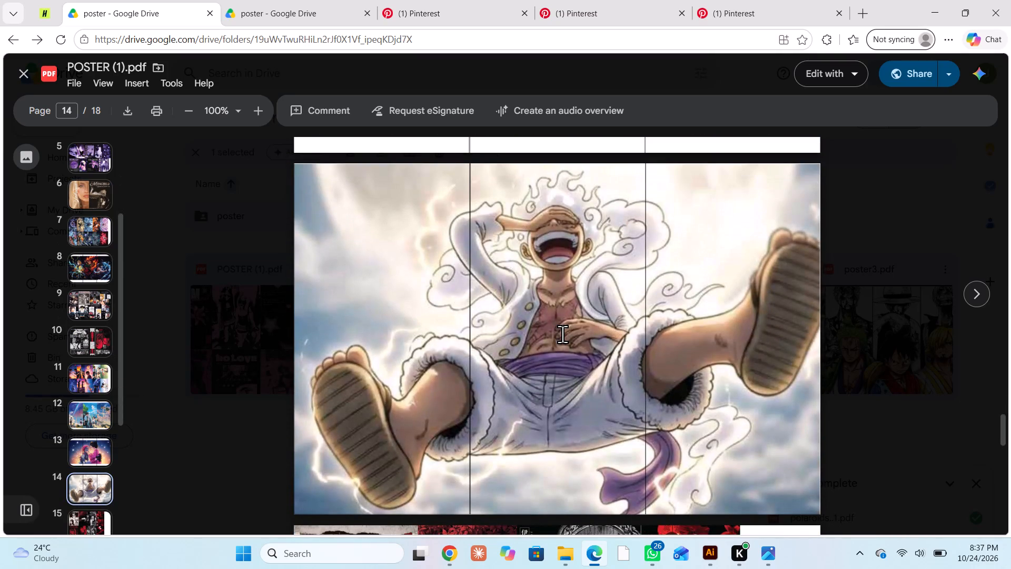
{"action": "scroll", "coordinate": [562, 334], "scroll_direction": "down", "scroll_amount": 4}
{"action": "scroll", "coordinate": [562, 334], "scroll_direction": "up", "scroll_amount": 4}
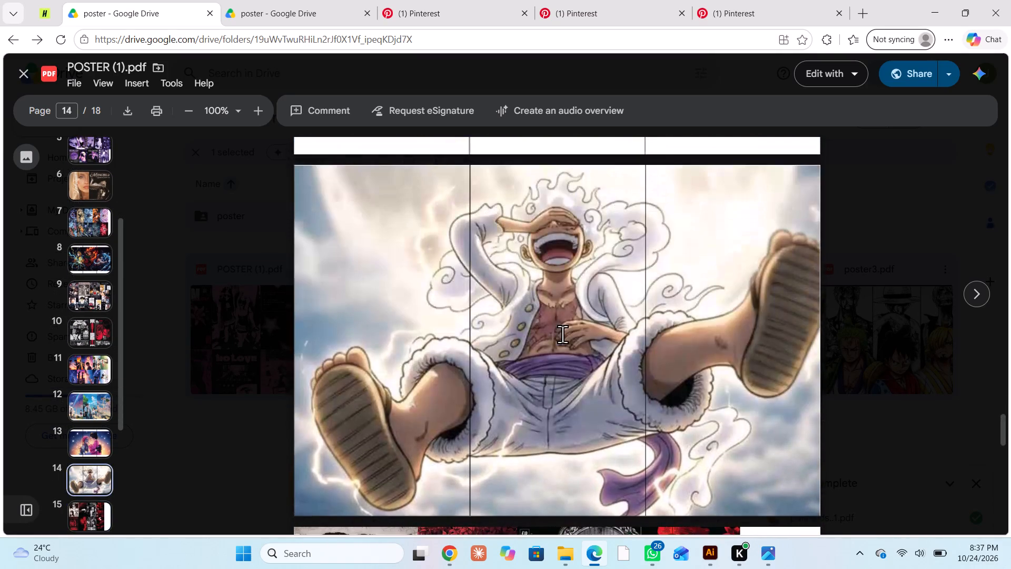
{"action": "scroll", "coordinate": [562, 334], "scroll_direction": "down", "scroll_amount": 5}
{"action": "scroll", "coordinate": [562, 334], "scroll_direction": "up", "scroll_amount": 1}
Check the remaining pages 15 to 18 of POSTER (1).pdf and return to the poster folder.
{"action": "scroll", "coordinate": [562, 334], "scroll_direction": "down", "scroll_amount": 2}
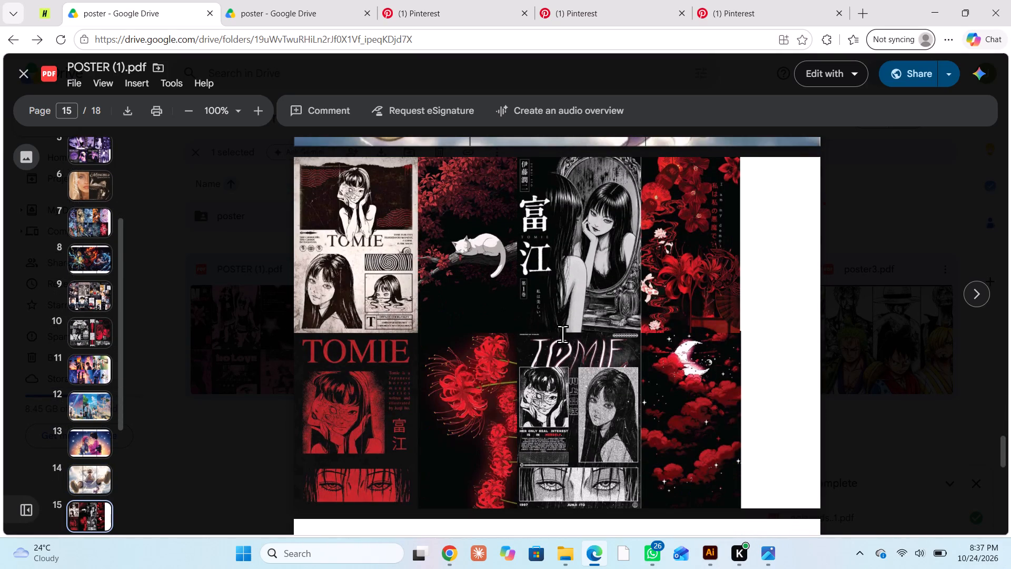
{"action": "scroll", "coordinate": [562, 334], "scroll_direction": "down", "scroll_amount": 14}
{"action": "scroll", "coordinate": [562, 334], "scroll_direction": "up", "scroll_amount": 1}
{"action": "scroll", "coordinate": [562, 334], "scroll_direction": "down", "scroll_amount": 1}
{"action": "scroll", "coordinate": [562, 334], "scroll_direction": "up", "scroll_amount": 1}
{"action": "scroll", "coordinate": [562, 334], "scroll_direction": "down", "scroll_amount": 5}
{"action": "scroll", "coordinate": [562, 334], "scroll_direction": "up", "scroll_amount": 1}
{"action": "scroll", "coordinate": [562, 334], "scroll_direction": "down", "scroll_amount": 3}
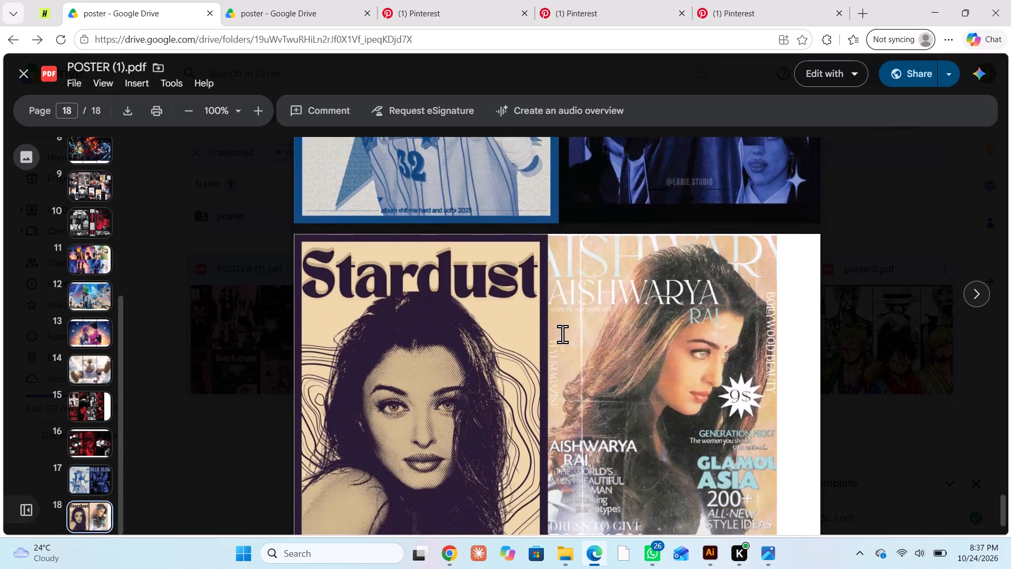
{"action": "scroll", "coordinate": [562, 334], "scroll_direction": "down", "scroll_amount": 5}
{"action": "left_click", "coordinate": [28, 74]}
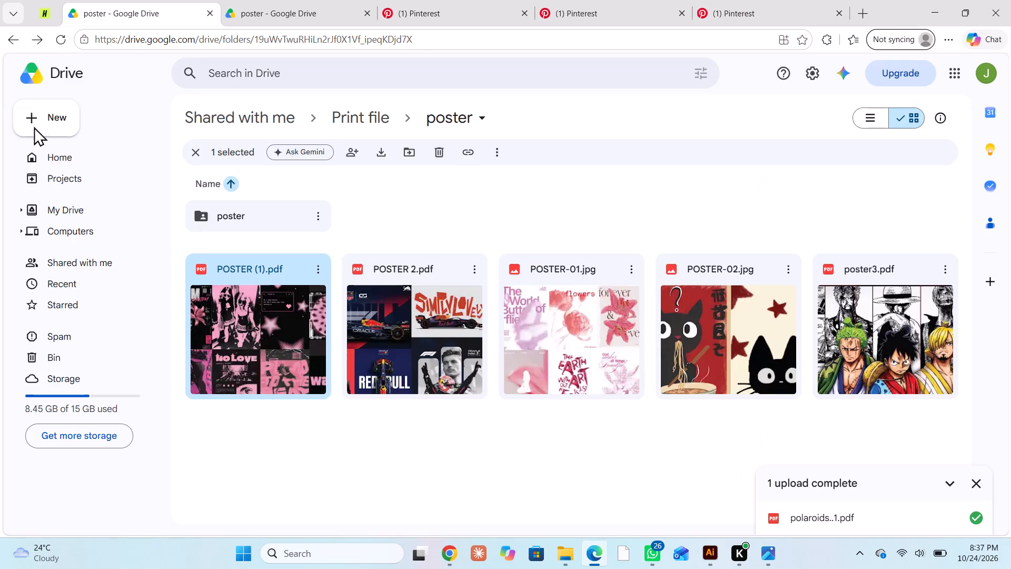
Open POSTER 2.pdf, examine both pages of F1 posters enlarged, and close the preview.
{"action": "double_click", "coordinate": [418, 297]}
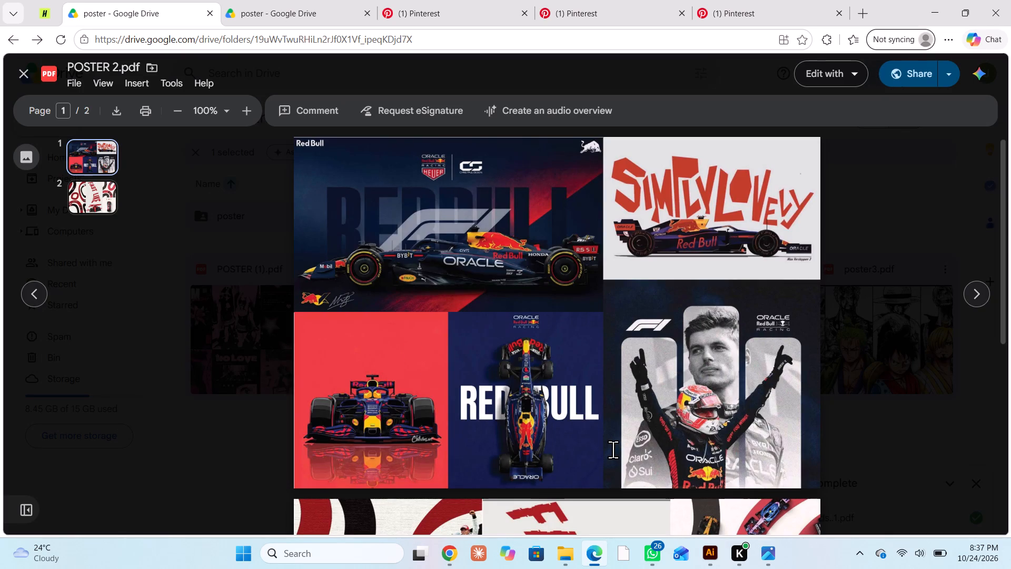
{"action": "left_click", "coordinate": [619, 417]}
{"action": "scroll", "coordinate": [619, 417], "scroll_direction": "up", "scroll_amount": 1, "text": "ctrl"}
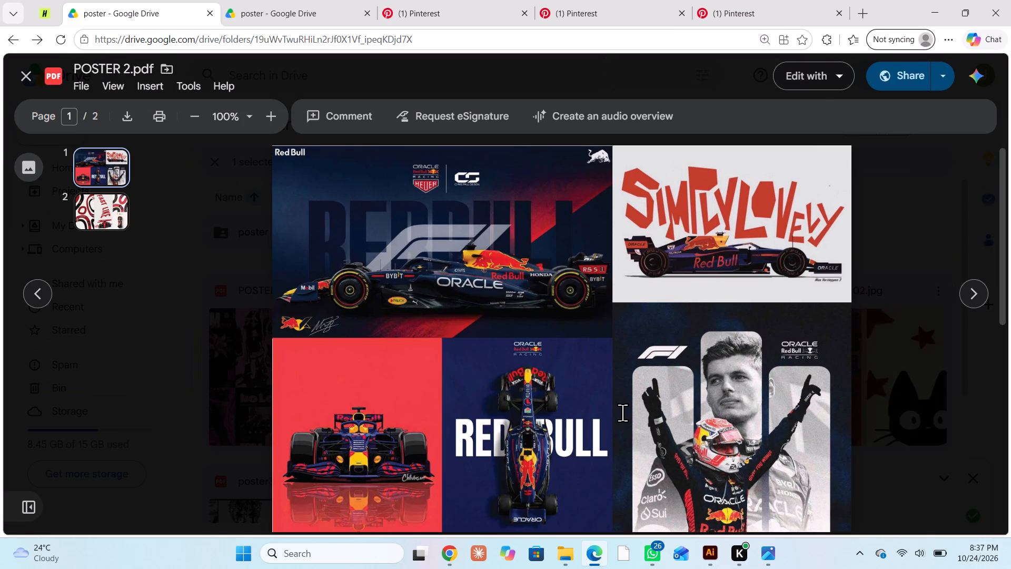
{"action": "scroll", "coordinate": [668, 438], "scroll_direction": "down", "scroll_amount": 2}
{"action": "scroll", "coordinate": [667, 430], "scroll_direction": "up", "scroll_amount": 2}
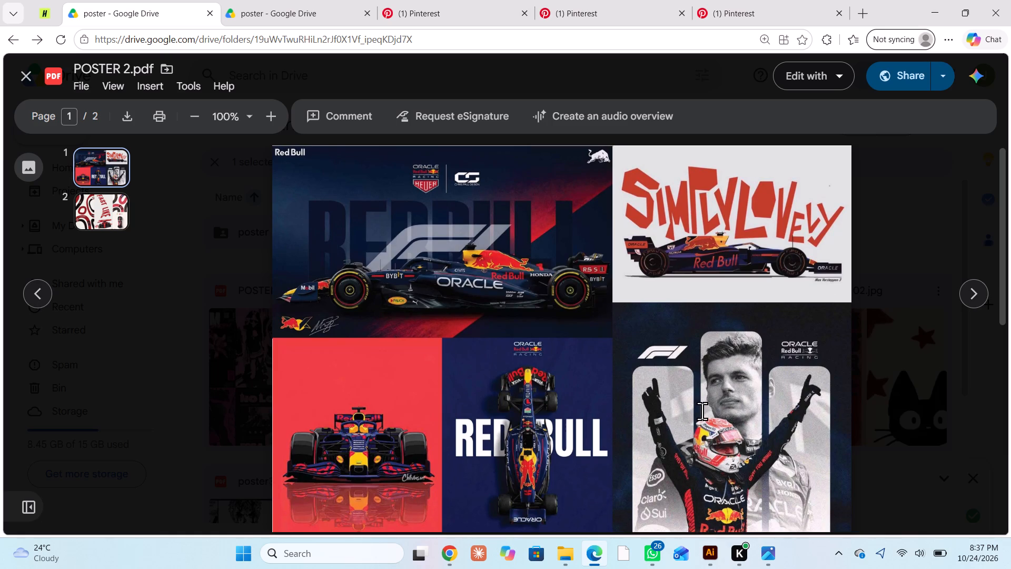
{"action": "scroll", "coordinate": [702, 411], "scroll_direction": "down", "scroll_amount": 1}
{"action": "scroll", "coordinate": [702, 411], "scroll_direction": "up", "scroll_amount": 1}
{"action": "scroll", "coordinate": [702, 407], "scroll_direction": "down", "scroll_amount": 8}
{"action": "scroll", "coordinate": [702, 407], "scroll_direction": "up", "scroll_amount": 1}
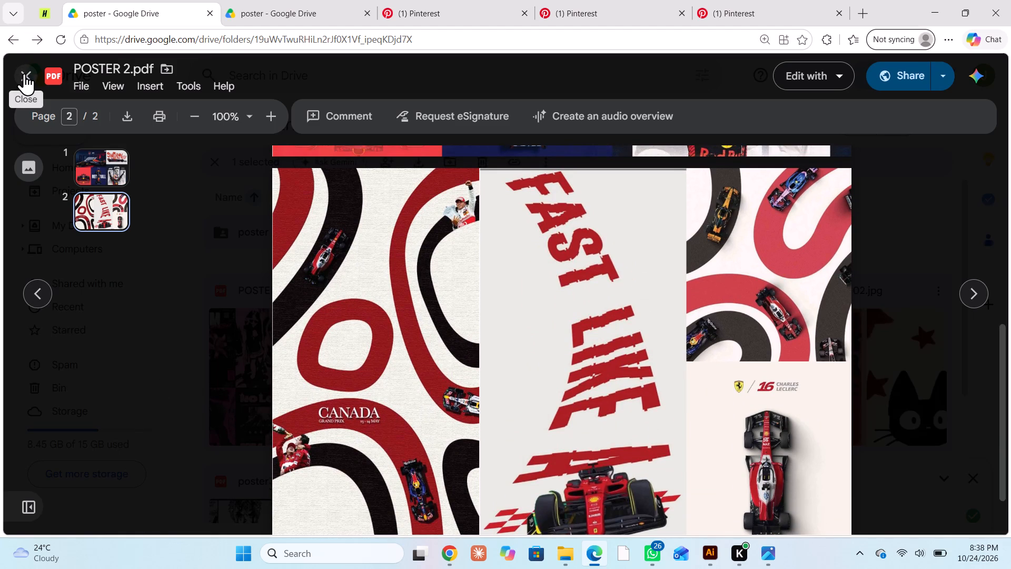
{"action": "left_click", "coordinate": [24, 73]}
Preview POSTER-01.jpg from the poster folder and return to the file list.
{"action": "double_click", "coordinate": [690, 325]}
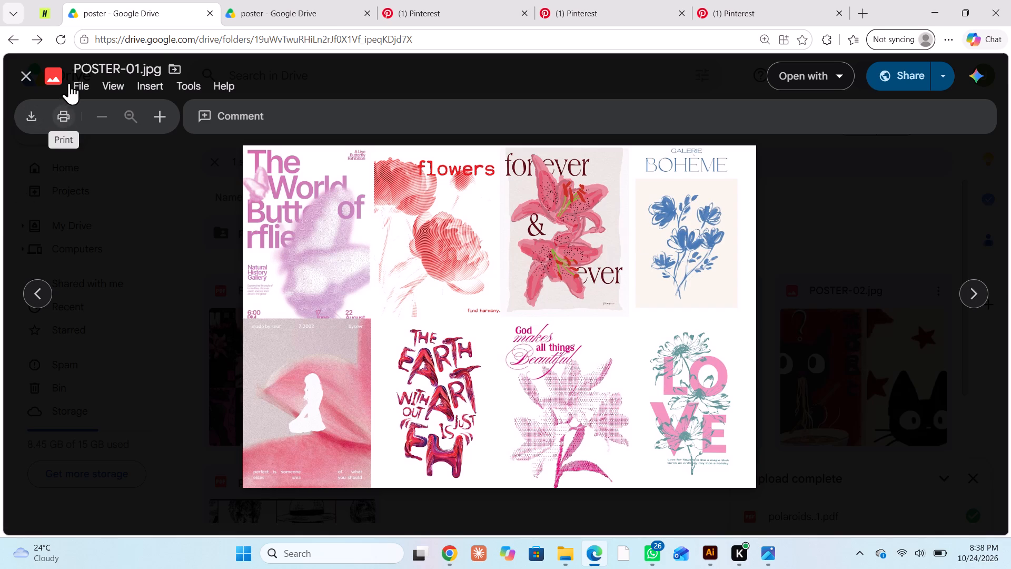
{"action": "left_click", "coordinate": [24, 77]}
Preview POSTER-02.jpg from the poster folder and return to the file list.
{"action": "scroll", "coordinate": [739, 498], "scroll_direction": "down", "scroll_amount": 3}
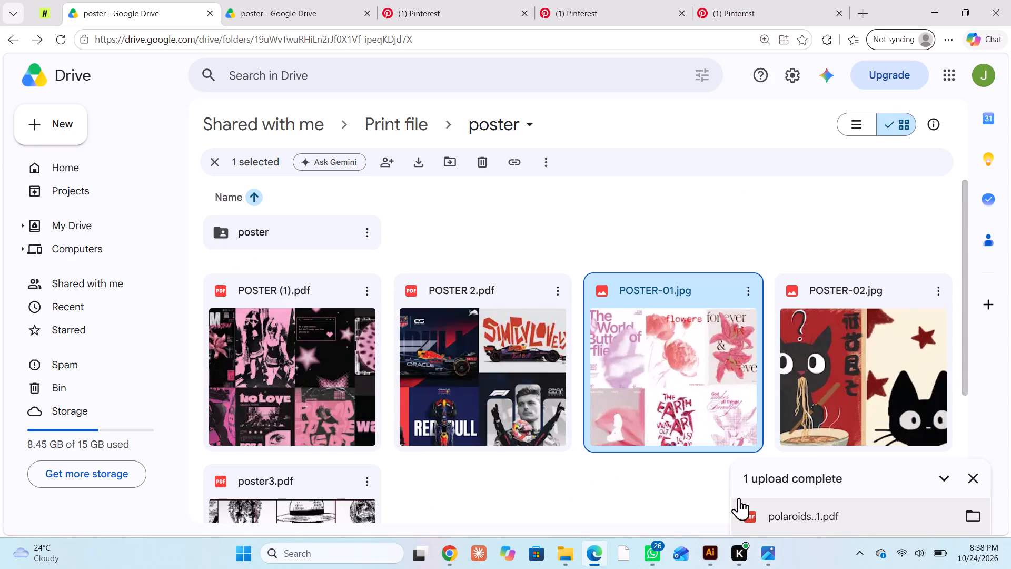
{"action": "scroll", "coordinate": [739, 498], "scroll_direction": "down", "scroll_amount": 1}
{"action": "double_click", "coordinate": [878, 301]}
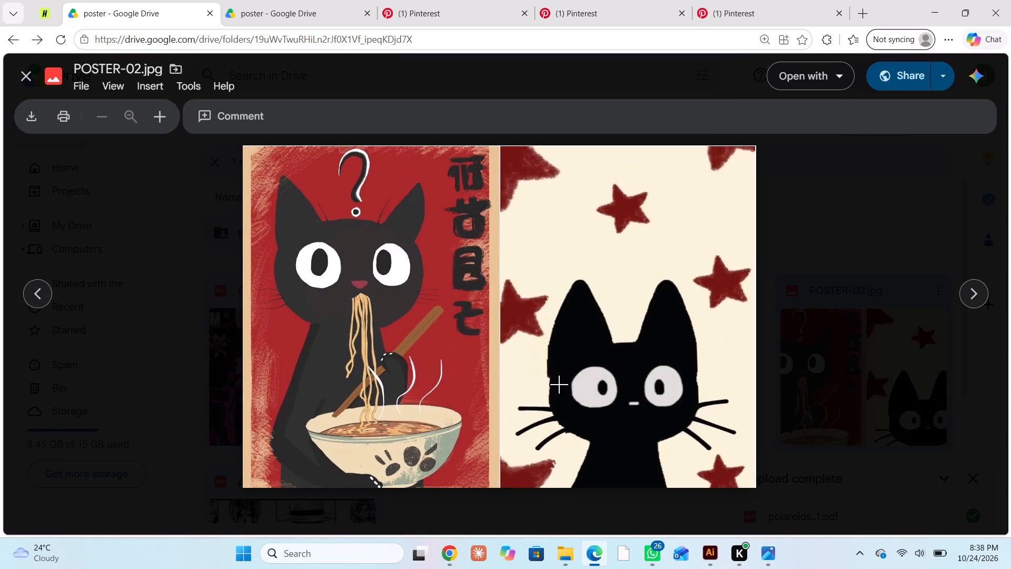
{"action": "left_click", "coordinate": [27, 77]}
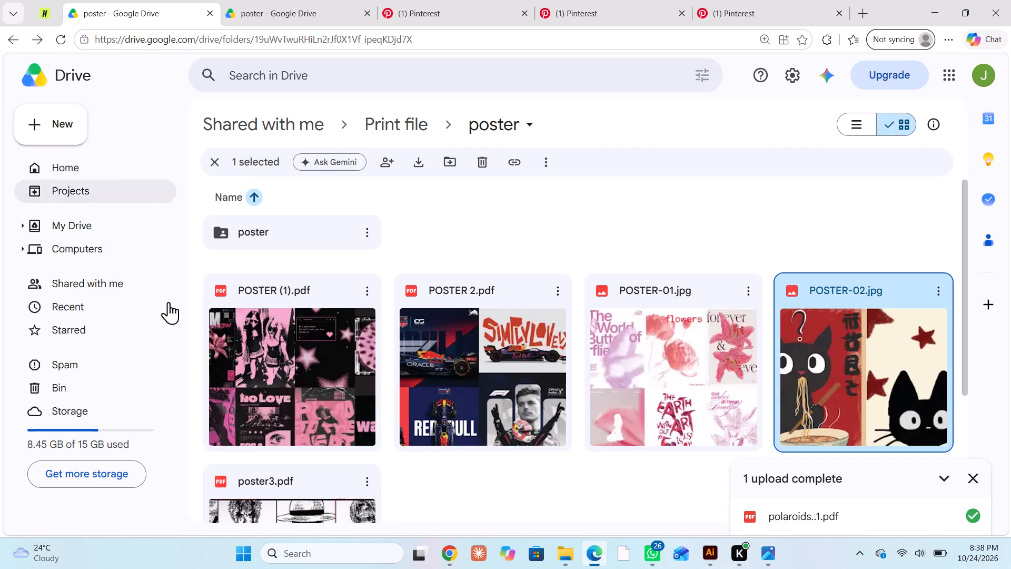
Open poster3.pdf and examine its three-part anime page and the Iron Man poster page.
{"action": "scroll", "coordinate": [279, 399], "scroll_direction": "down", "scroll_amount": 5}
{"action": "double_click", "coordinate": [311, 282]}
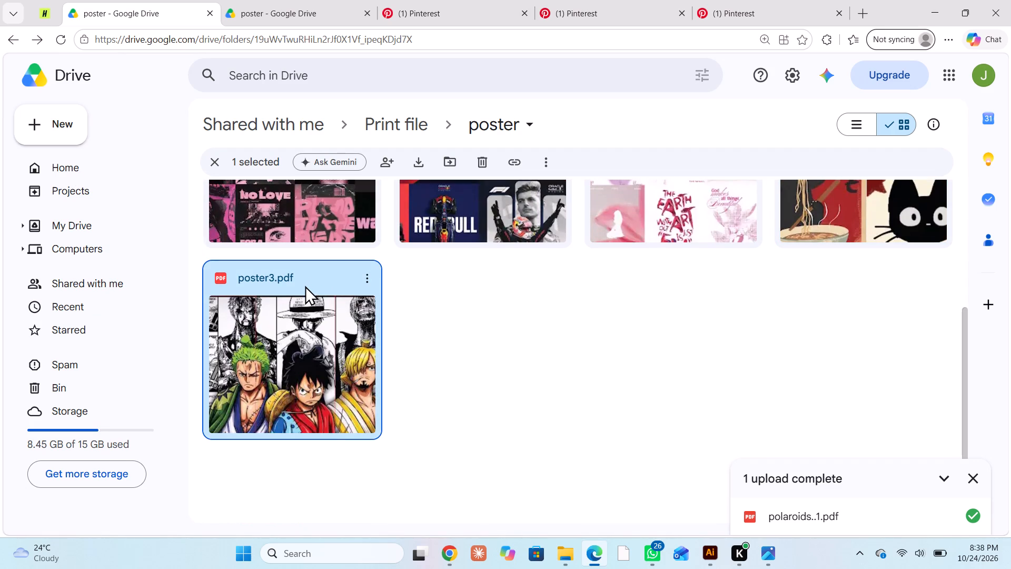
{"action": "double_click", "coordinate": [305, 286]}
{"action": "left_click", "coordinate": [309, 302]}
{"action": "scroll", "coordinate": [591, 422], "scroll_direction": "down", "scroll_amount": 3}
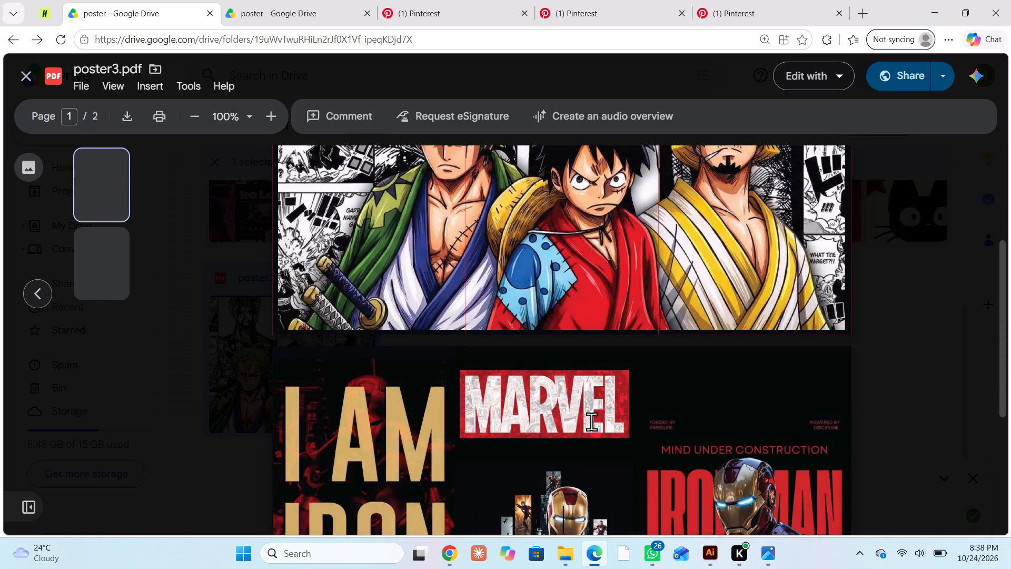
{"action": "scroll", "coordinate": [591, 421], "scroll_direction": "up", "scroll_amount": 3}
{"action": "scroll", "coordinate": [352, 325], "scroll_direction": "up", "scroll_amount": 1}
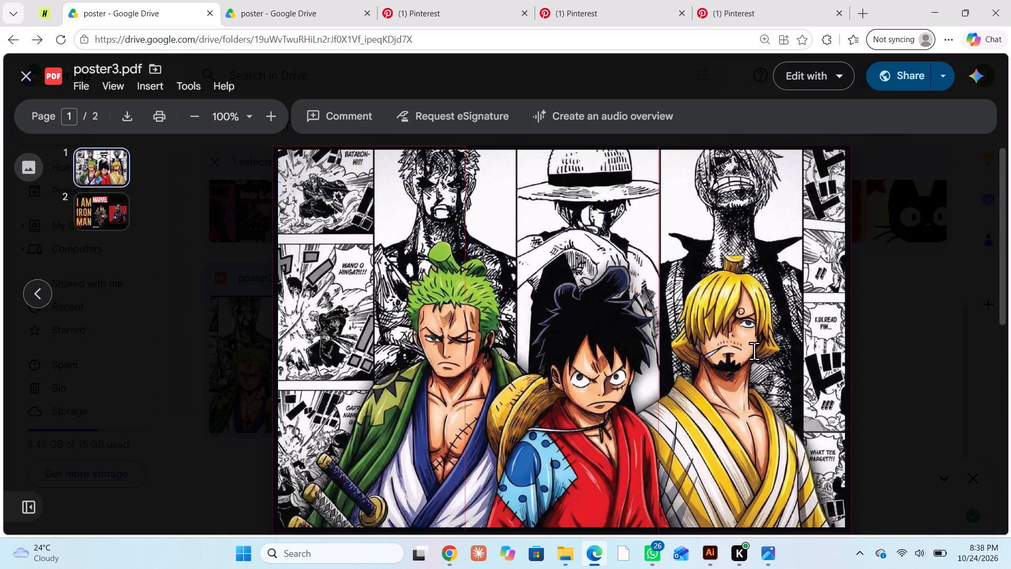
{"action": "scroll", "coordinate": [760, 338], "scroll_direction": "down", "scroll_amount": 6}
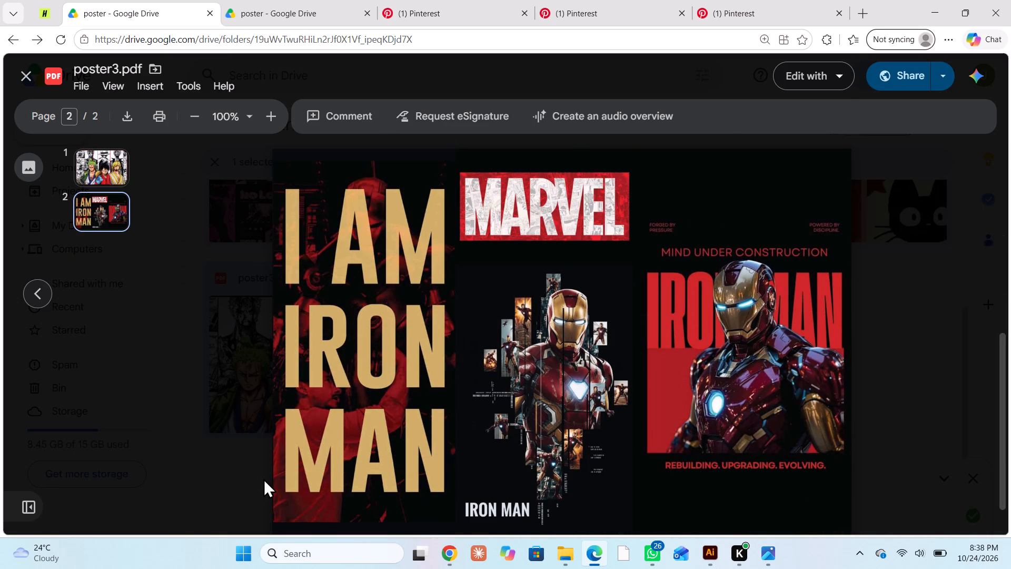
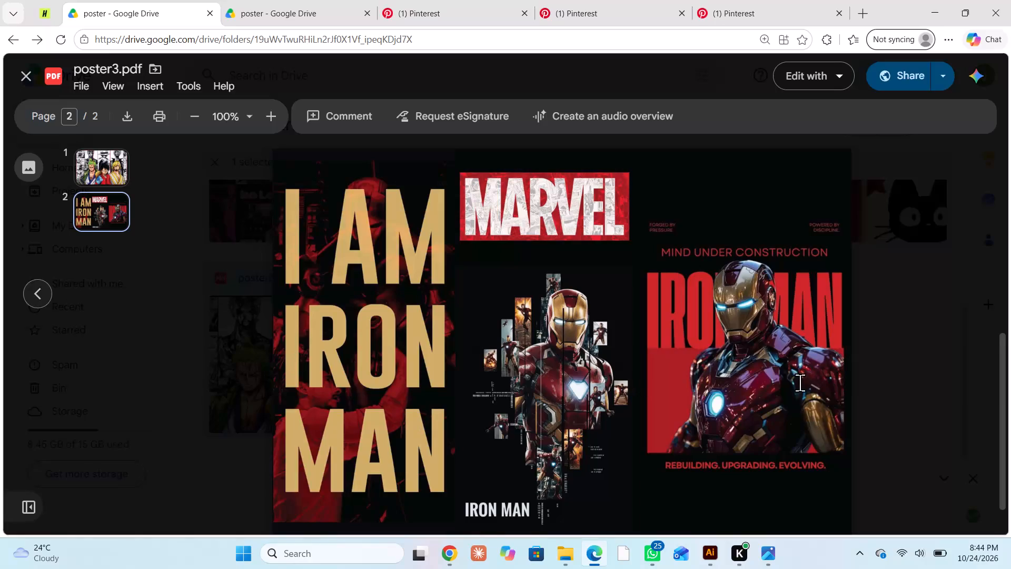
Examine the Iron Man poster page of poster3.pdf, comparing its three sections with the anime page above.
{"action": "scroll", "coordinate": [800, 382], "scroll_direction": "down", "scroll_amount": 2}
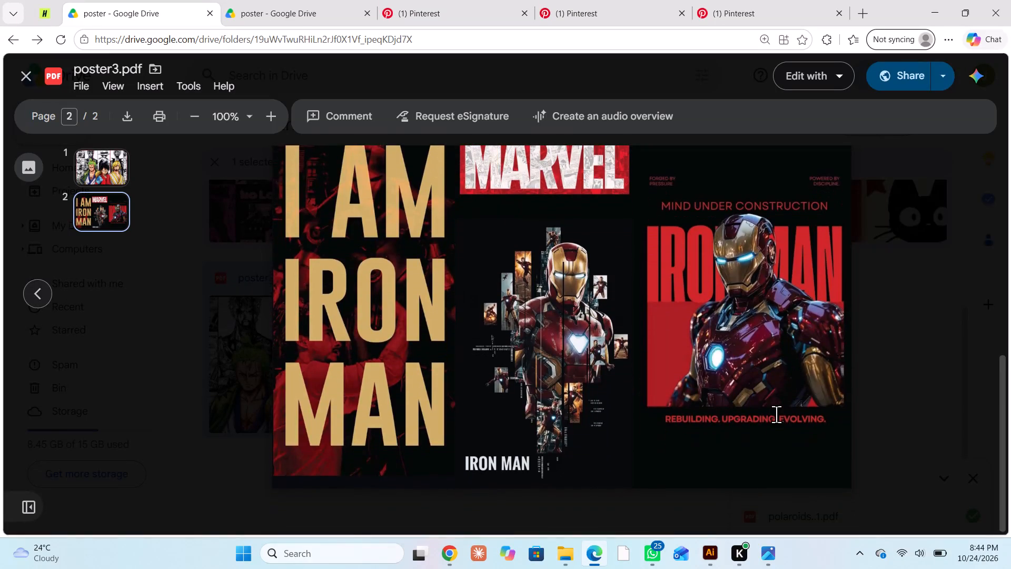
{"action": "scroll", "coordinate": [776, 414], "scroll_direction": "up", "scroll_amount": 3}
{"action": "scroll", "coordinate": [777, 414], "scroll_direction": "down", "scroll_amount": 1}
{"action": "scroll", "coordinate": [777, 414], "scroll_direction": "up", "scroll_amount": 1}
{"action": "scroll", "coordinate": [777, 414], "scroll_direction": "down", "scroll_amount": 2}
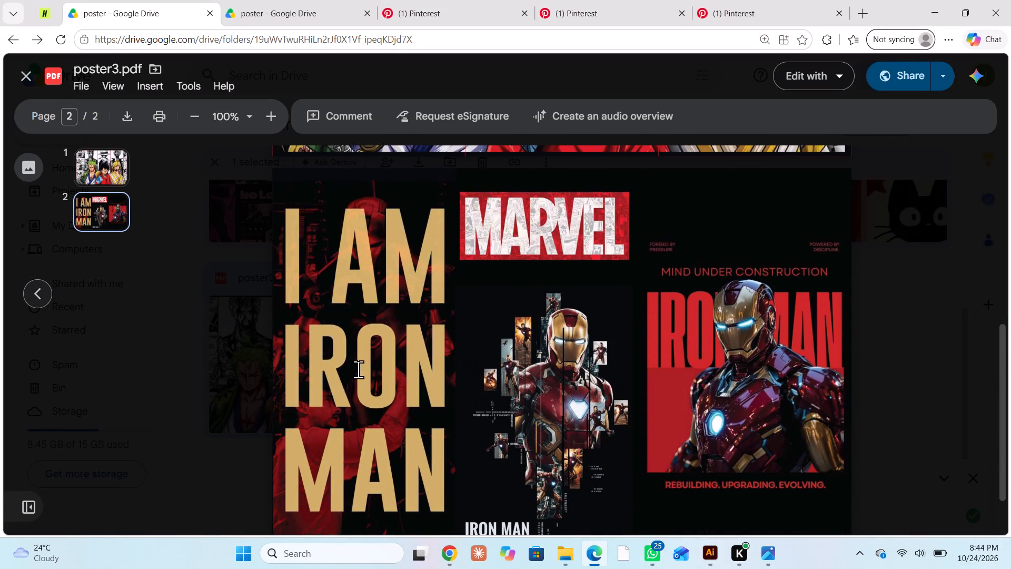
{"action": "scroll", "coordinate": [601, 349], "scroll_direction": "down", "scroll_amount": 2}
{"action": "scroll", "coordinate": [601, 349], "scroll_direction": "up", "scroll_amount": 3}
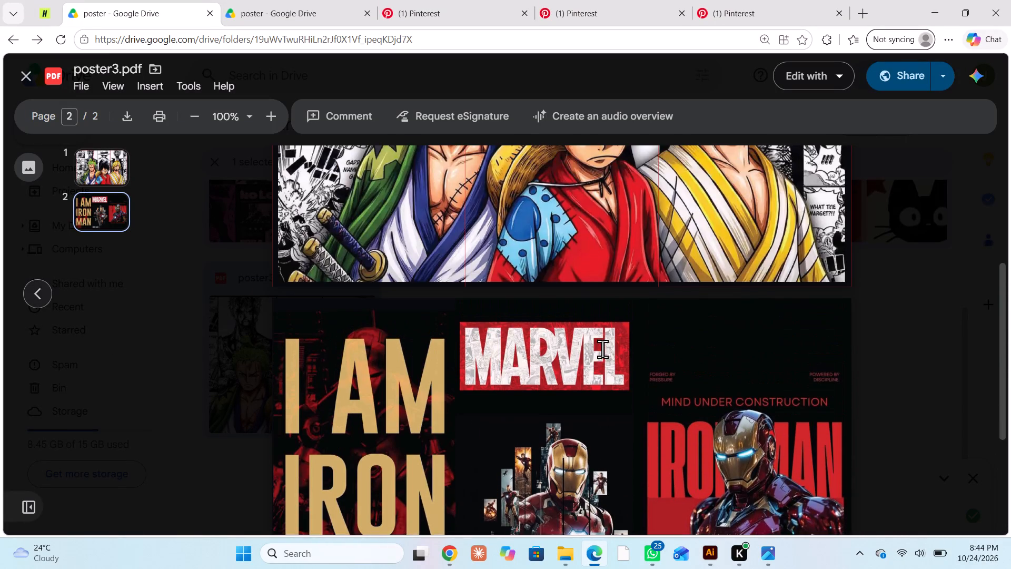
{"action": "scroll", "coordinate": [602, 349], "scroll_direction": "down", "scroll_amount": 6}
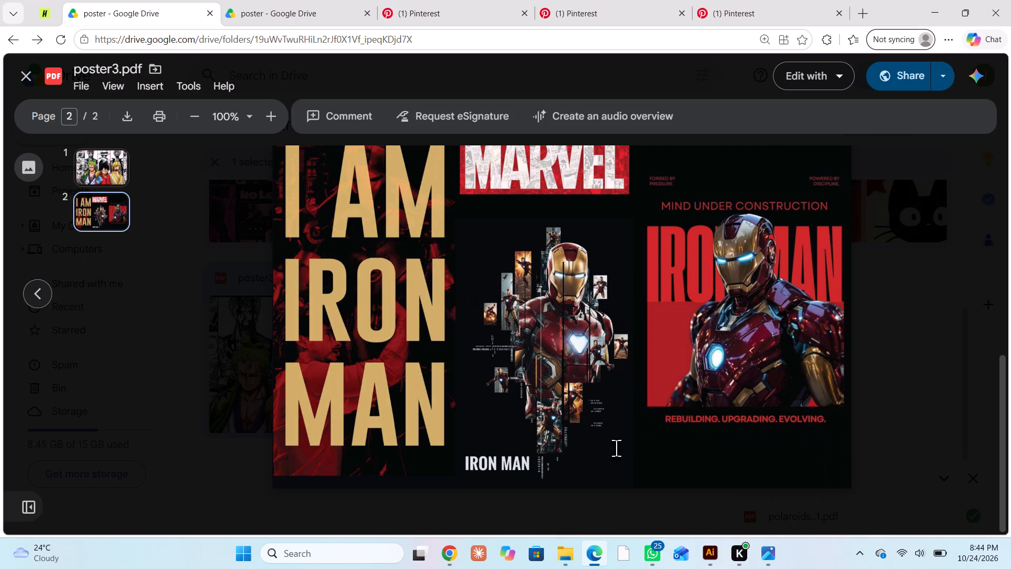
{"action": "left_click", "coordinate": [599, 10]}
{"action": "left_click", "coordinate": [312, 30]}
{"action": "left_click", "coordinate": [333, 13]}
{"action": "left_click", "coordinate": [415, 10]}
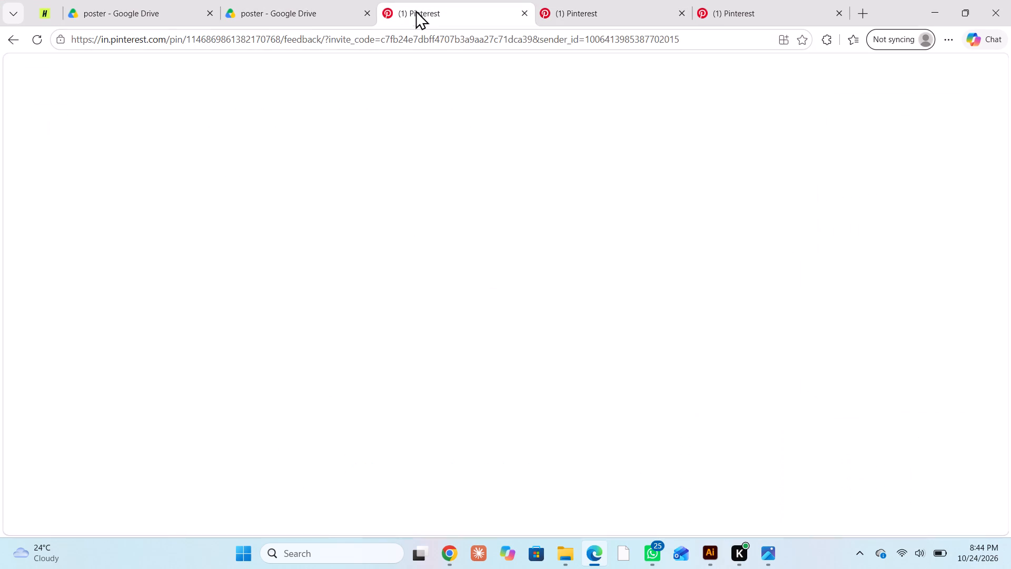
{"action": "left_click", "coordinate": [473, 7]}
{"action": "left_click", "coordinate": [592, 11]}
{"action": "left_click", "coordinate": [709, 13]}
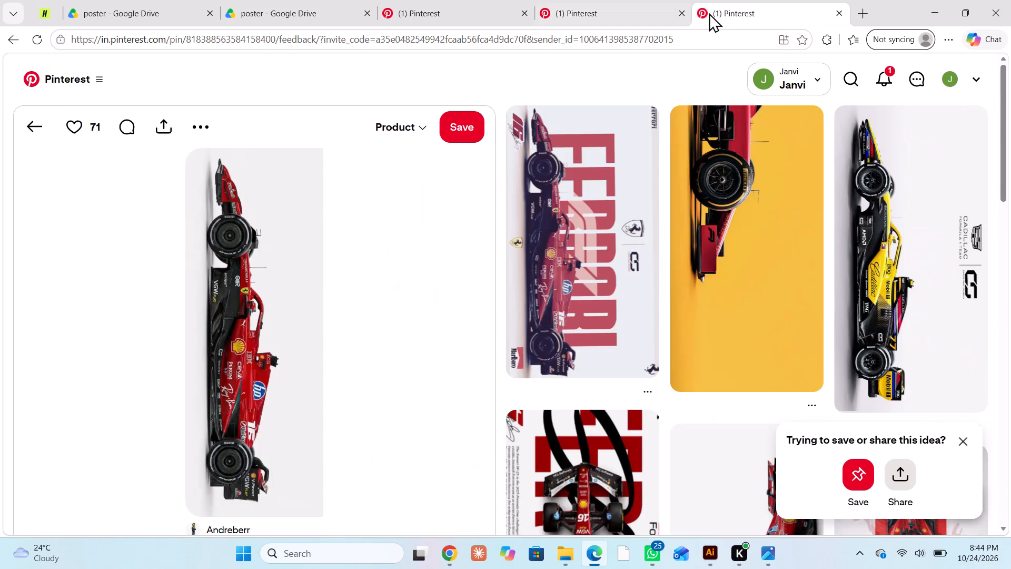
{"action": "scroll", "coordinate": [575, 341], "scroll_direction": "down", "scroll_amount": 2}
{"action": "scroll", "coordinate": [575, 341], "scroll_direction": "up", "scroll_amount": 1}
{"action": "scroll", "coordinate": [575, 341], "scroll_direction": "down", "scroll_amount": 8}
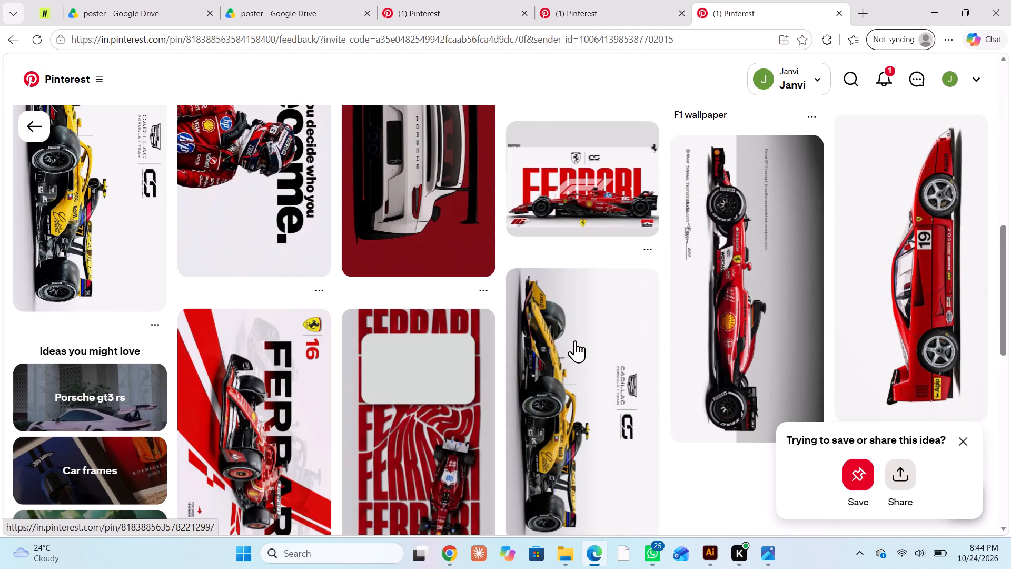
{"action": "scroll", "coordinate": [575, 340], "scroll_direction": "down", "scroll_amount": 13}
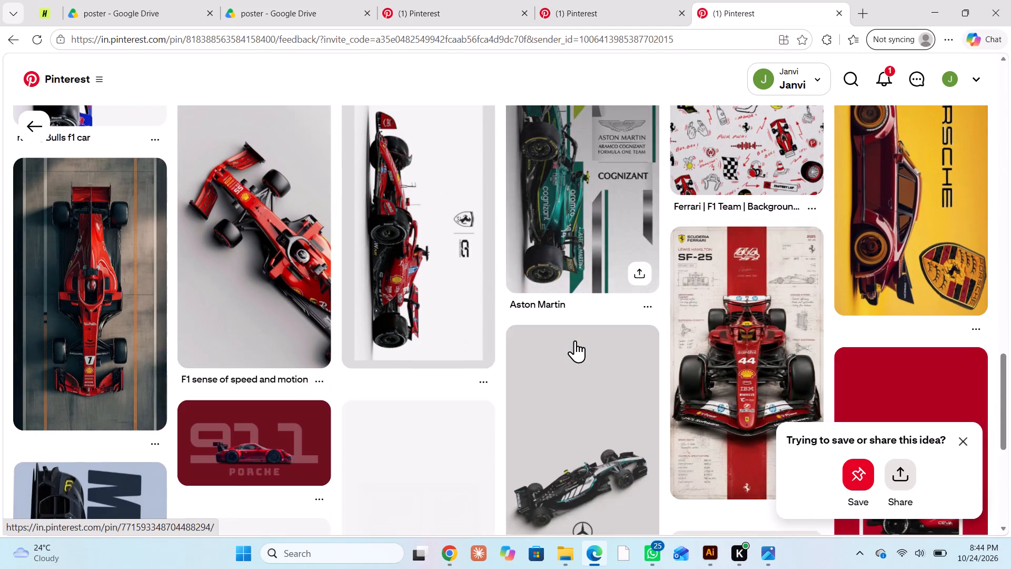
{"action": "scroll", "coordinate": [575, 340], "scroll_direction": "down", "scroll_amount": 3}
{"action": "scroll", "coordinate": [575, 340], "scroll_direction": "up", "scroll_amount": 1}
{"action": "scroll", "coordinate": [575, 340], "scroll_direction": "down", "scroll_amount": 6}
{"action": "scroll", "coordinate": [575, 340], "scroll_direction": "up", "scroll_amount": 5}
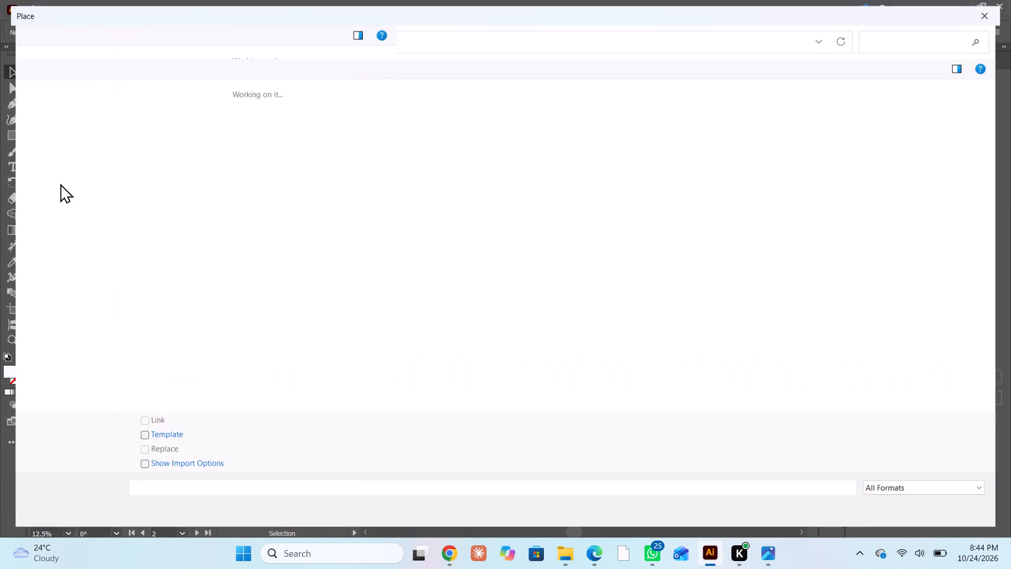
{"action": "scroll", "coordinate": [46, 156], "scroll_direction": "up", "scroll_amount": 1}
{"action": "left_click", "coordinate": [53, 118]}
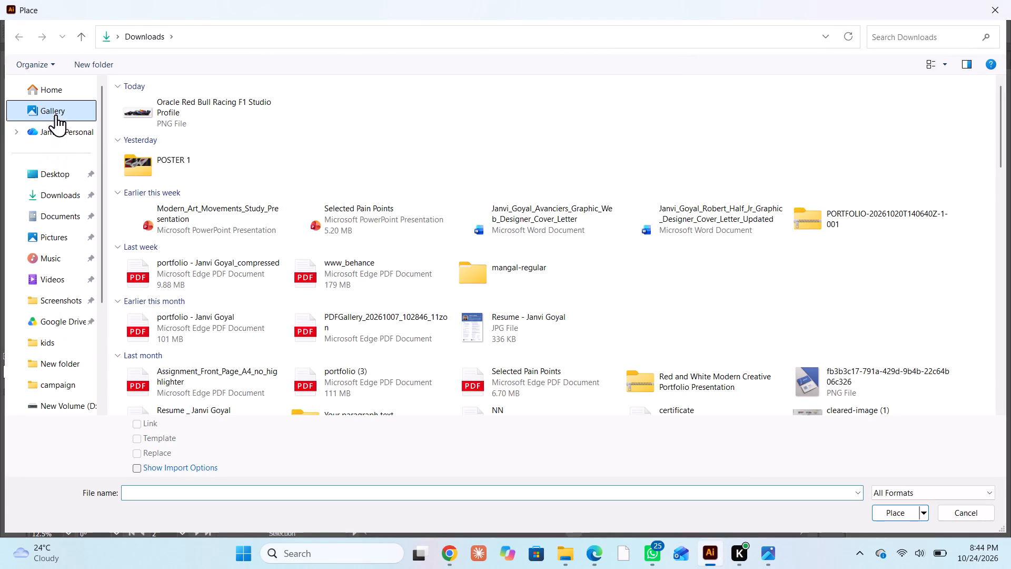
{"action": "left_click", "coordinate": [145, 130]}
{"action": "left_click", "coordinate": [880, 509]}
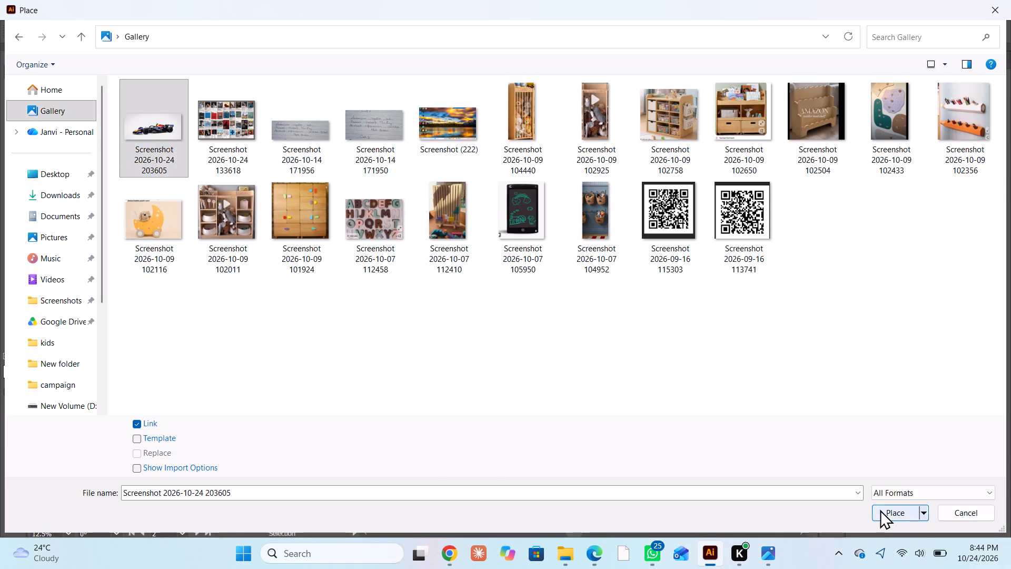
{"action": "left_click", "coordinate": [346, 184]}
Align the placed screenshot with the Red Bull poster's upper-left corner and enlarge it to cover all three sections.
{"action": "left_click_drag", "start_coordinate": [379, 212], "coordinate": [338, 165]}
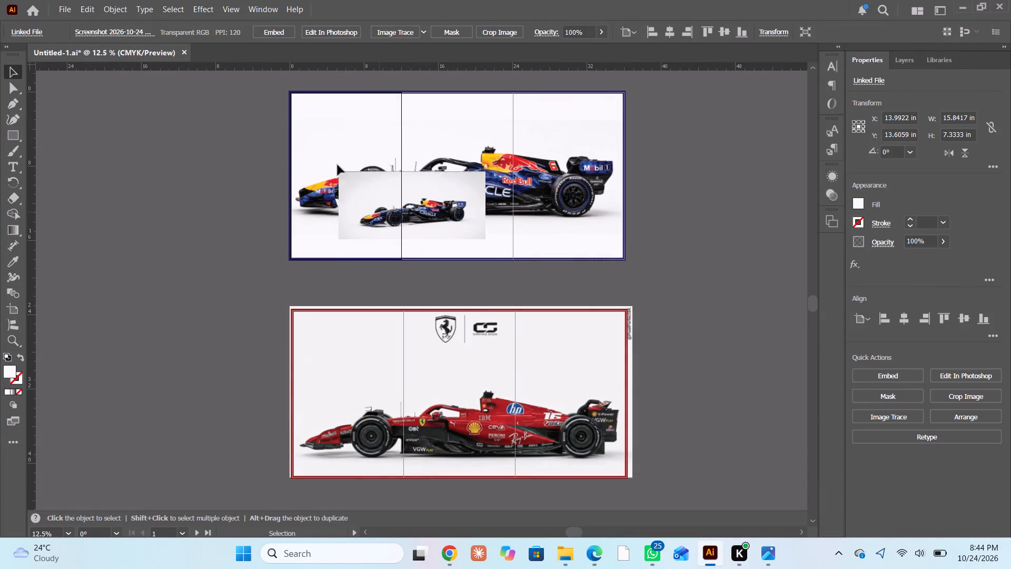
{"action": "left_click_drag", "start_coordinate": [338, 165], "coordinate": [323, 121]}
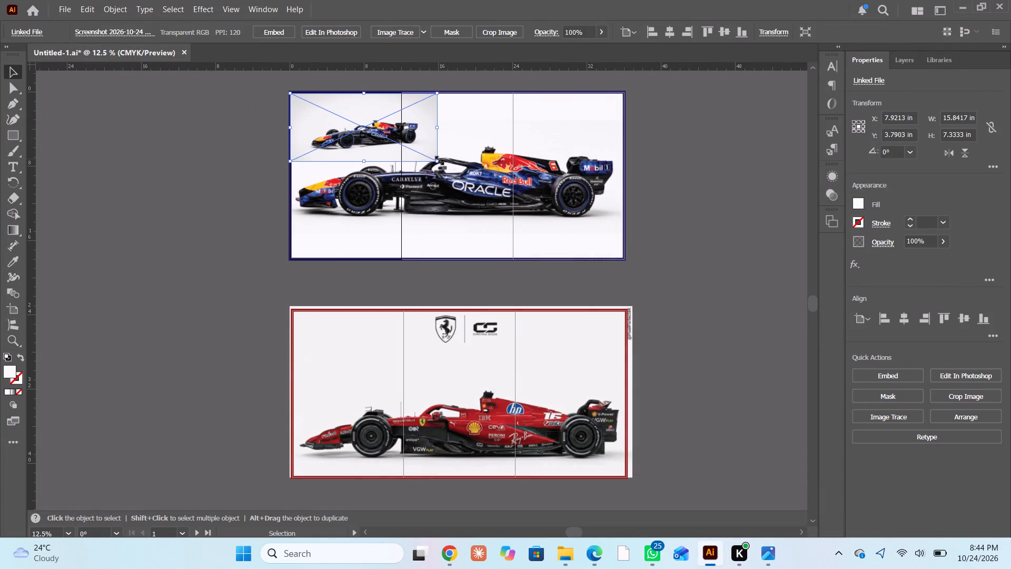
{"action": "left_click_drag", "start_coordinate": [438, 161], "coordinate": [672, 260], "text": "shift"}
{"action": "left_click", "coordinate": [700, 181]}
Inspect the enlarged Red Bull car image up close for sharpness around the sponsor lettering, and minimize Illustrator.
{"action": "scroll", "coordinate": [506, 156], "scroll_direction": "up", "scroll_amount": 5, "text": "alt"}
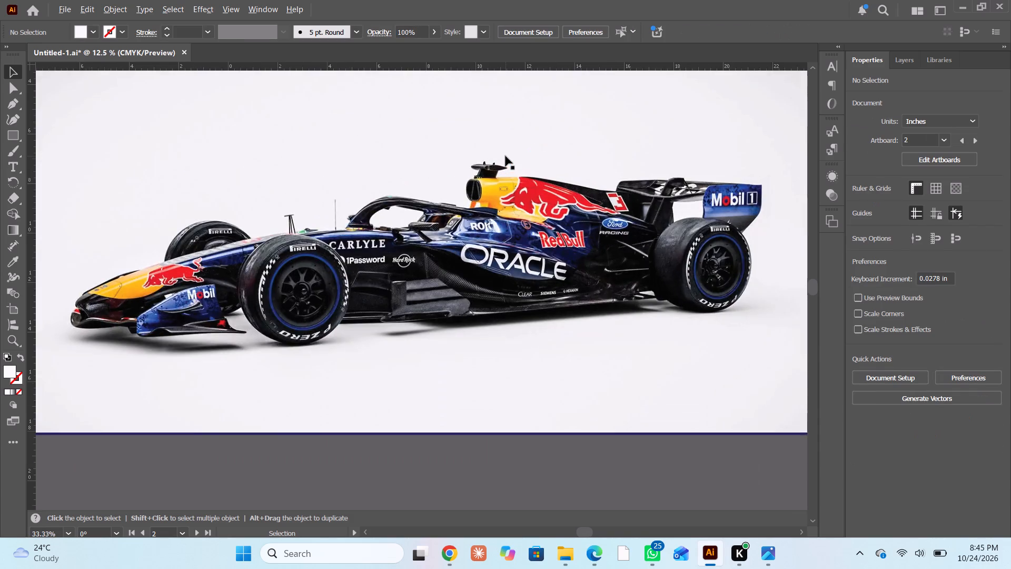
{"action": "scroll", "coordinate": [506, 156], "scroll_direction": "up", "scroll_amount": 1, "text": "alt"}
{"action": "scroll", "coordinate": [488, 231], "scroll_direction": "up", "scroll_amount": 2, "text": "alt"}
{"action": "scroll", "coordinate": [475, 371], "scroll_direction": "up", "scroll_amount": 3, "text": "alt"}
{"action": "scroll", "coordinate": [437, 401], "scroll_direction": "up", "scroll_amount": 3, "text": "alt"}
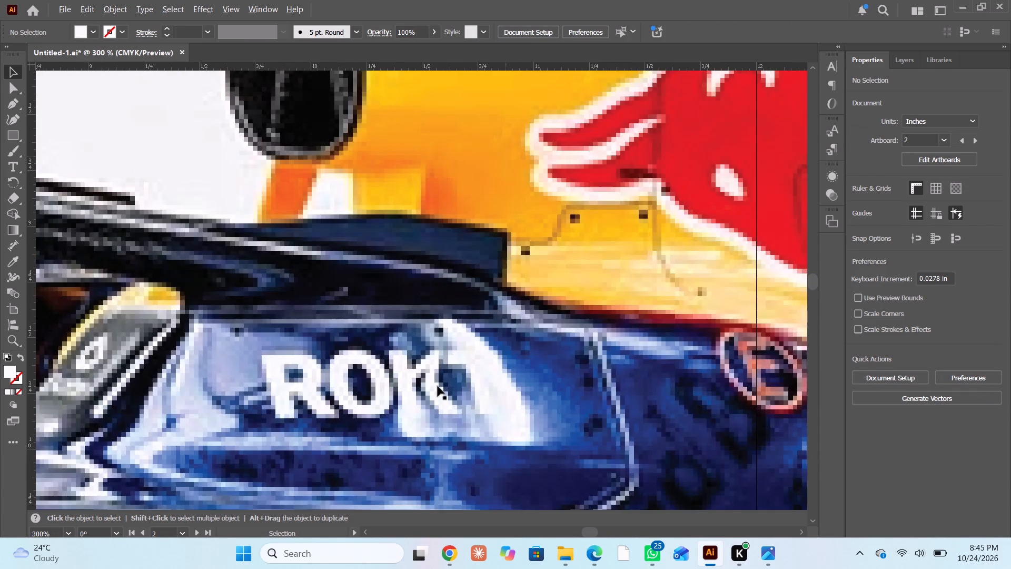
{"action": "scroll", "coordinate": [439, 382], "scroll_direction": "down", "scroll_amount": 8, "text": "alt"}
{"action": "scroll", "coordinate": [345, 379], "scroll_direction": "down", "scroll_amount": 3}
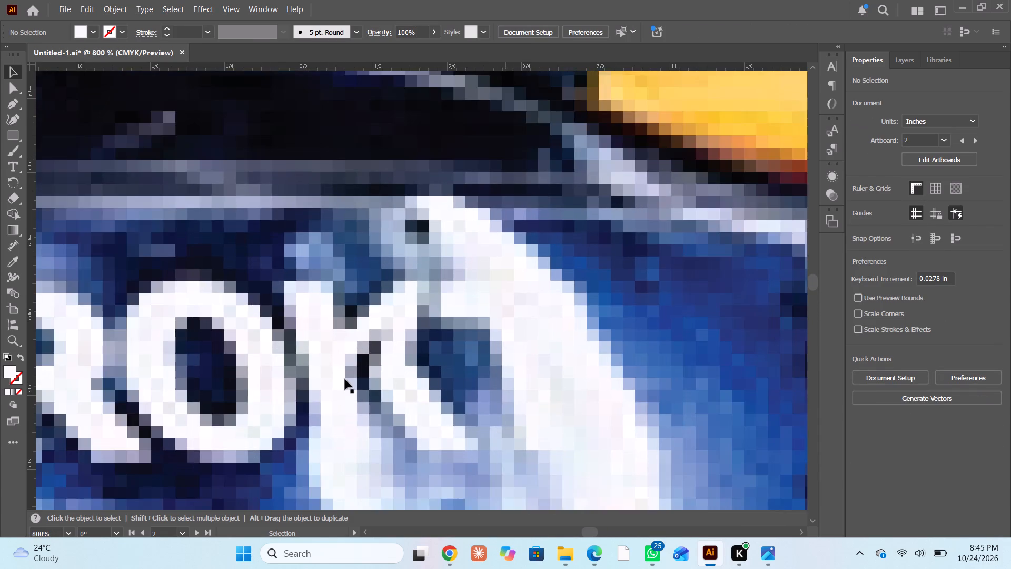
{"action": "scroll", "coordinate": [349, 368], "scroll_direction": "down", "scroll_amount": 6, "text": "ctrl"}
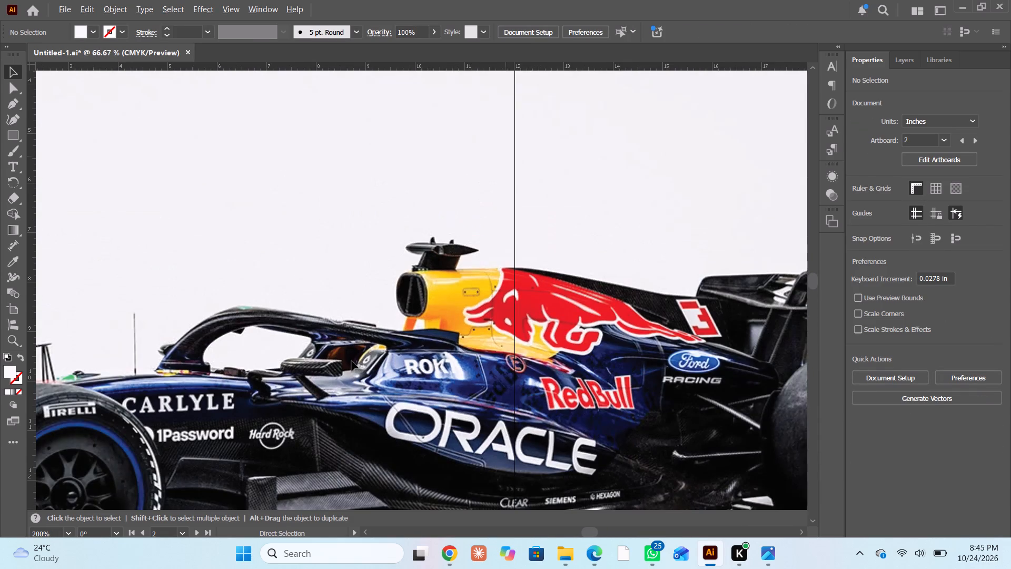
{"action": "scroll", "coordinate": [358, 362], "scroll_direction": "down", "scroll_amount": 6}
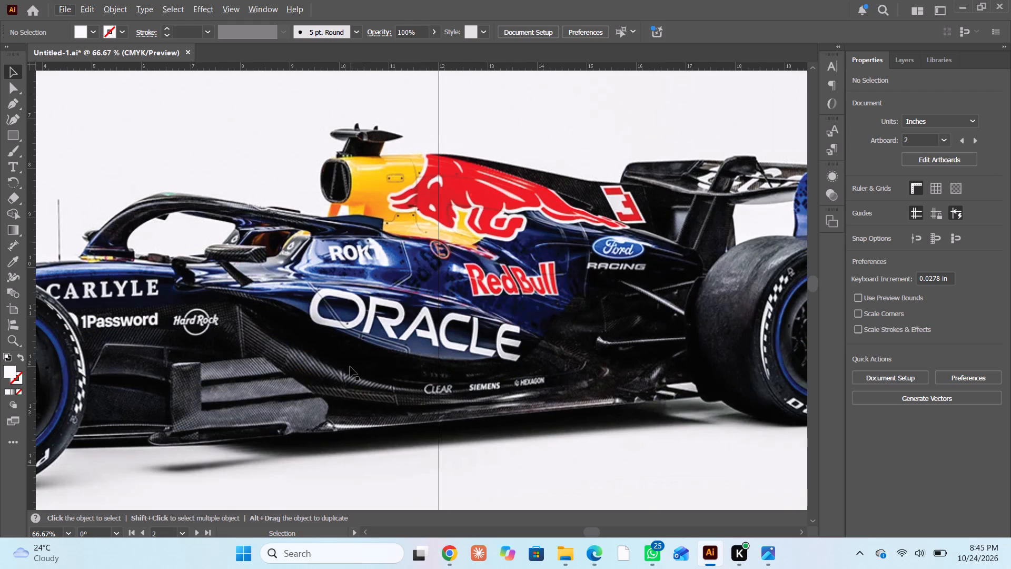
{"action": "left_click", "coordinate": [959, 7]}
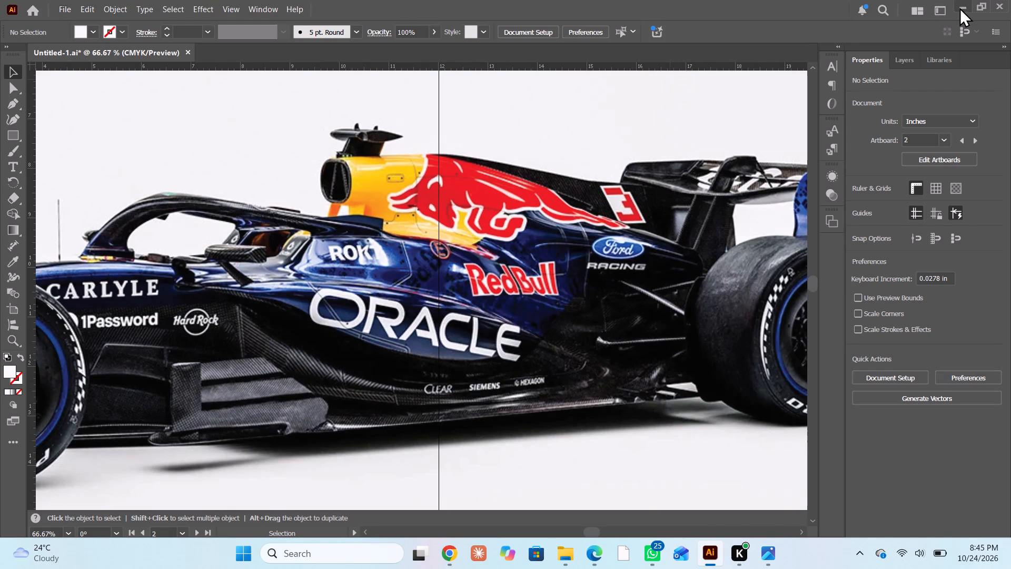
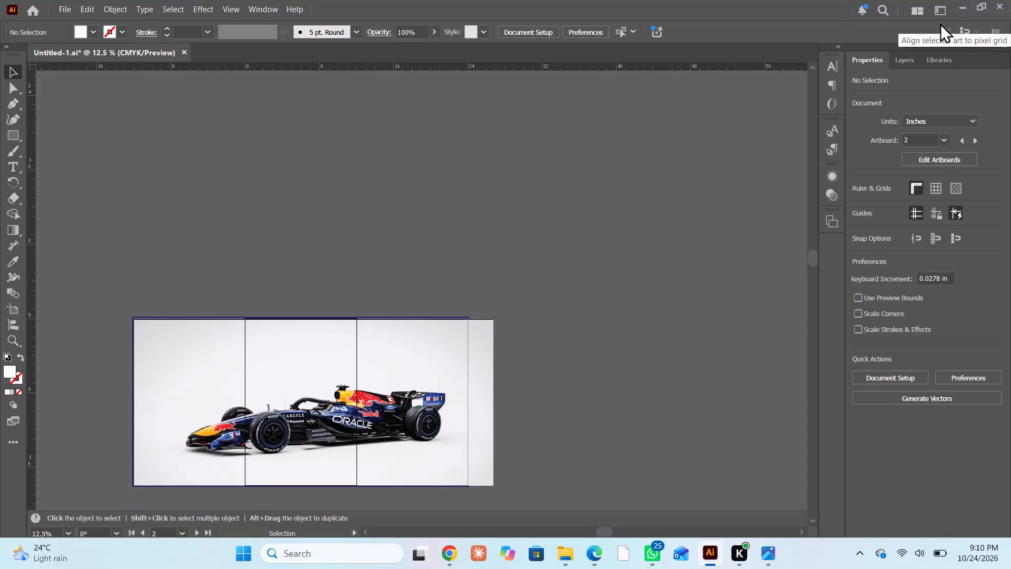
Place the three Ferrari car section images from the ppp folder on the Desktop as linked images over the Ferrari poster.
{"action": "scroll", "coordinate": [355, 270], "scroll_direction": "down", "scroll_amount": 6}
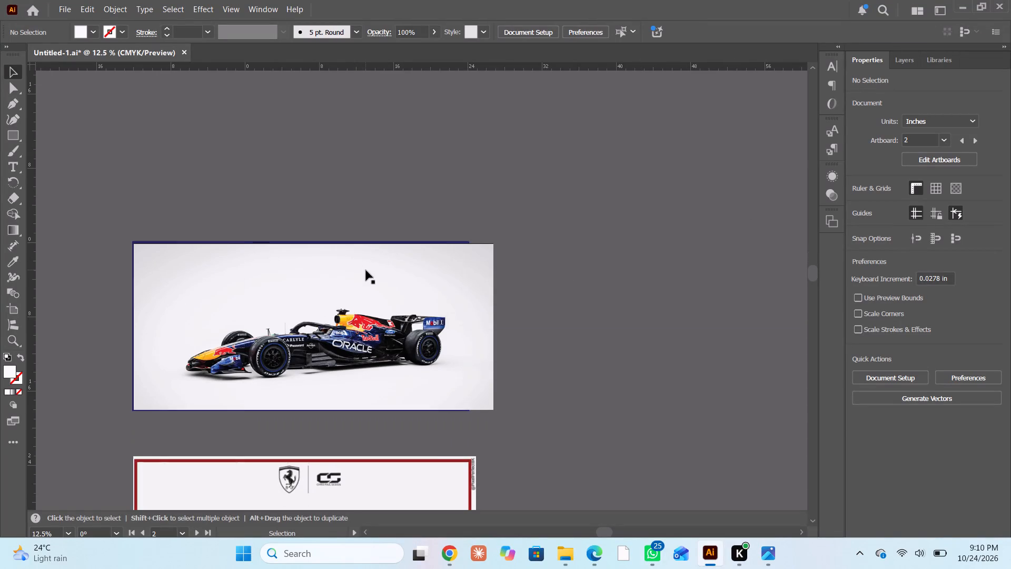
{"action": "scroll", "coordinate": [365, 272], "scroll_direction": "down", "scroll_amount": 10}
{"action": "scroll", "coordinate": [338, 322], "scroll_direction": "down", "scroll_amount": 10}
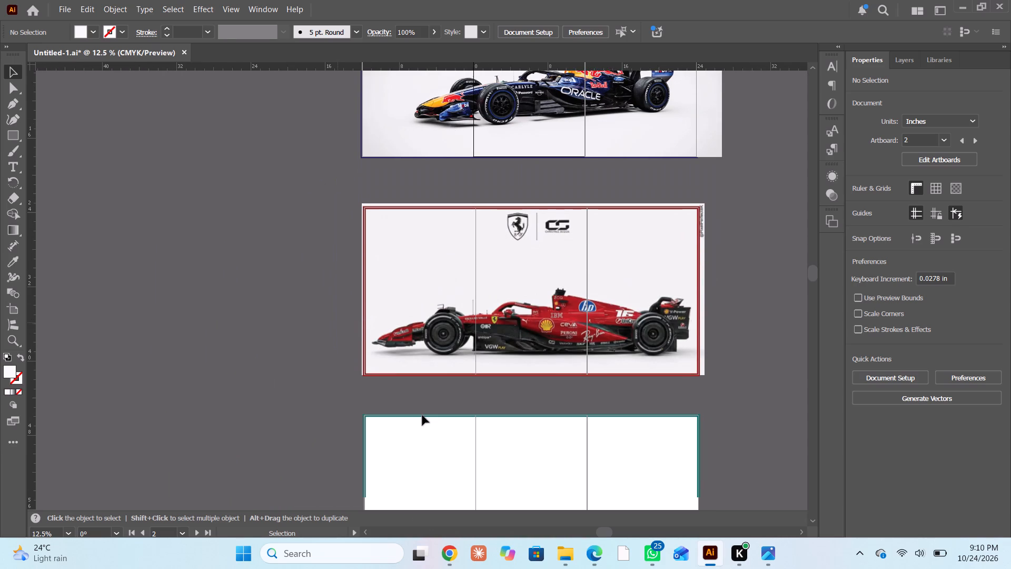
{"action": "scroll", "coordinate": [543, 350], "scroll_direction": "down", "scroll_amount": 2}
{"action": "scroll", "coordinate": [542, 338], "scroll_direction": "up", "scroll_amount": 2}
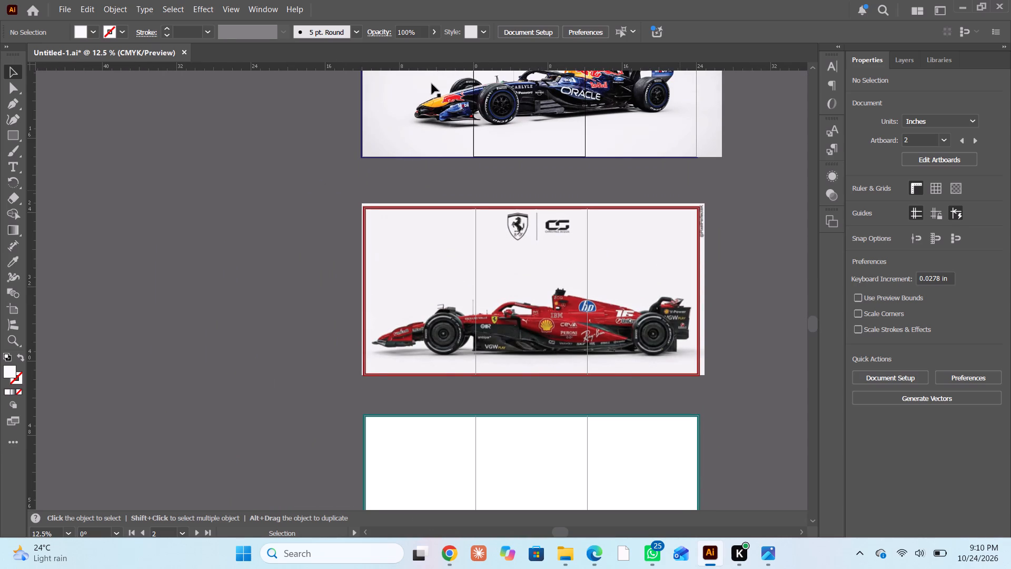
{"action": "left_click", "coordinate": [62, 8]}
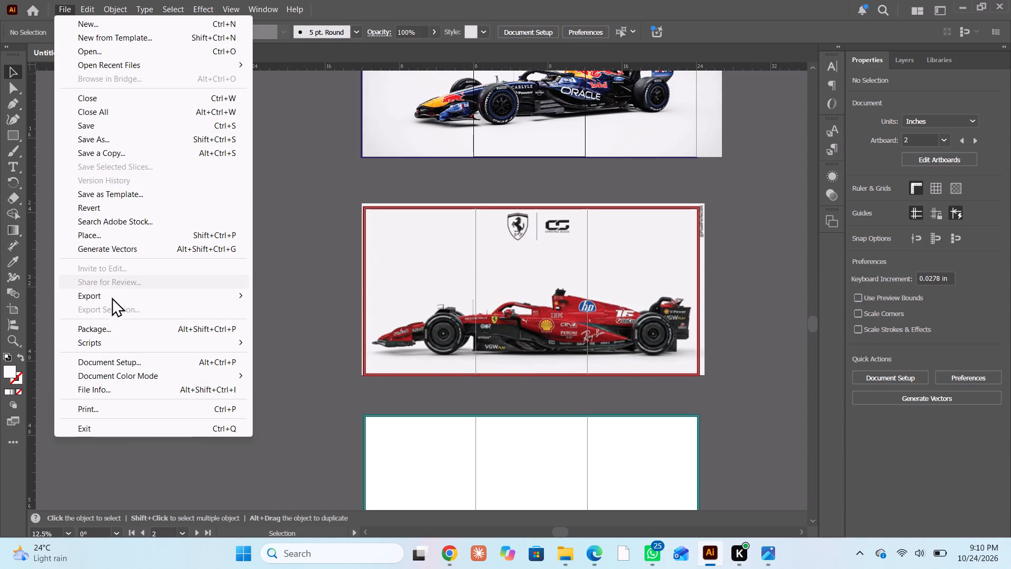
{"action": "left_click", "coordinate": [131, 235]}
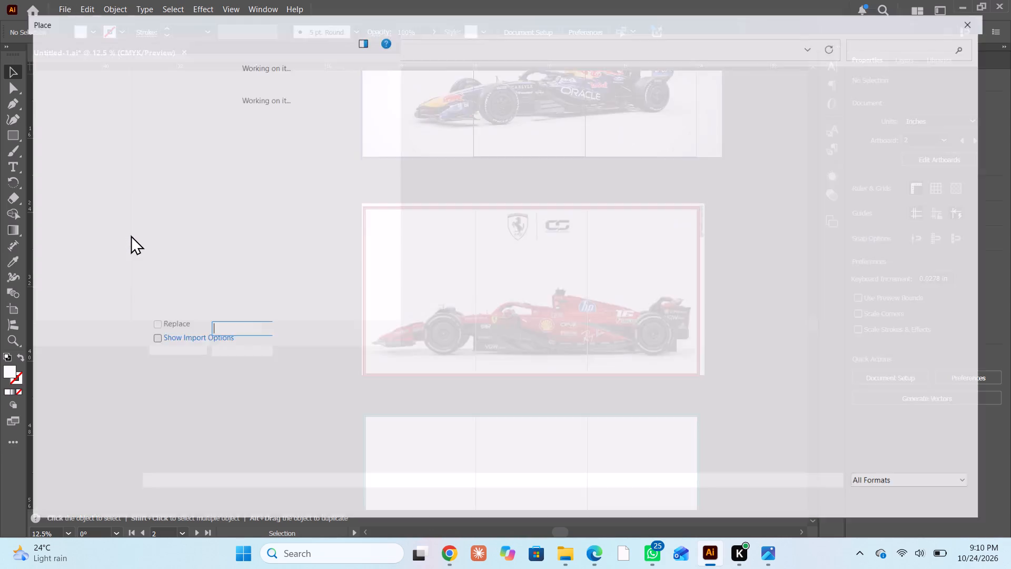
{"action": "left_click", "coordinate": [64, 130]}
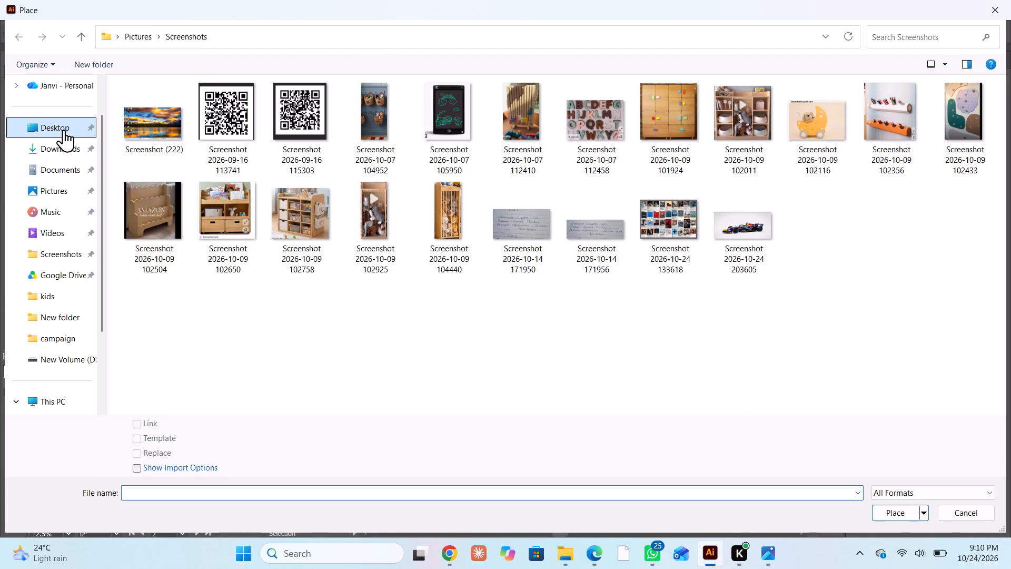
{"action": "left_click", "coordinate": [64, 130]}
{"action": "double_click", "coordinate": [227, 120]}
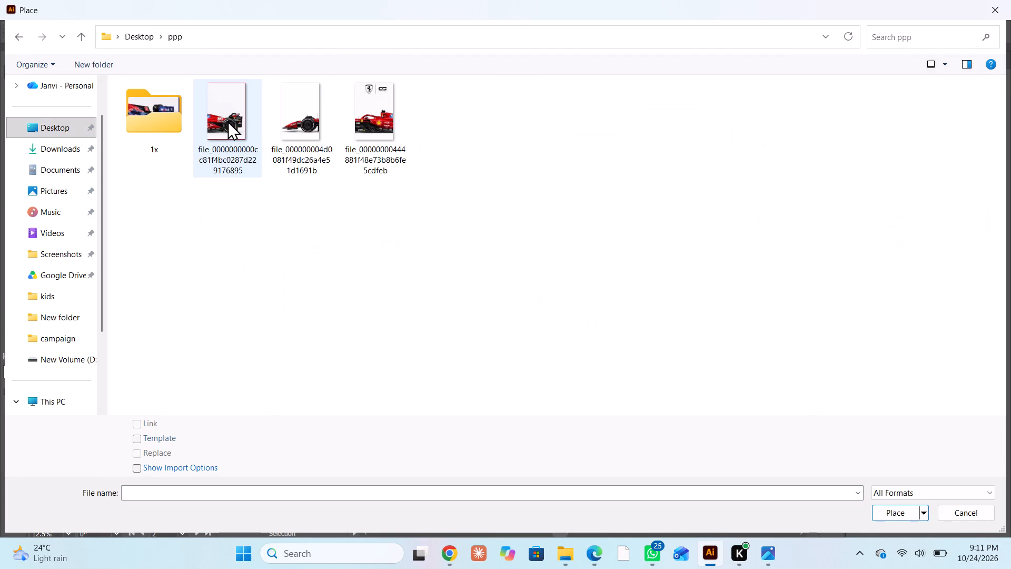
{"action": "left_click", "coordinate": [363, 119]}
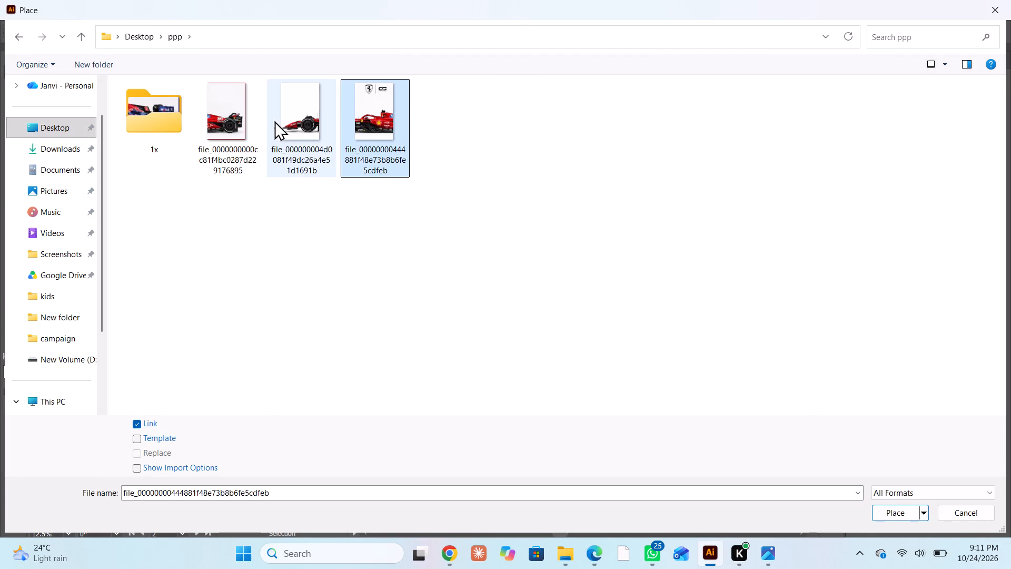
{"action": "left_click", "coordinate": [239, 122], "text": "shift"}
{"action": "left_click", "coordinate": [878, 518]}
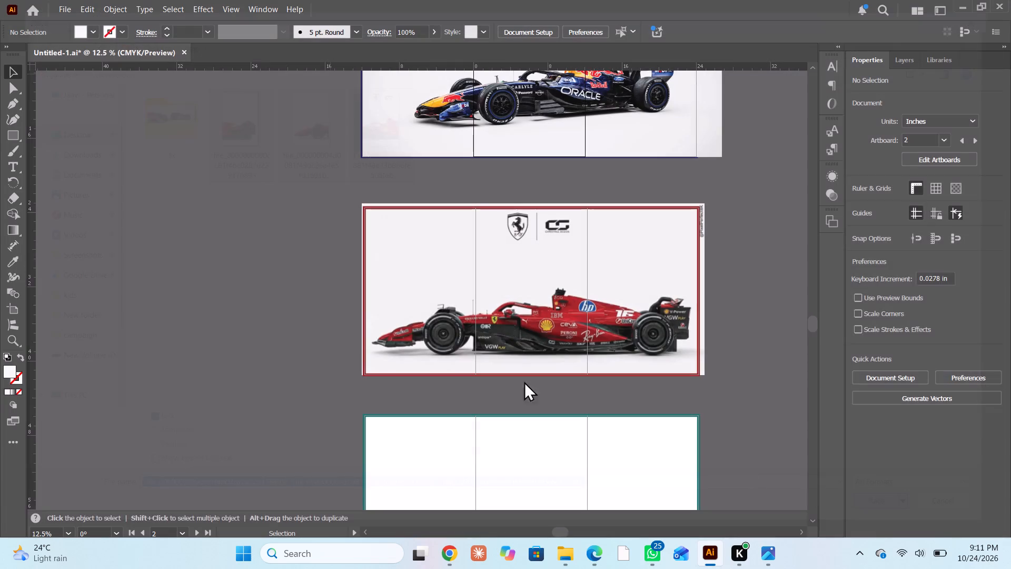
{"action": "left_click", "coordinate": [407, 248]}
{"action": "left_click", "coordinate": [539, 267]}
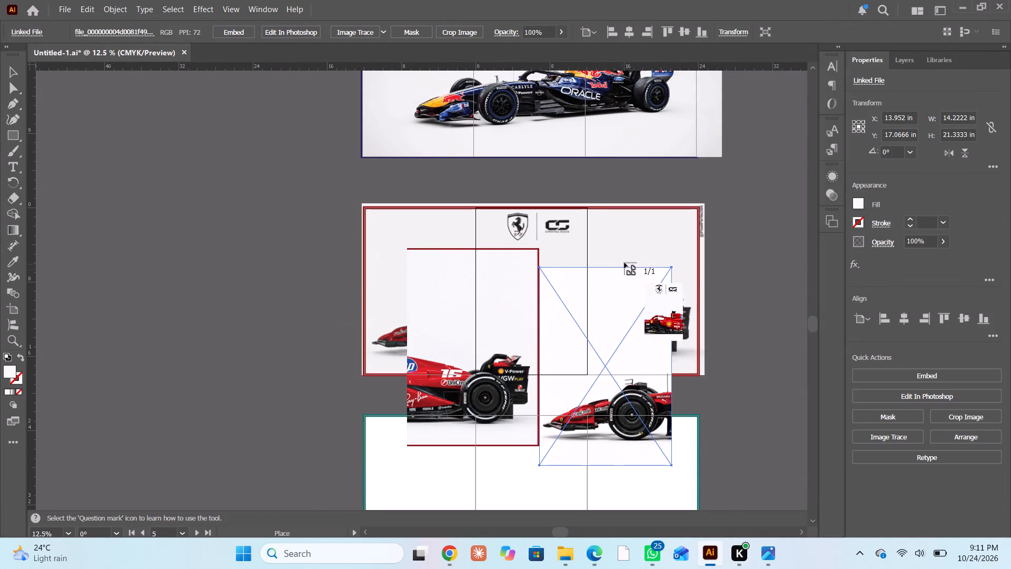
{"action": "left_click", "coordinate": [628, 256]}
Delete the old full-width Ferrari car picture from the Ferrari poster.
{"action": "left_click", "coordinate": [387, 233]}
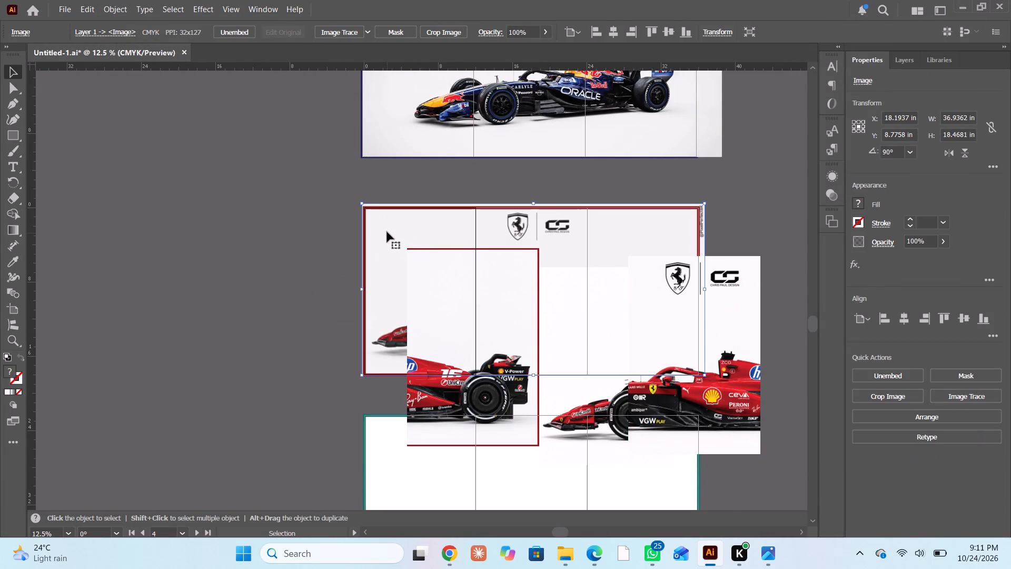
{"action": "key", "text": "Delete"}
Arrange the placed front, middle and rear Ferrari images side by side across the three poster sections so the car lines up.
{"action": "left_click_drag", "start_coordinate": [462, 359], "coordinate": [645, 251]}
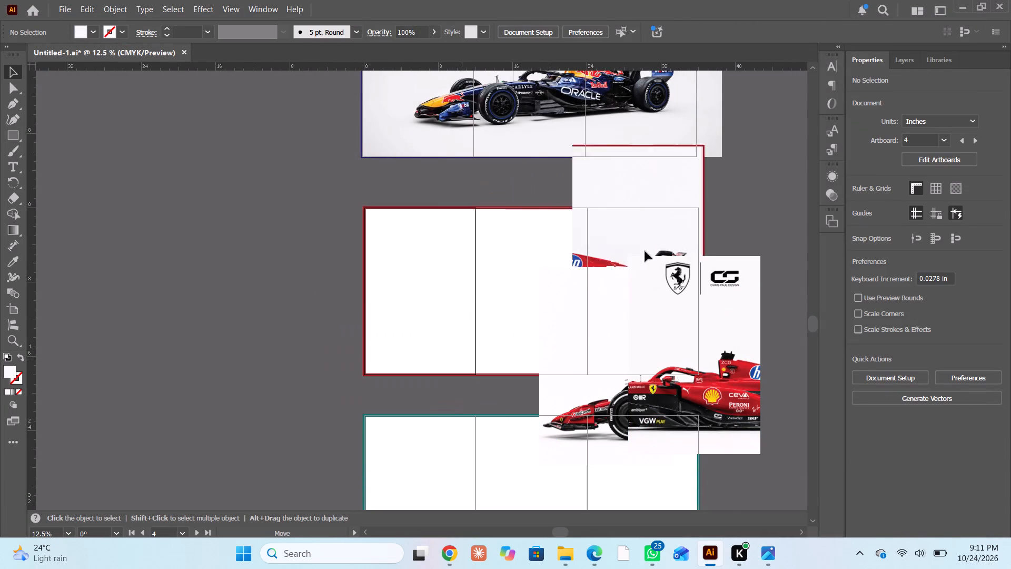
{"action": "left_click_drag", "start_coordinate": [645, 251], "coordinate": [729, 231]}
{"action": "left_click_drag", "start_coordinate": [570, 389], "coordinate": [388, 301]}
{"action": "left_click_drag", "start_coordinate": [668, 367], "coordinate": [507, 289]}
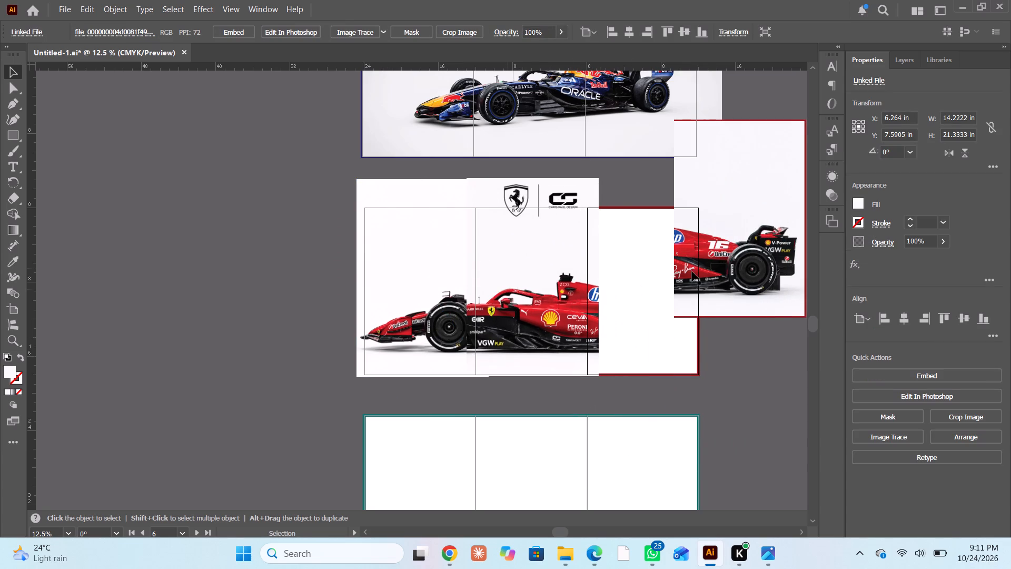
{"action": "left_click_drag", "start_coordinate": [706, 263], "coordinate": [622, 322]}
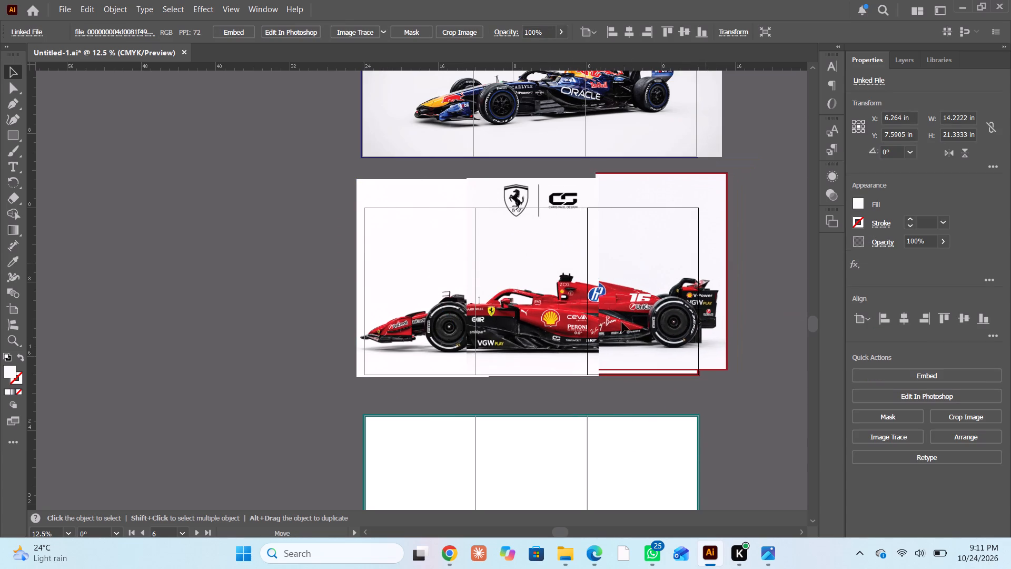
{"action": "left_click_drag", "start_coordinate": [622, 322], "coordinate": [622, 320]}
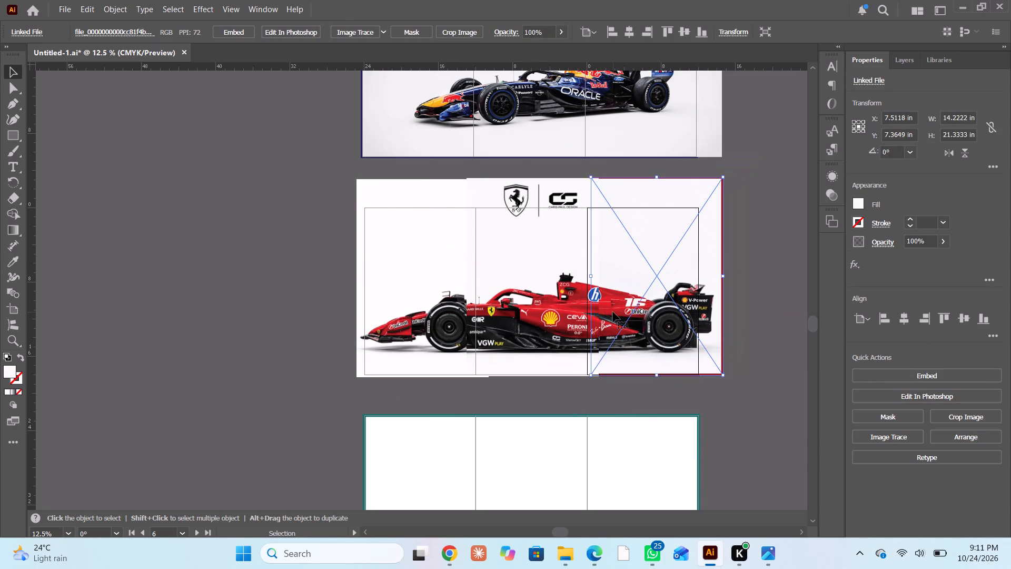
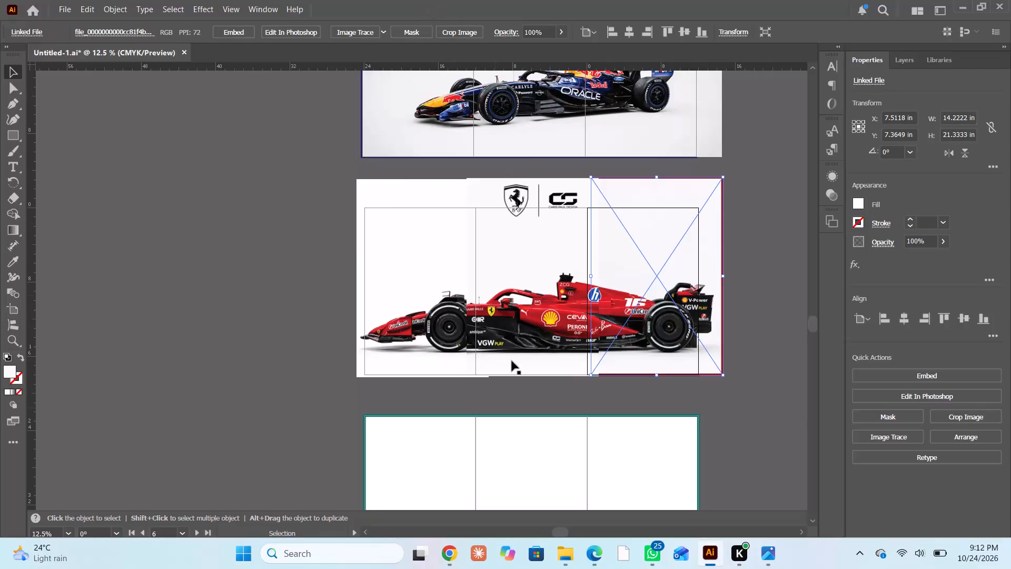
Move the front Ferrari image against the middle image so the nose, bargeboard and floor lines meet at the seam.
{"action": "left_click_drag", "start_coordinate": [508, 516], "coordinate": [506, 484]}
{"action": "scroll", "coordinate": [506, 484], "scroll_direction": "down", "scroll_amount": 3}
{"action": "scroll", "coordinate": [464, 322], "scroll_direction": "up", "scroll_amount": 3, "text": "alt"}
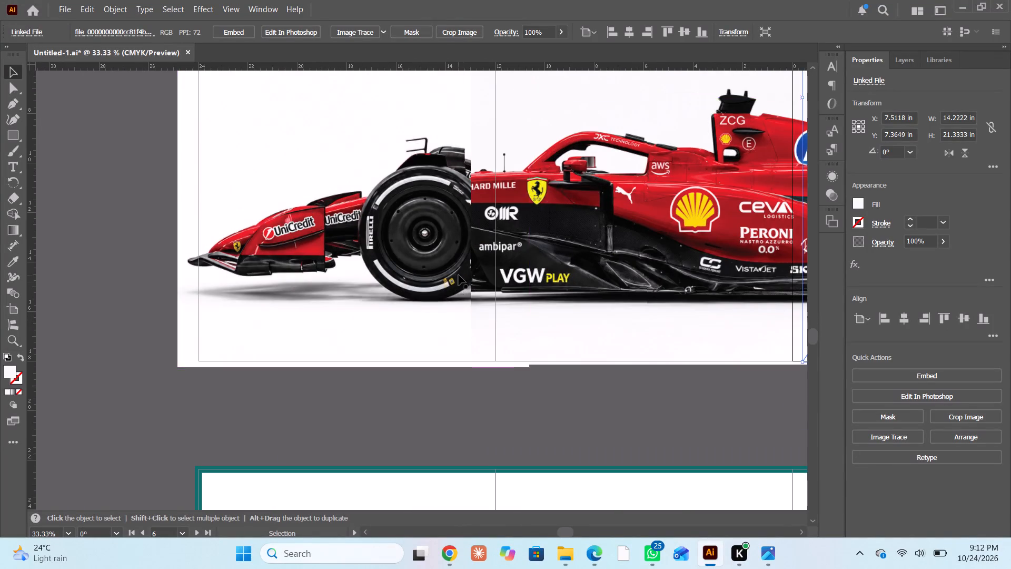
{"action": "scroll", "coordinate": [459, 272], "scroll_direction": "up", "scroll_amount": 1, "text": "alt"}
{"action": "left_click_drag", "start_coordinate": [434, 265], "coordinate": [293, 291]}
{"action": "left_click_drag", "start_coordinate": [338, 274], "coordinate": [381, 240]}
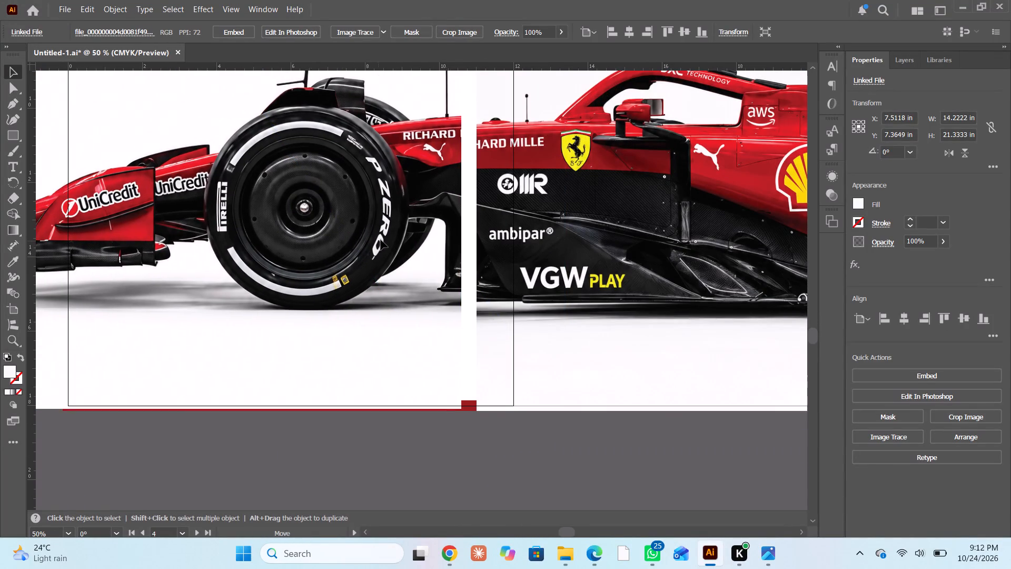
{"action": "left_click_drag", "start_coordinate": [381, 240], "coordinate": [394, 248]}
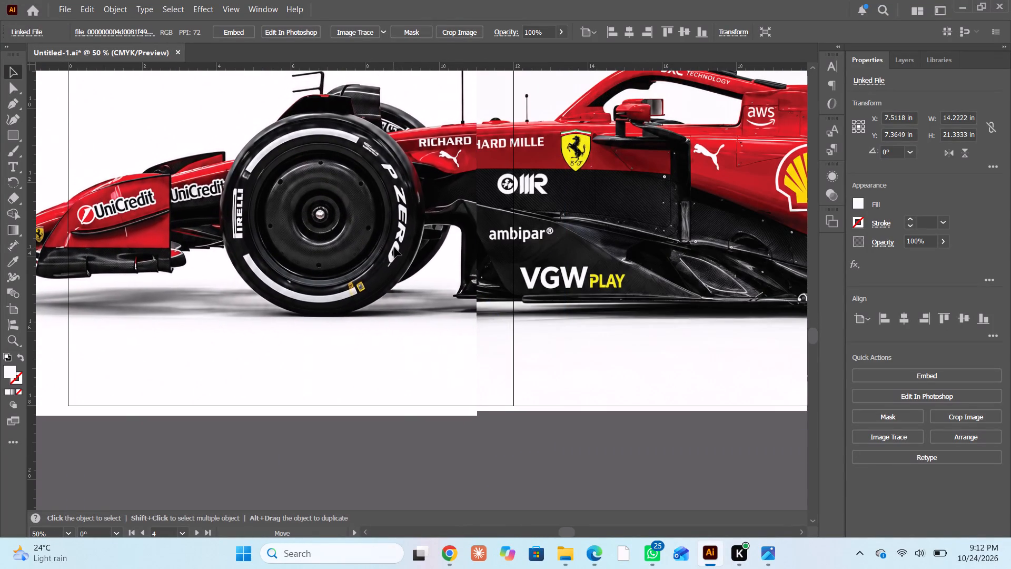
{"action": "left_click_drag", "start_coordinate": [394, 248], "coordinate": [393, 249]}
{"action": "scroll", "coordinate": [447, 225], "scroll_direction": "up", "scroll_amount": 4, "text": "alt"}
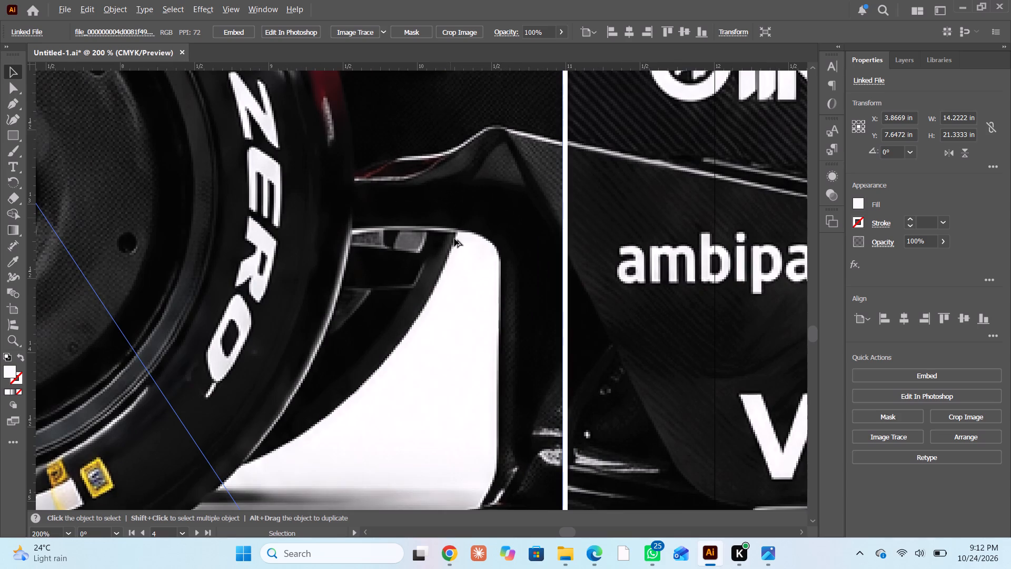
{"action": "left_click_drag", "start_coordinate": [474, 248], "coordinate": [481, 247]}
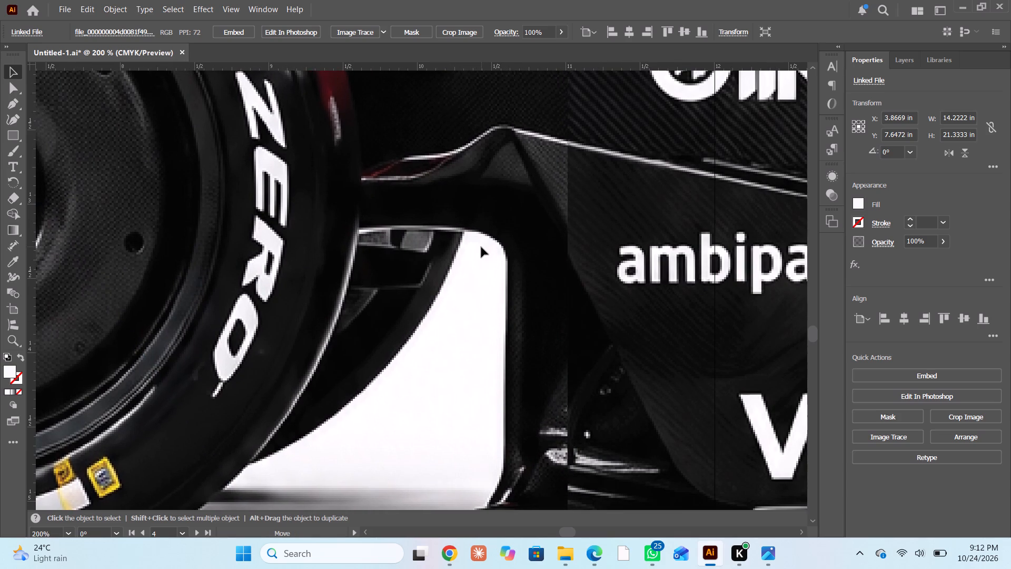
{"action": "left_click_drag", "start_coordinate": [481, 247], "coordinate": [482, 246]}
Fine-tune the front Ferrari image to about X 3.91 in, Y 7.64 in, matching the red and black bodywork edges at the seam.
{"action": "scroll", "coordinate": [474, 247], "scroll_direction": "up", "scroll_amount": 4}
{"action": "scroll", "coordinate": [473, 245], "scroll_direction": "down", "scroll_amount": 2, "text": "alt"}
{"action": "scroll", "coordinate": [520, 191], "scroll_direction": "up", "scroll_amount": 3}
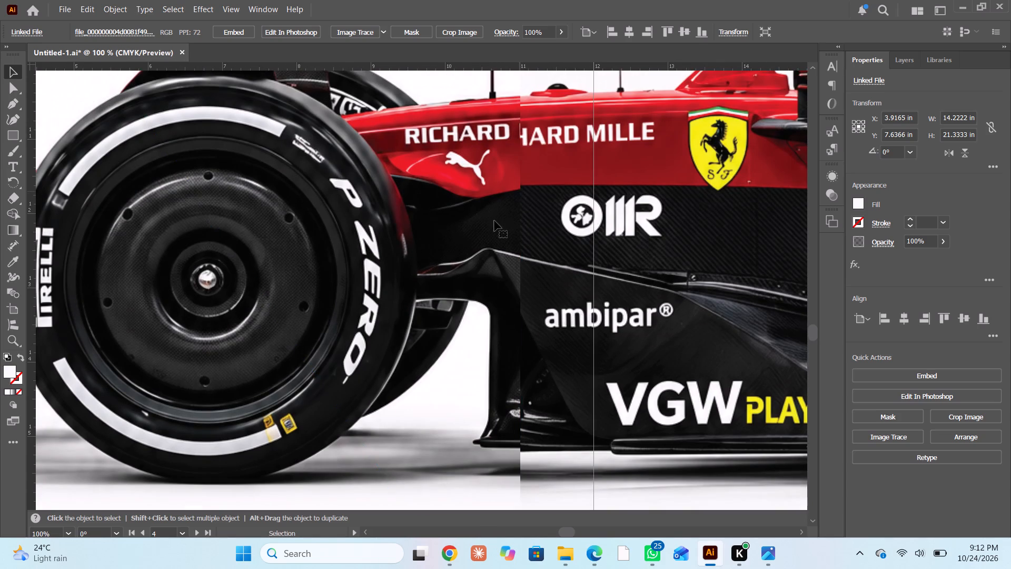
{"action": "scroll", "coordinate": [490, 223], "scroll_direction": "up", "scroll_amount": 2}
{"action": "scroll", "coordinate": [477, 209], "scroll_direction": "up", "scroll_amount": 2, "text": "alt"}
{"action": "scroll", "coordinate": [460, 273], "scroll_direction": "up", "scroll_amount": 4}
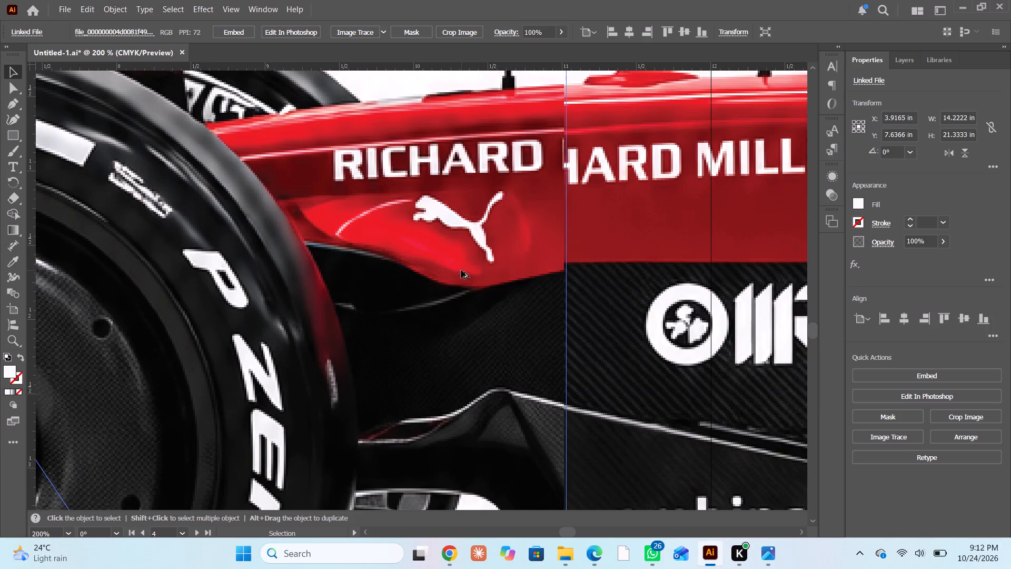
{"action": "left_click", "coordinate": [469, 309]}
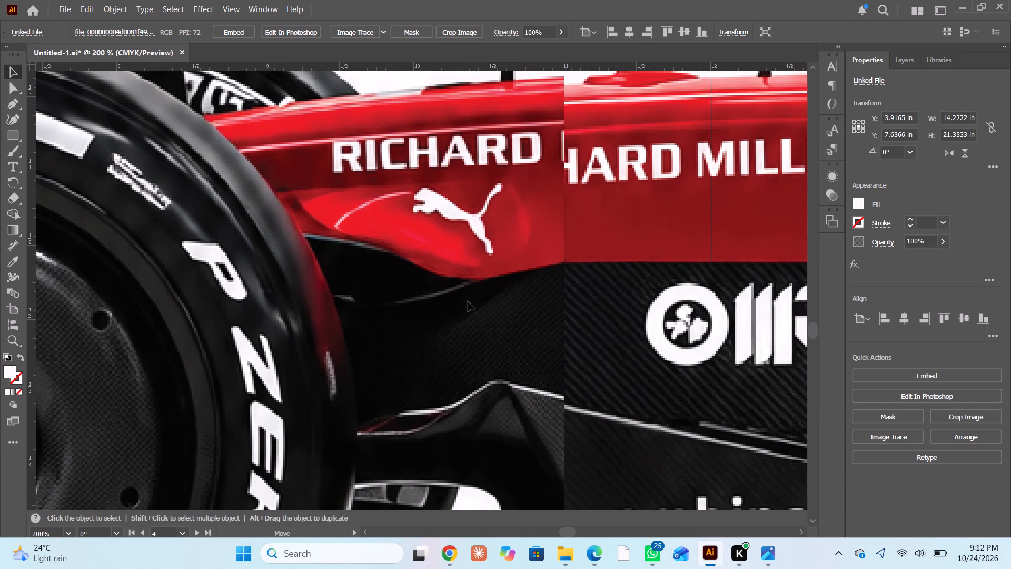
{"action": "scroll", "coordinate": [465, 298], "scroll_direction": "up", "scroll_amount": 4}
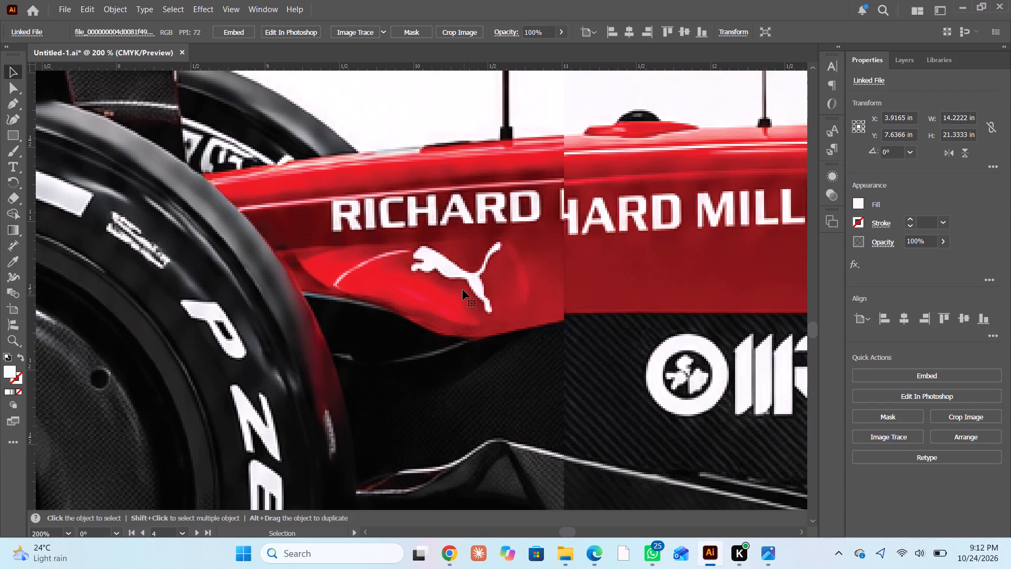
{"action": "left_click", "coordinate": [462, 281]}
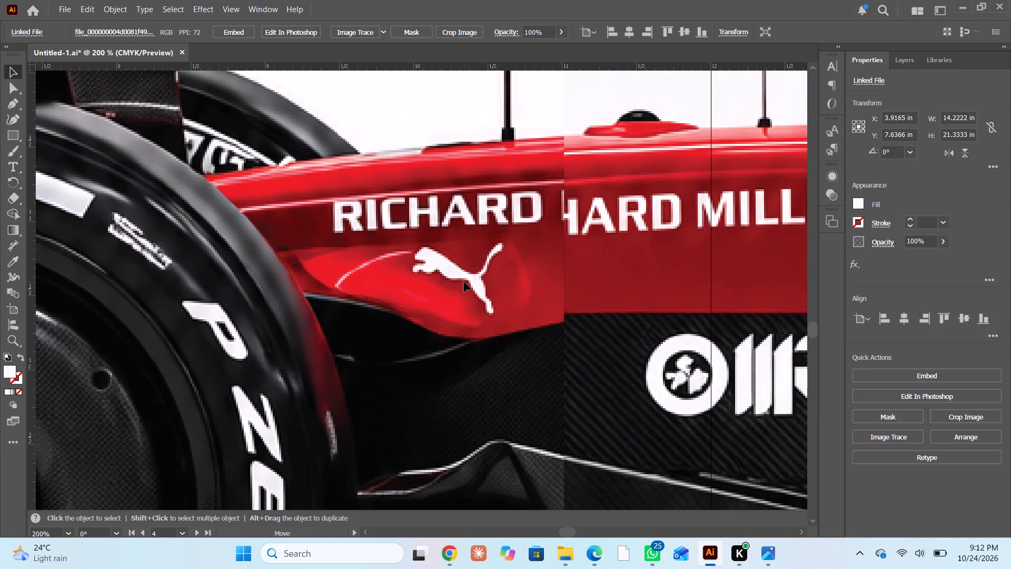
{"action": "scroll", "coordinate": [397, 308], "scroll_direction": "down", "scroll_amount": 4, "text": "alt"}
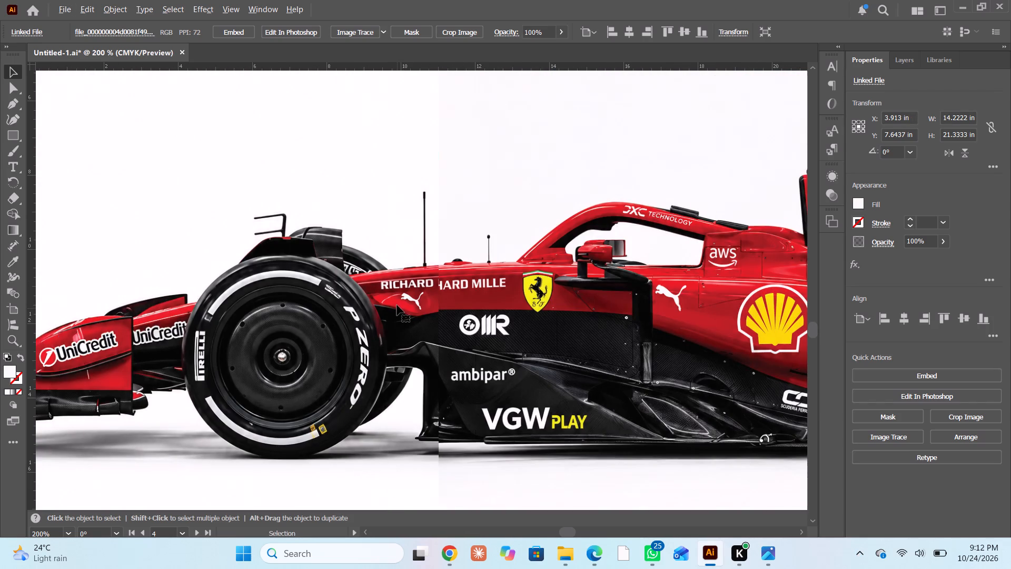
Move the rear Ferrari image against the middle image so the hp logo and engine cover line up, at about X 8.29 in, Y 7.49 in.
{"action": "scroll", "coordinate": [397, 305], "scroll_direction": "left", "scroll_amount": 5}
{"action": "scroll", "coordinate": [452, 311], "scroll_direction": "left", "scroll_amount": 1}
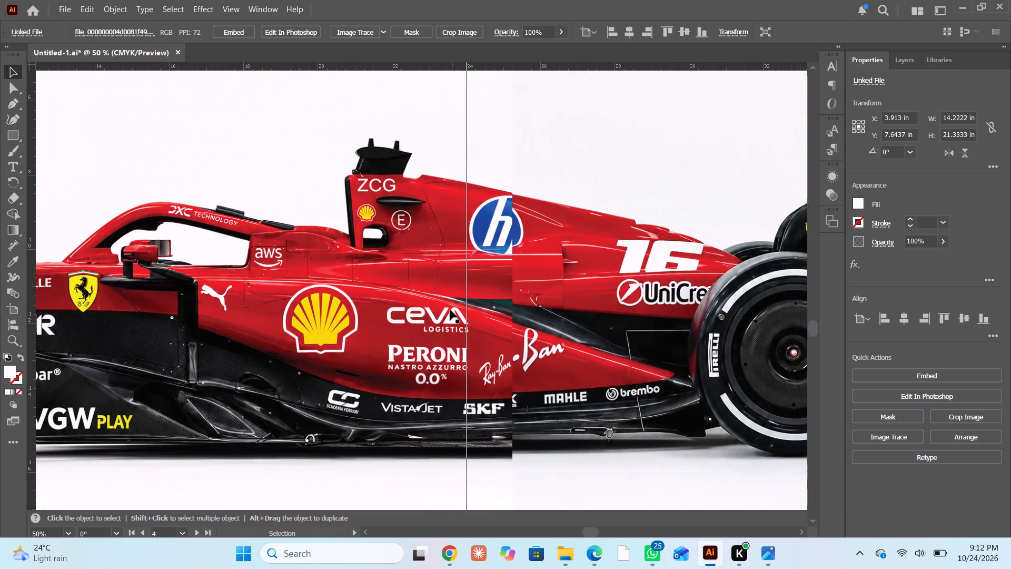
{"action": "scroll", "coordinate": [477, 289], "scroll_direction": "up", "scroll_amount": 3, "text": "alt"}
{"action": "scroll", "coordinate": [496, 299], "scroll_direction": "down", "scroll_amount": 3, "text": "alt"}
{"action": "left_click_drag", "start_coordinate": [606, 291], "coordinate": [653, 301]}
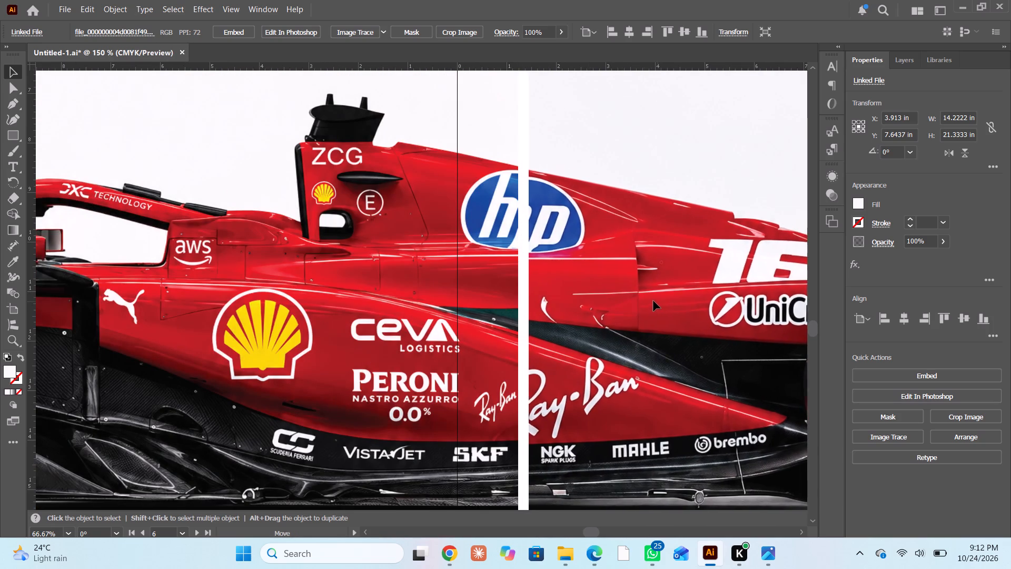
{"action": "left_click_drag", "start_coordinate": [653, 301], "coordinate": [647, 298]}
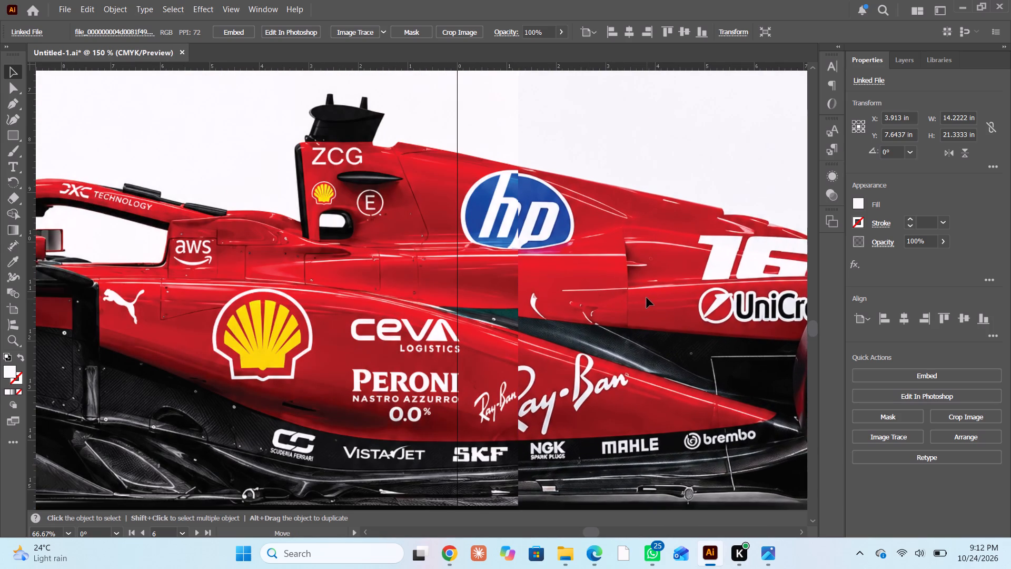
{"action": "left_click_drag", "start_coordinate": [647, 298], "coordinate": [645, 296]}
{"action": "left_click", "coordinate": [643, 296]}
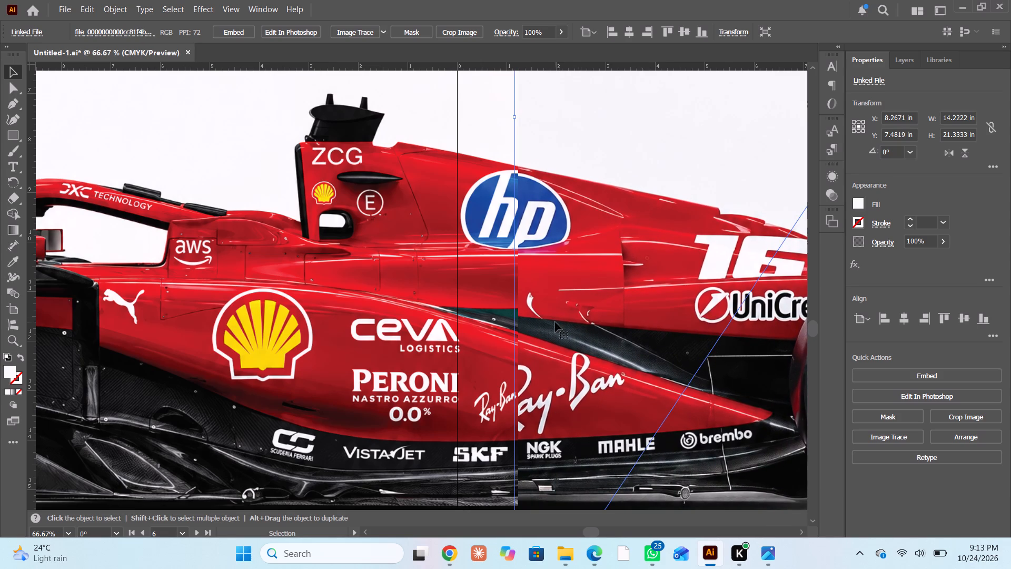
{"action": "left_click", "coordinate": [573, 306]}
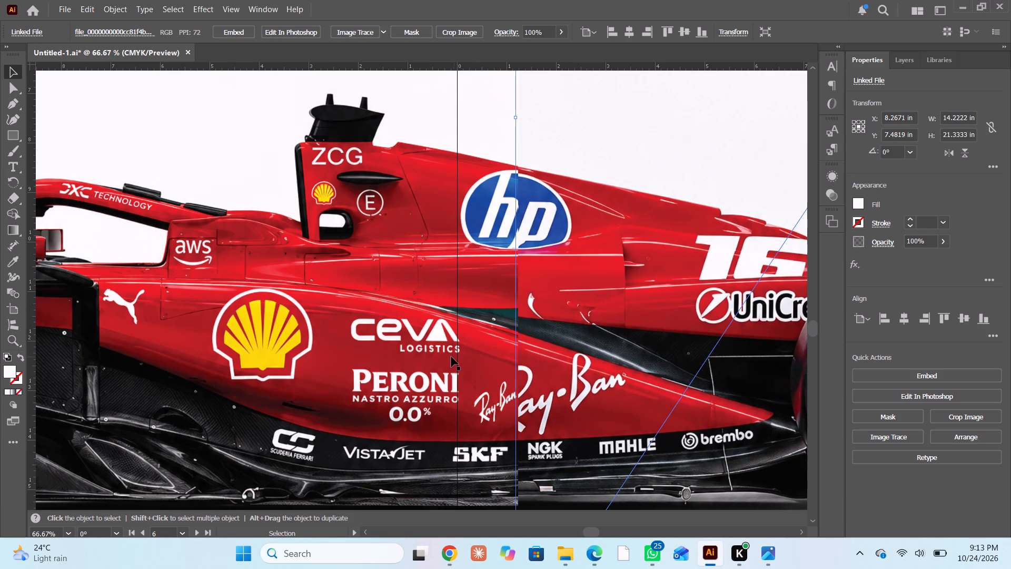
Refine the rear Ferrari image's position at the hp logo seam, to about X 8.34 in, Y 7.50 in.
{"action": "scroll", "coordinate": [514, 213], "scroll_direction": "up", "scroll_amount": 3, "text": "alt"}
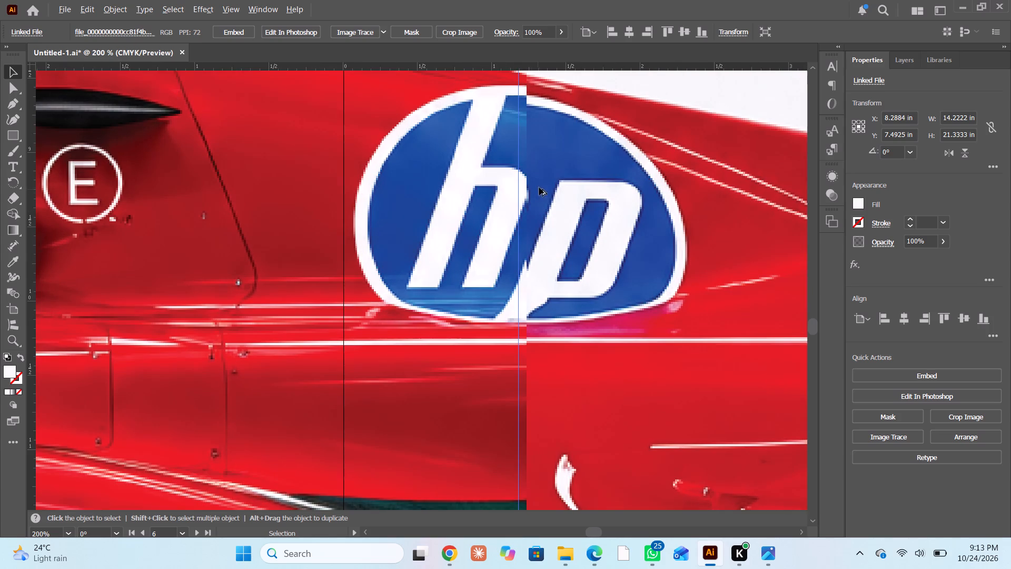
{"action": "scroll", "coordinate": [546, 184], "scroll_direction": "up", "scroll_amount": 3}
{"action": "left_click_drag", "start_coordinate": [549, 188], "coordinate": [544, 186]}
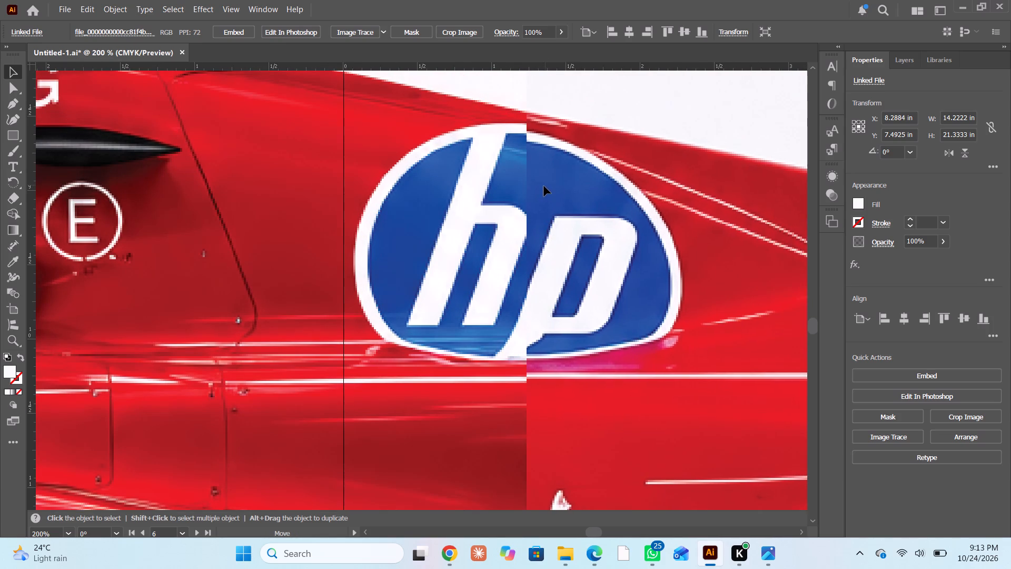
{"action": "left_click_drag", "start_coordinate": [544, 186], "coordinate": [595, 194]}
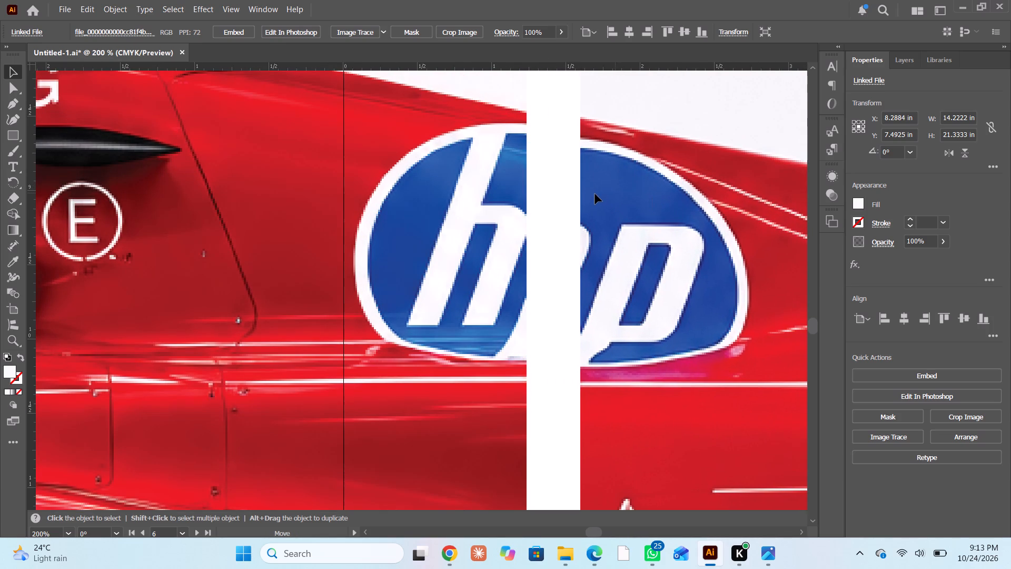
{"action": "left_click_drag", "start_coordinate": [595, 194], "coordinate": [552, 194]}
{"action": "left_click_drag", "start_coordinate": [611, 192], "coordinate": [586, 193]}
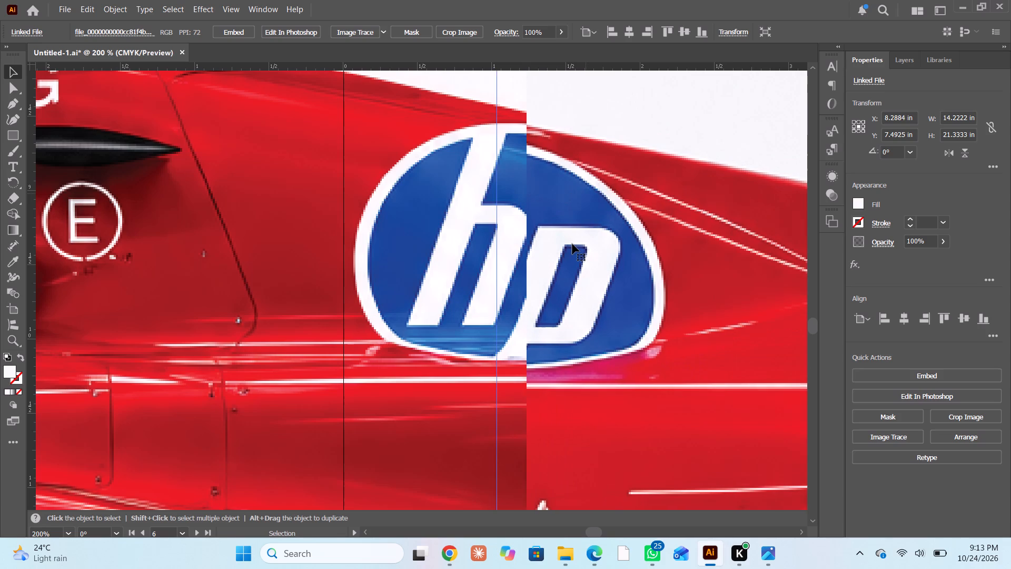
{"action": "left_click_drag", "start_coordinate": [572, 244], "coordinate": [627, 230]}
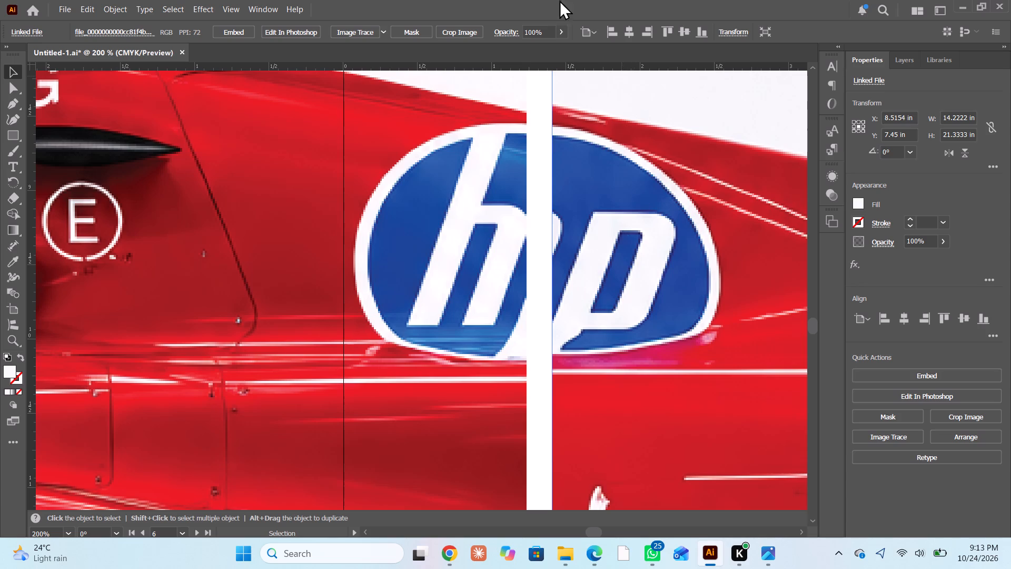
{"action": "left_click_drag", "start_coordinate": [601, 180], "coordinate": [574, 188]}
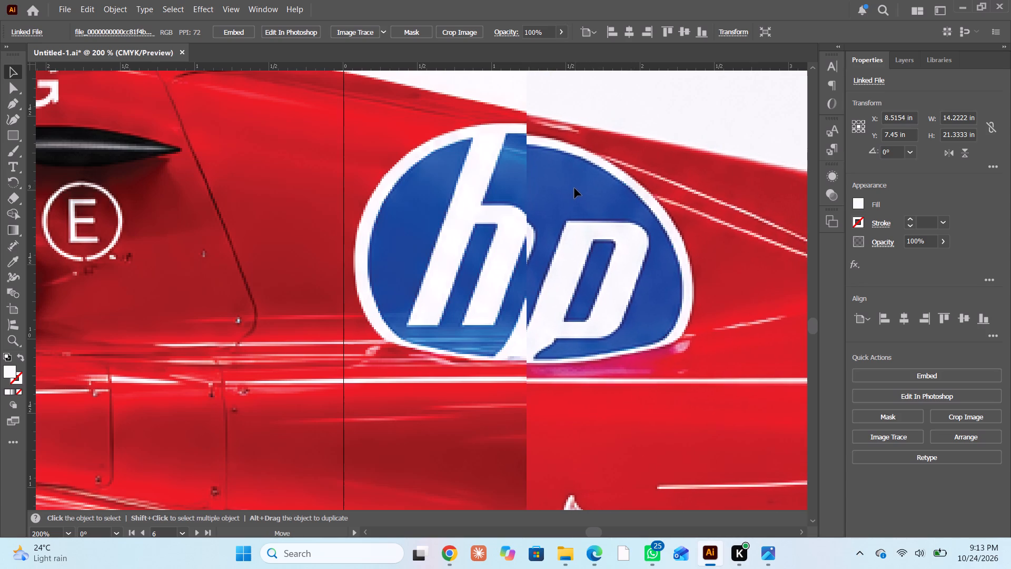
{"action": "left_click_drag", "start_coordinate": [574, 188], "coordinate": [575, 188]}
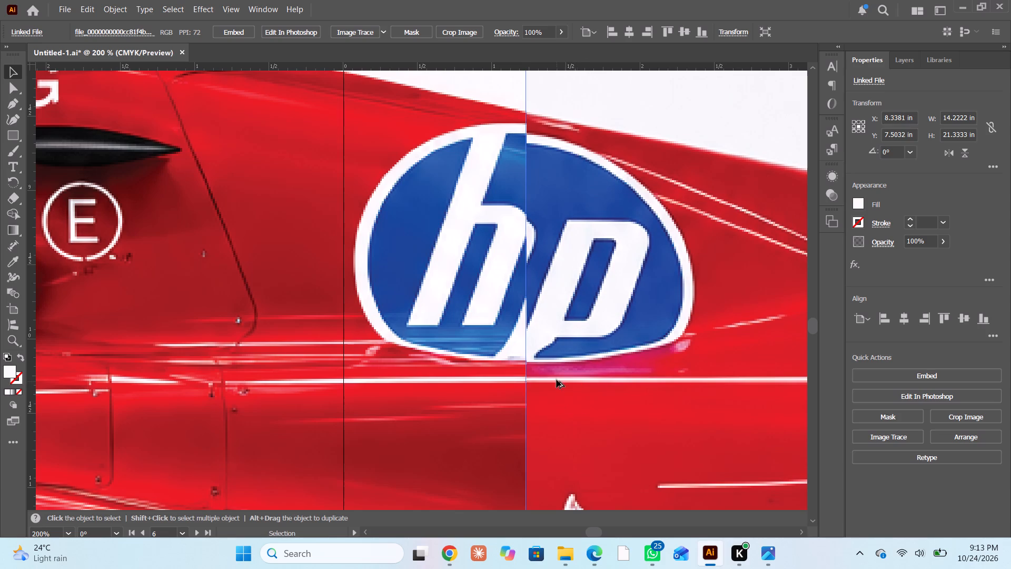
Group the front, middle and rear Ferrari images into one object.
{"action": "scroll", "coordinate": [557, 379], "scroll_direction": "down", "scroll_amount": 6, "text": "alt"}
{"action": "scroll", "coordinate": [354, 385], "scroll_direction": "down", "scroll_amount": 1}
{"action": "scroll", "coordinate": [363, 356], "scroll_direction": "down", "scroll_amount": 2, "text": "alt"}
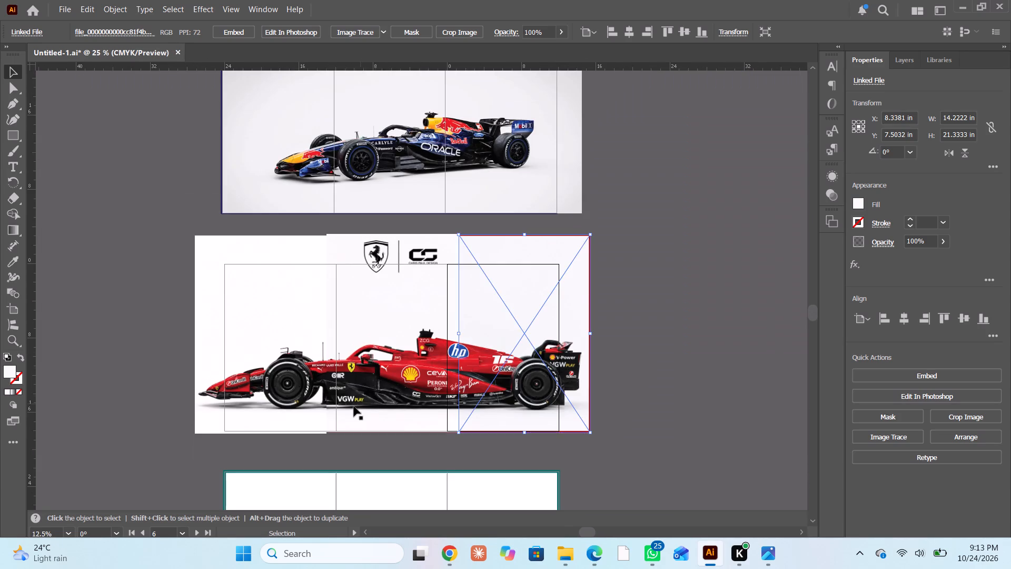
{"action": "scroll", "coordinate": [339, 396], "scroll_direction": "down", "scroll_amount": 3}
{"action": "scroll", "coordinate": [322, 366], "scroll_direction": "up", "scroll_amount": 2, "text": "alt"}
{"action": "left_click", "coordinate": [281, 352]}
{"action": "left_click", "coordinate": [459, 337], "text": "shift"}
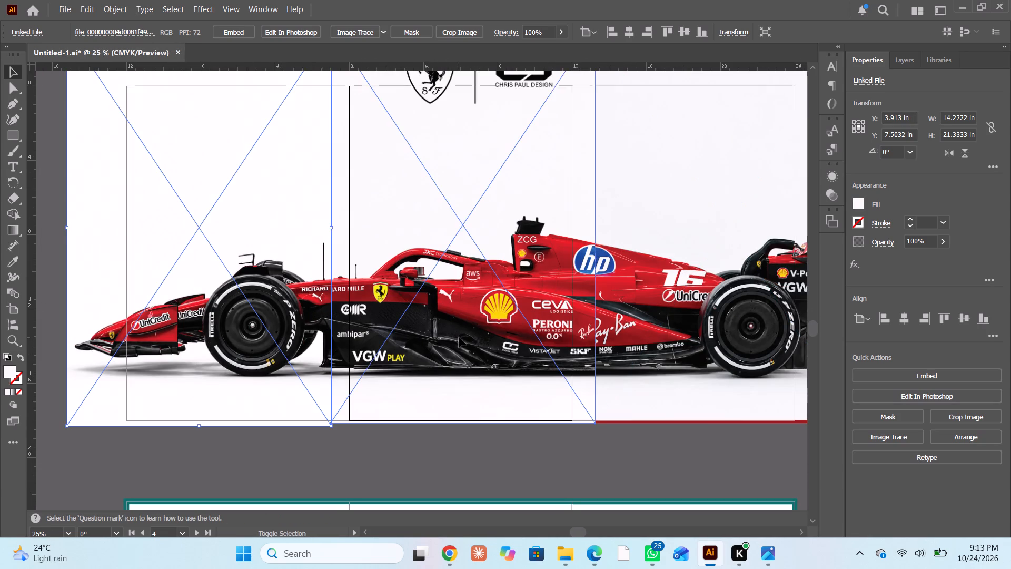
{"action": "left_click", "coordinate": [671, 344], "text": "shift"}
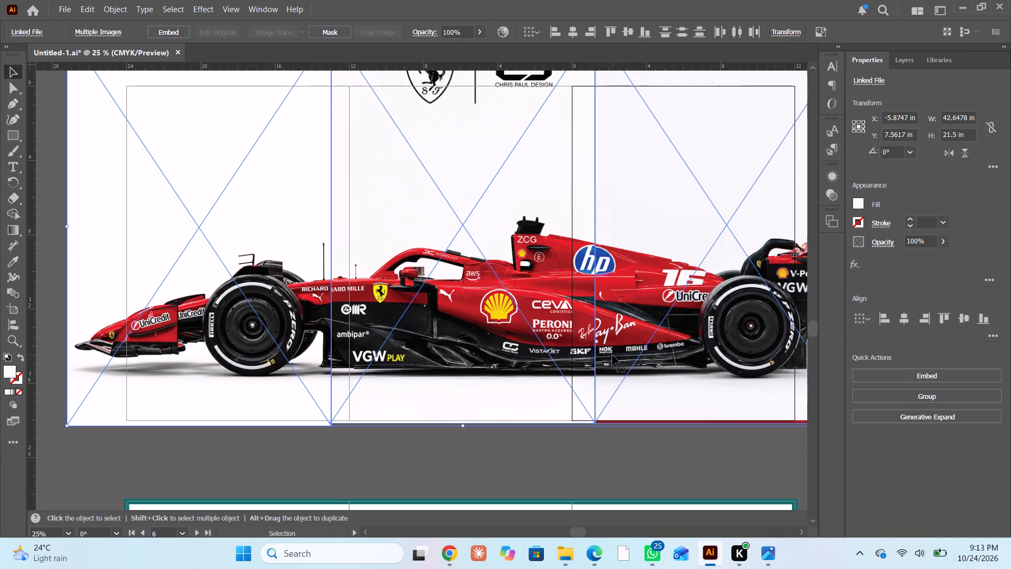
{"action": "key", "text": "ctrl+g"}
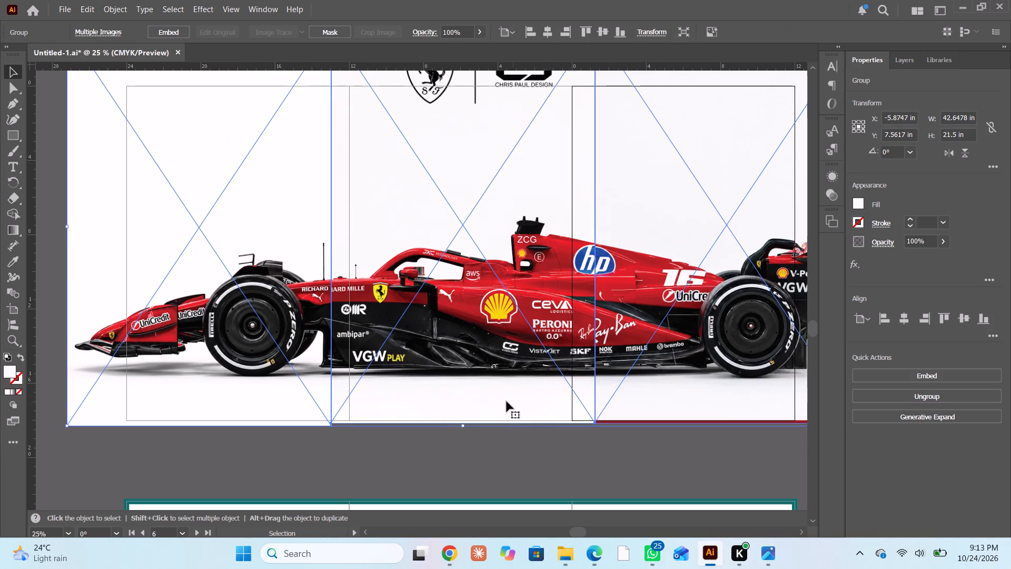
Scale the grouped Ferrari images down to about 35.9 × 18.1 in and position them to fit across the three Ferrari poster sections.
{"action": "scroll", "coordinate": [485, 382], "scroll_direction": "down", "scroll_amount": 3, "text": "alt"}
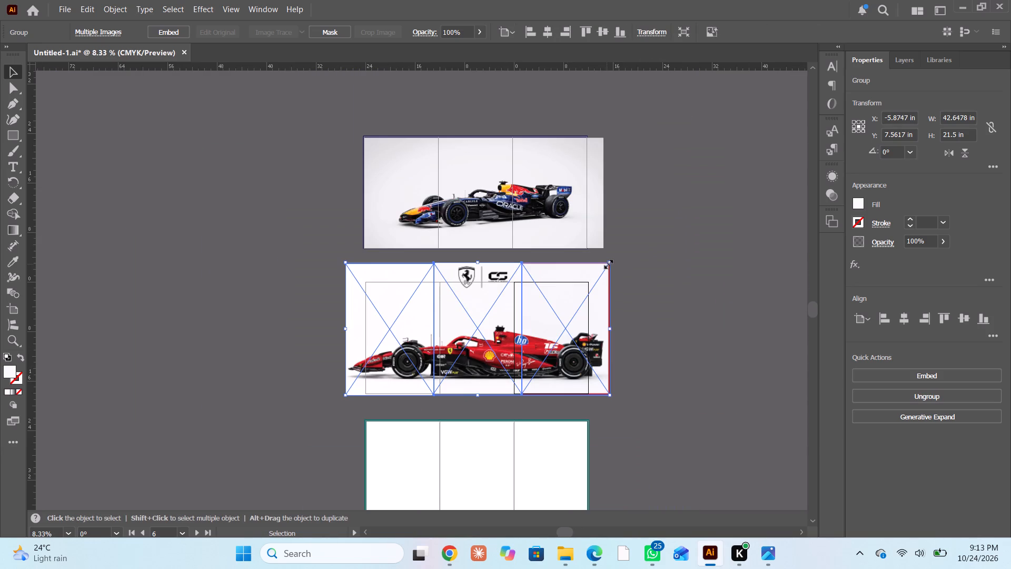
{"action": "left_click_drag", "start_coordinate": [609, 262], "coordinate": [593, 278], "text": "shift"}
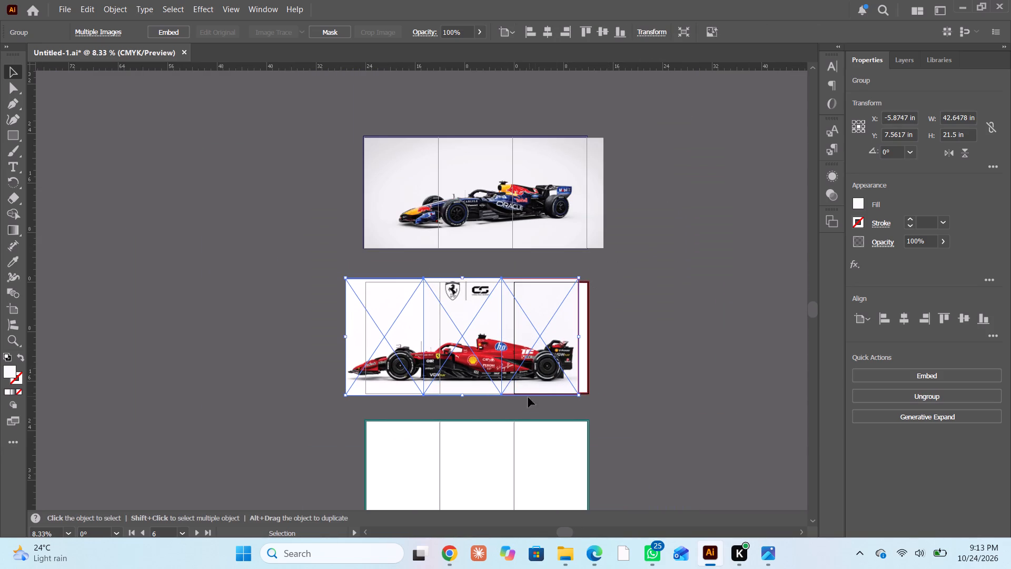
{"action": "scroll", "coordinate": [519, 387], "scroll_direction": "down", "scroll_amount": 2}
{"action": "scroll", "coordinate": [503, 364], "scroll_direction": "up", "scroll_amount": 2, "text": "alt"}
{"action": "left_click_drag", "start_coordinate": [460, 333], "coordinate": [511, 328]}
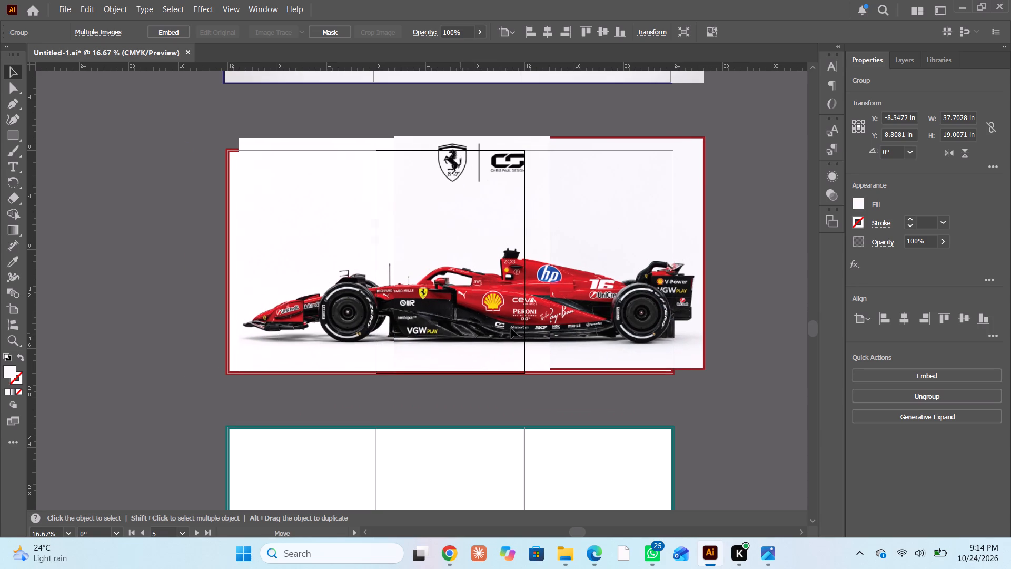
{"action": "left_click_drag", "start_coordinate": [511, 328], "coordinate": [500, 332]}
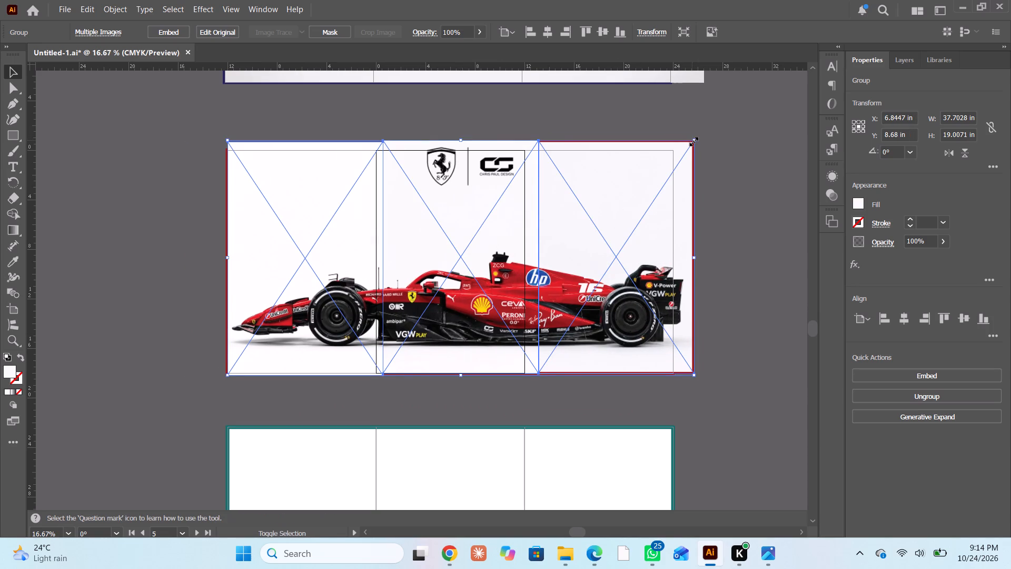
{"action": "left_click_drag", "start_coordinate": [692, 140], "coordinate": [687, 151], "text": "shift"}
Send the grouped Ferrari images to the back, behind the poster's red frame, and deselect them.
{"action": "right_click", "coordinate": [603, 284]}
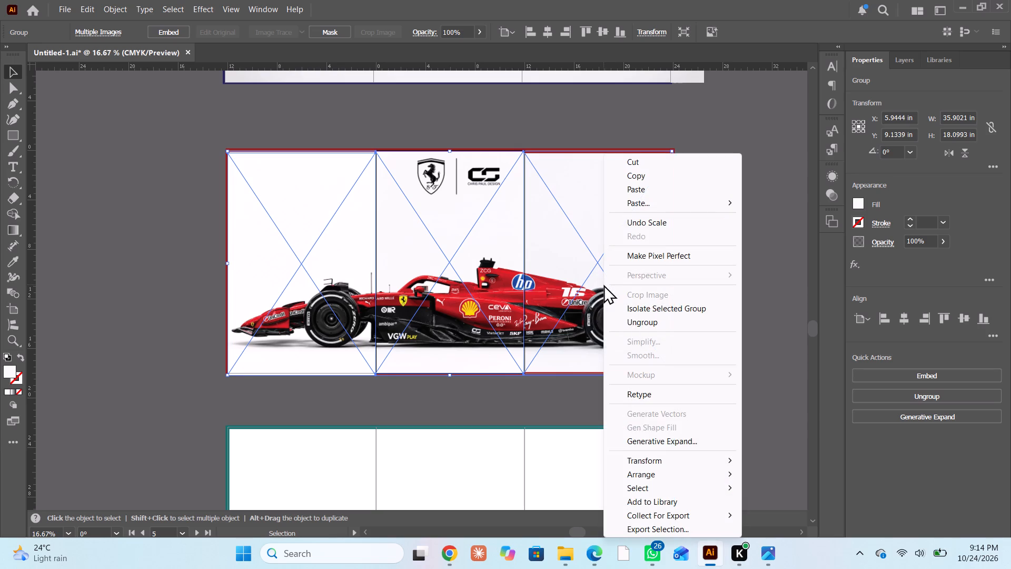
{"action": "left_click", "coordinate": [638, 474]}
{"action": "left_click", "coordinate": [767, 513]}
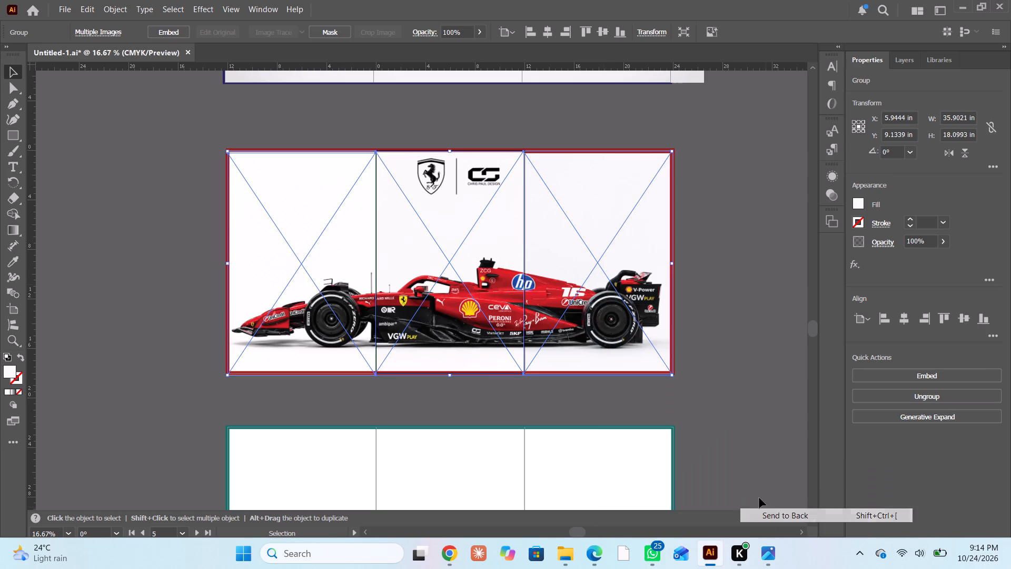
{"action": "left_click", "coordinate": [748, 367]}
Examine the joins between the front, middle and rear Ferrari images and the red frame around the poster.
{"action": "scroll", "coordinate": [434, 353], "scroll_direction": "up", "scroll_amount": 2, "text": "alt"}
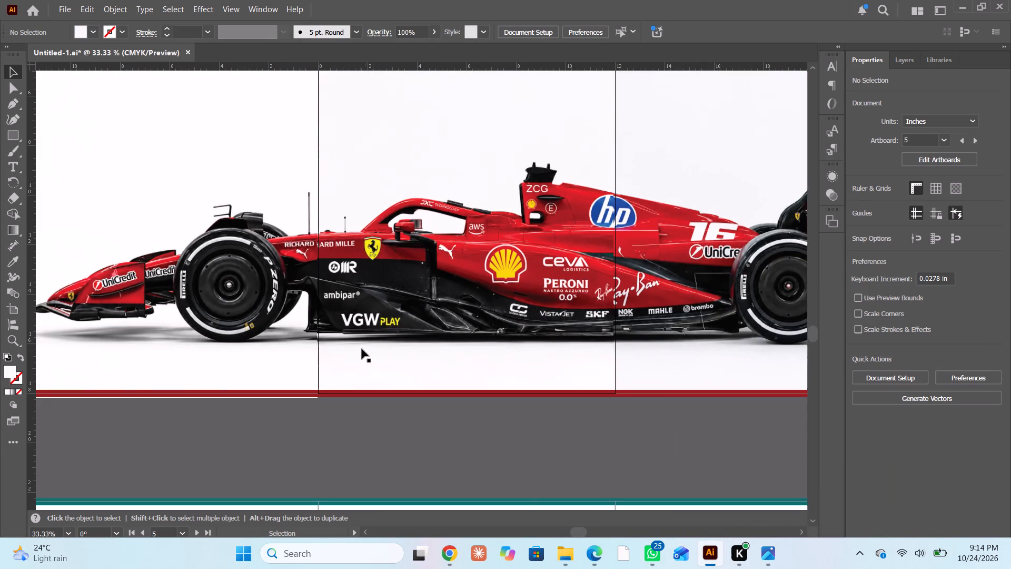
{"action": "scroll", "coordinate": [332, 269], "scroll_direction": "up", "scroll_amount": 3, "text": "alt"}
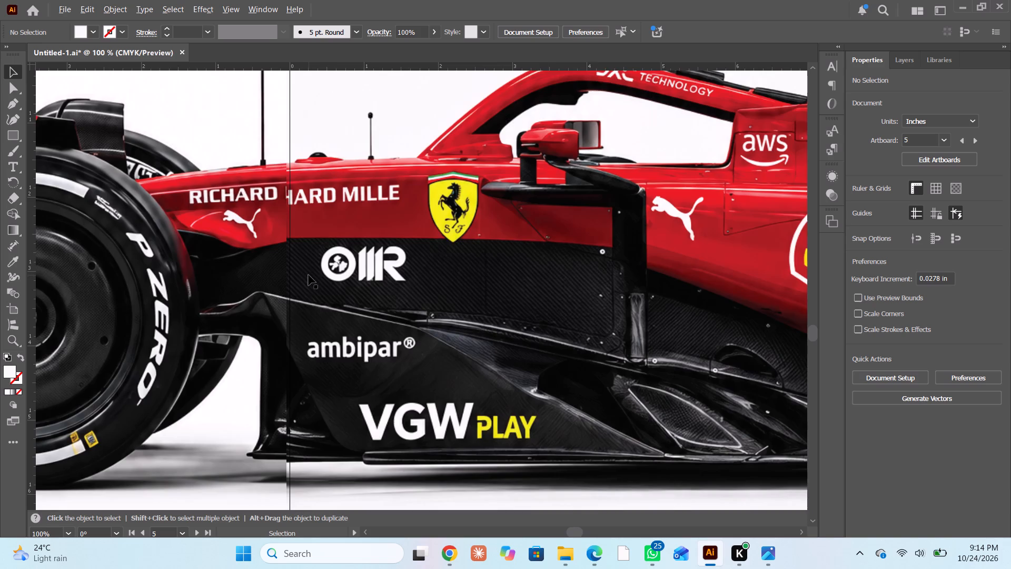
{"action": "scroll", "coordinate": [309, 275], "scroll_direction": "down", "scroll_amount": 2, "text": "alt"}
{"action": "scroll", "coordinate": [309, 275], "scroll_direction": "left", "scroll_amount": 4}
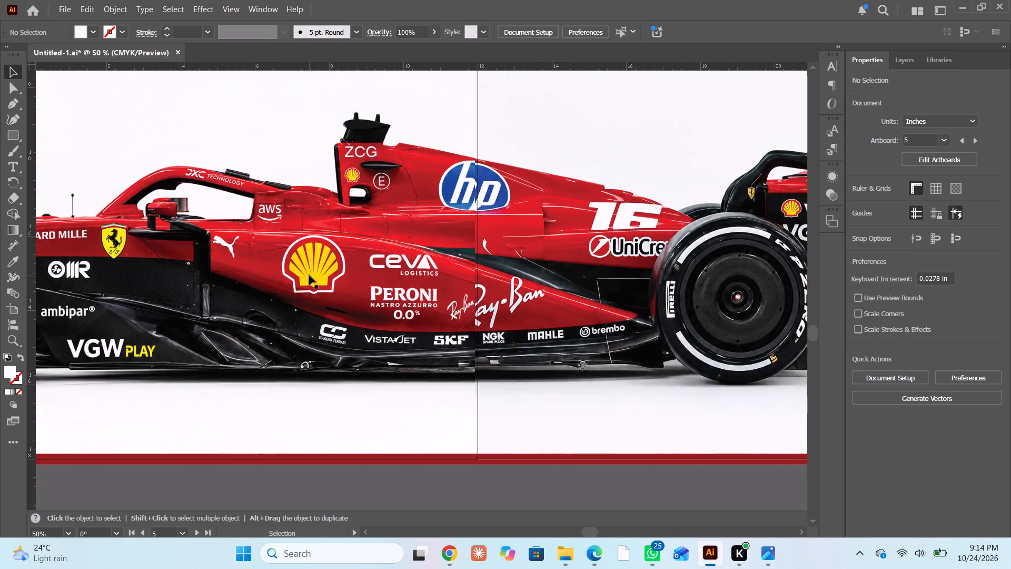
{"action": "scroll", "coordinate": [309, 275], "scroll_direction": "left", "scroll_amount": 2}
{"action": "scroll", "coordinate": [314, 268], "scroll_direction": "down", "scroll_amount": 1, "text": "alt"}
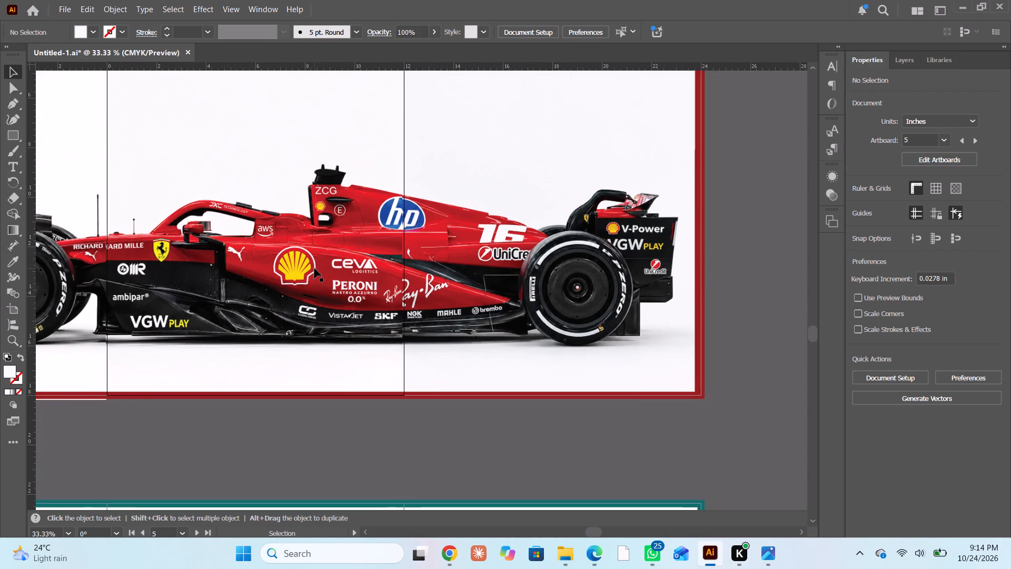
{"action": "scroll", "coordinate": [314, 268], "scroll_direction": "right", "scroll_amount": 4}
{"action": "scroll", "coordinate": [314, 268], "scroll_direction": "left", "scroll_amount": 1}
{"action": "scroll", "coordinate": [319, 284], "scroll_direction": "down", "scroll_amount": 2, "text": "alt"}
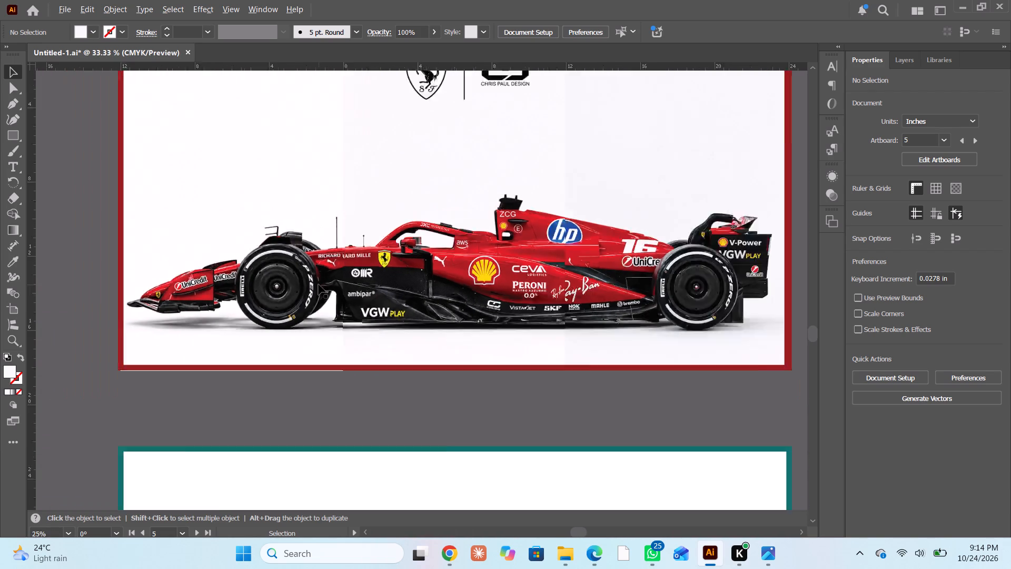
Nudge the grouped Ferrari images right to about X 18.00 in relative to artboard 4, and deselect them.
{"action": "scroll", "coordinate": [319, 284], "scroll_direction": "down", "scroll_amount": 1, "text": "alt"}
{"action": "left_click", "coordinate": [309, 294]}
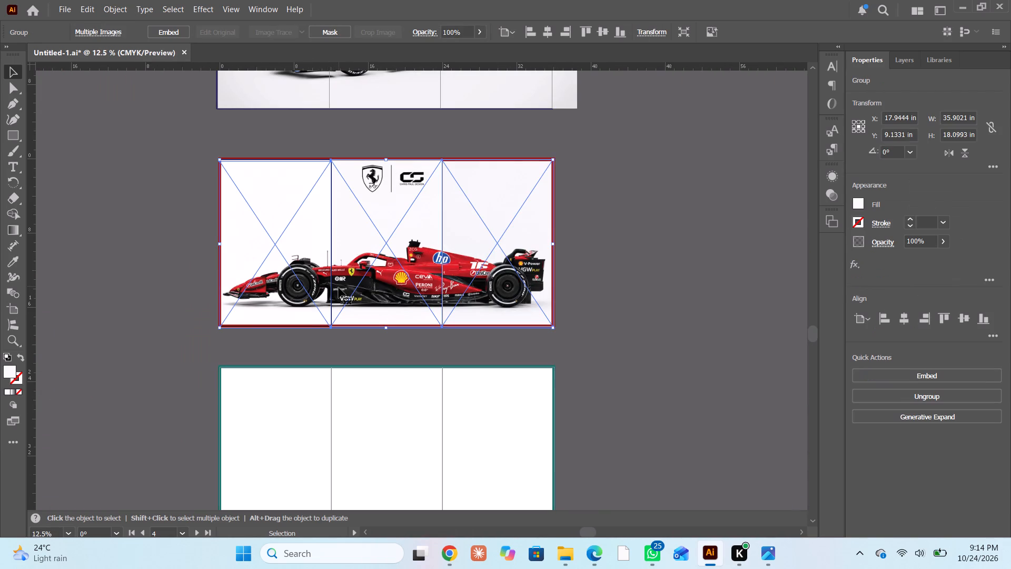
{"action": "key", "text": "Right"}
{"action": "key", "text": "Right"}
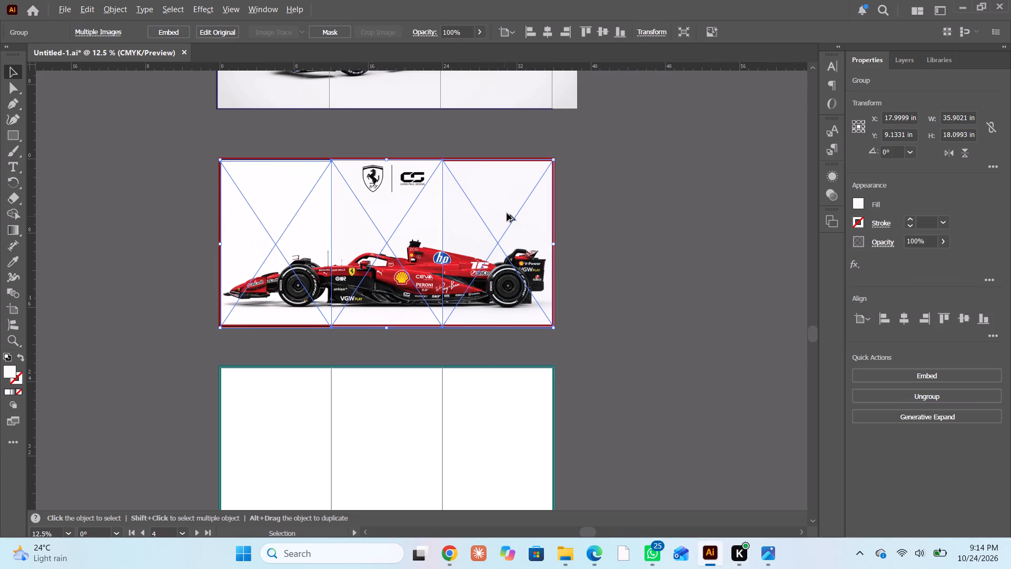
{"action": "scroll", "coordinate": [508, 213], "scroll_direction": "up", "scroll_amount": 2, "text": "alt"}
{"action": "scroll", "coordinate": [359, 356], "scroll_direction": "up", "scroll_amount": 2, "text": "alt"}
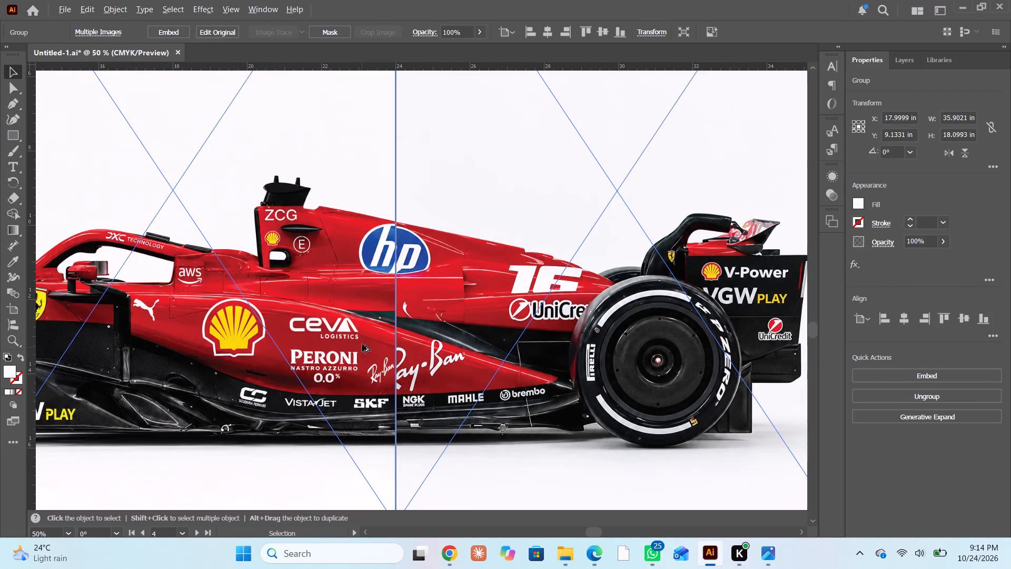
{"action": "scroll", "coordinate": [367, 329], "scroll_direction": "down", "scroll_amount": 4, "text": "alt"}
{"action": "left_click", "coordinate": [582, 267]}
Examine the repositioned Ferrari across all three poster sections, including the logos and the frame edges.
{"action": "scroll", "coordinate": [316, 334], "scroll_direction": "up", "scroll_amount": 3, "text": "alt"}
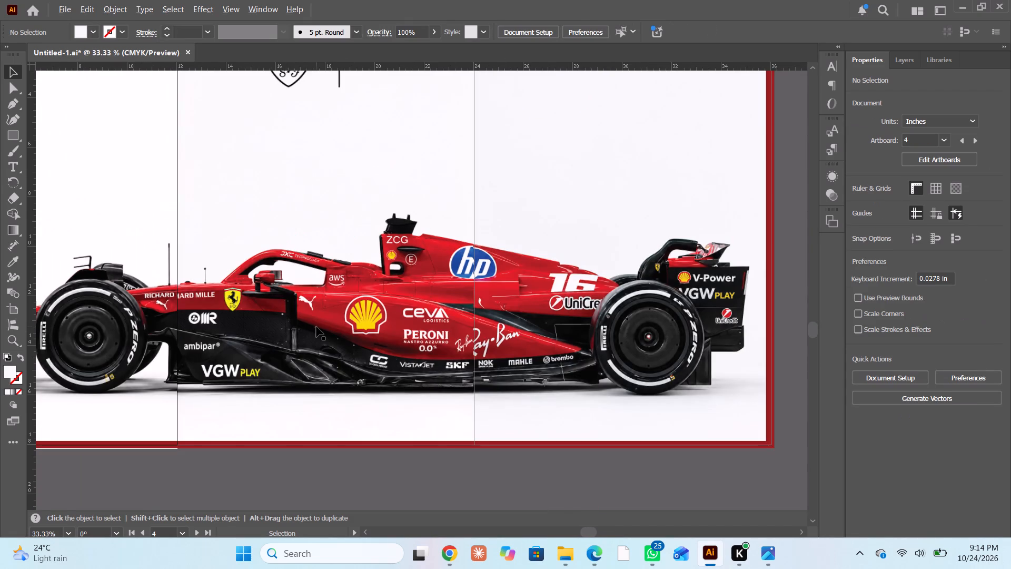
{"action": "scroll", "coordinate": [316, 323], "scroll_direction": "right", "scroll_amount": 1}
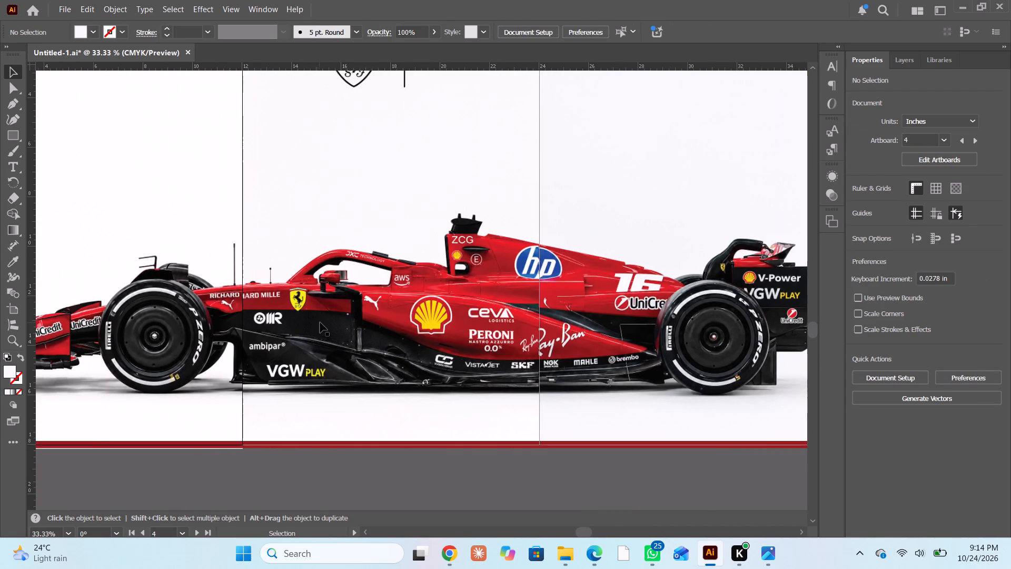
{"action": "scroll", "coordinate": [320, 322], "scroll_direction": "down", "scroll_amount": 1, "text": "alt"}
{"action": "scroll", "coordinate": [321, 321], "scroll_direction": "up", "scroll_amount": 1}
{"action": "scroll", "coordinate": [322, 320], "scroll_direction": "right", "scroll_amount": 1}
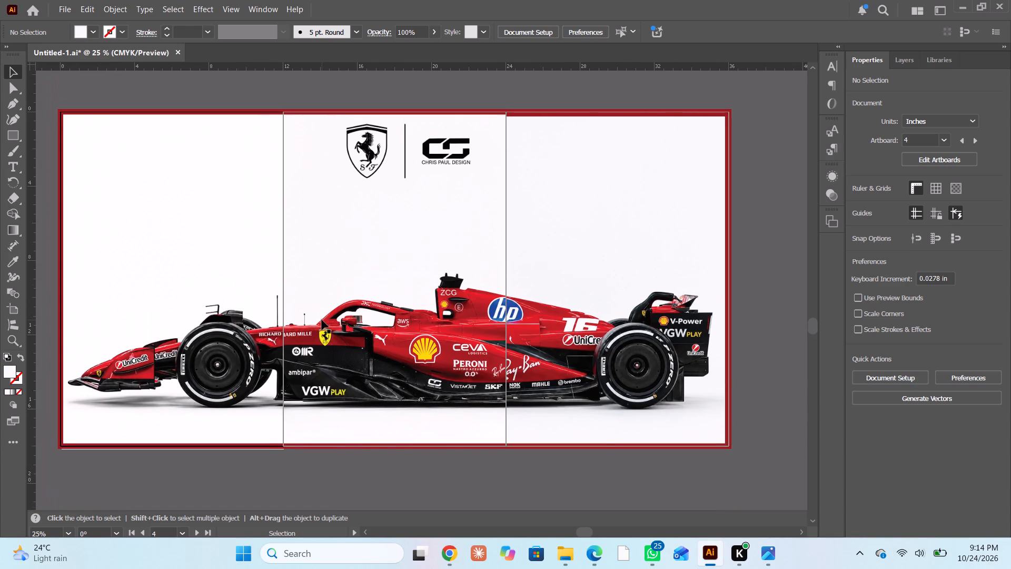
{"action": "scroll", "coordinate": [322, 320], "scroll_direction": "right", "scroll_amount": 1}
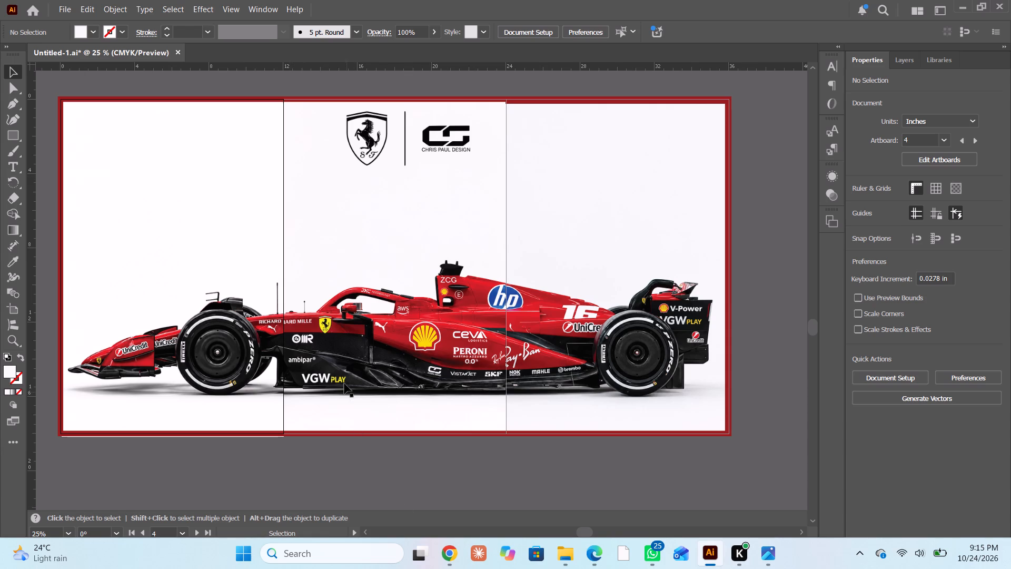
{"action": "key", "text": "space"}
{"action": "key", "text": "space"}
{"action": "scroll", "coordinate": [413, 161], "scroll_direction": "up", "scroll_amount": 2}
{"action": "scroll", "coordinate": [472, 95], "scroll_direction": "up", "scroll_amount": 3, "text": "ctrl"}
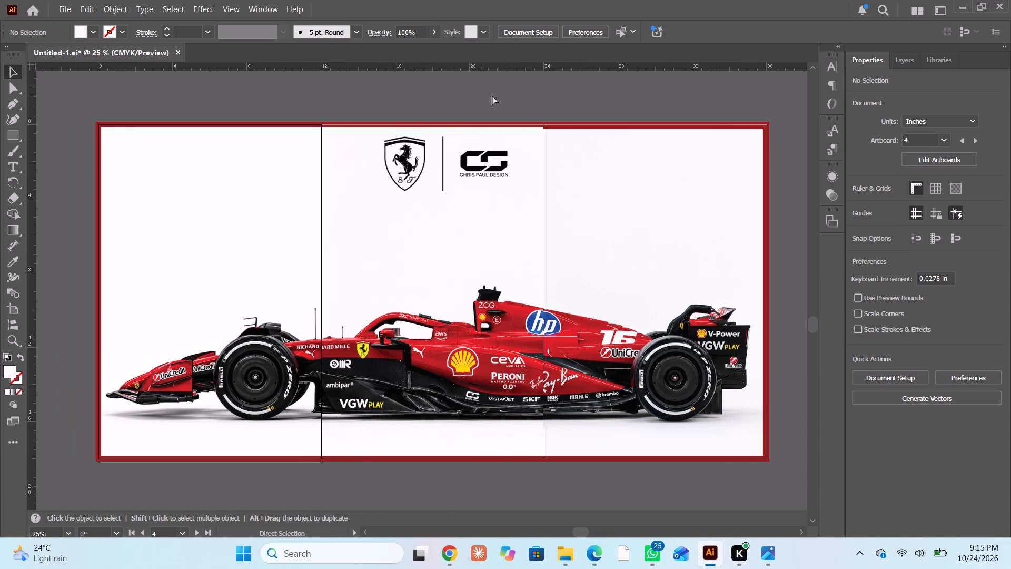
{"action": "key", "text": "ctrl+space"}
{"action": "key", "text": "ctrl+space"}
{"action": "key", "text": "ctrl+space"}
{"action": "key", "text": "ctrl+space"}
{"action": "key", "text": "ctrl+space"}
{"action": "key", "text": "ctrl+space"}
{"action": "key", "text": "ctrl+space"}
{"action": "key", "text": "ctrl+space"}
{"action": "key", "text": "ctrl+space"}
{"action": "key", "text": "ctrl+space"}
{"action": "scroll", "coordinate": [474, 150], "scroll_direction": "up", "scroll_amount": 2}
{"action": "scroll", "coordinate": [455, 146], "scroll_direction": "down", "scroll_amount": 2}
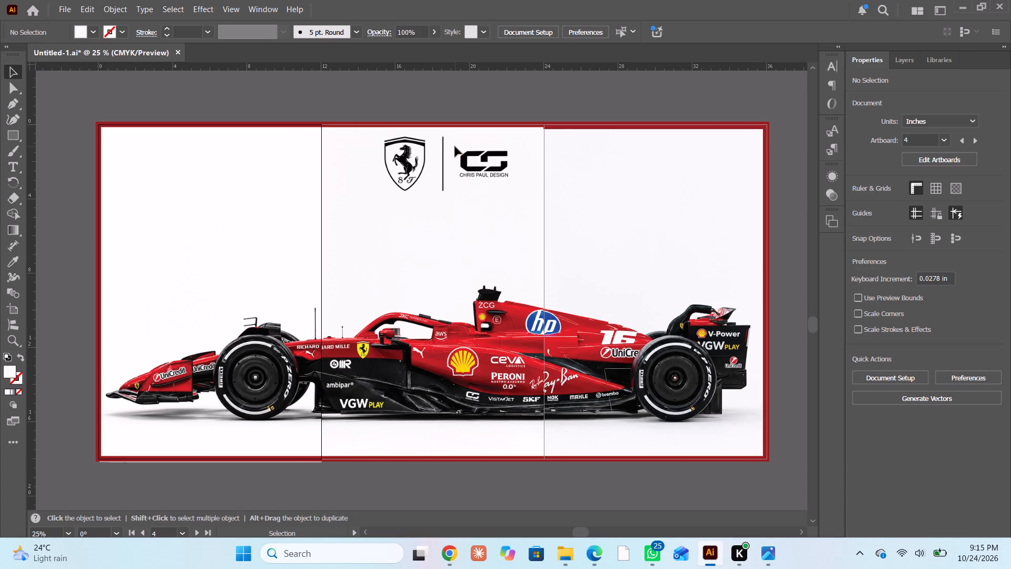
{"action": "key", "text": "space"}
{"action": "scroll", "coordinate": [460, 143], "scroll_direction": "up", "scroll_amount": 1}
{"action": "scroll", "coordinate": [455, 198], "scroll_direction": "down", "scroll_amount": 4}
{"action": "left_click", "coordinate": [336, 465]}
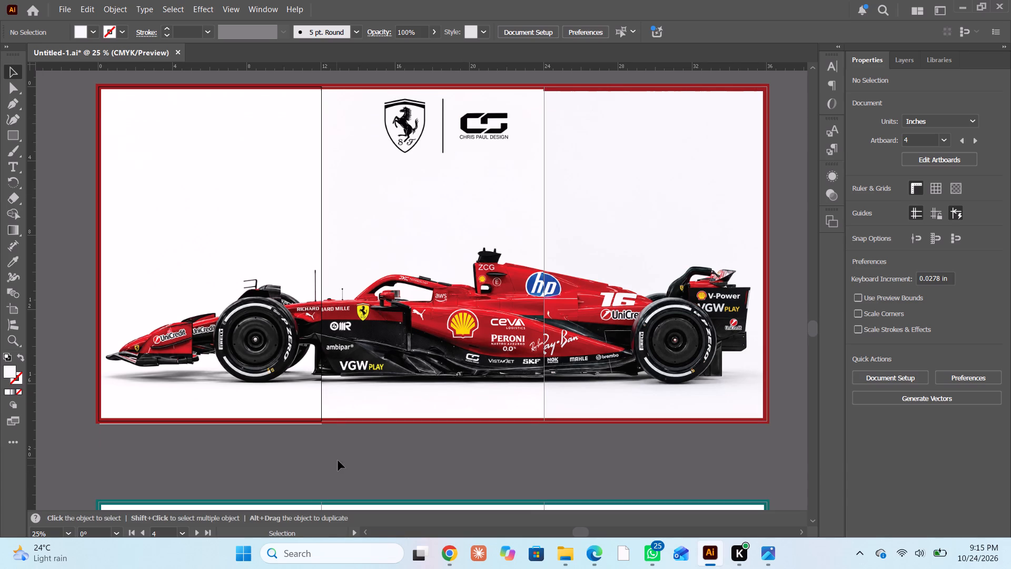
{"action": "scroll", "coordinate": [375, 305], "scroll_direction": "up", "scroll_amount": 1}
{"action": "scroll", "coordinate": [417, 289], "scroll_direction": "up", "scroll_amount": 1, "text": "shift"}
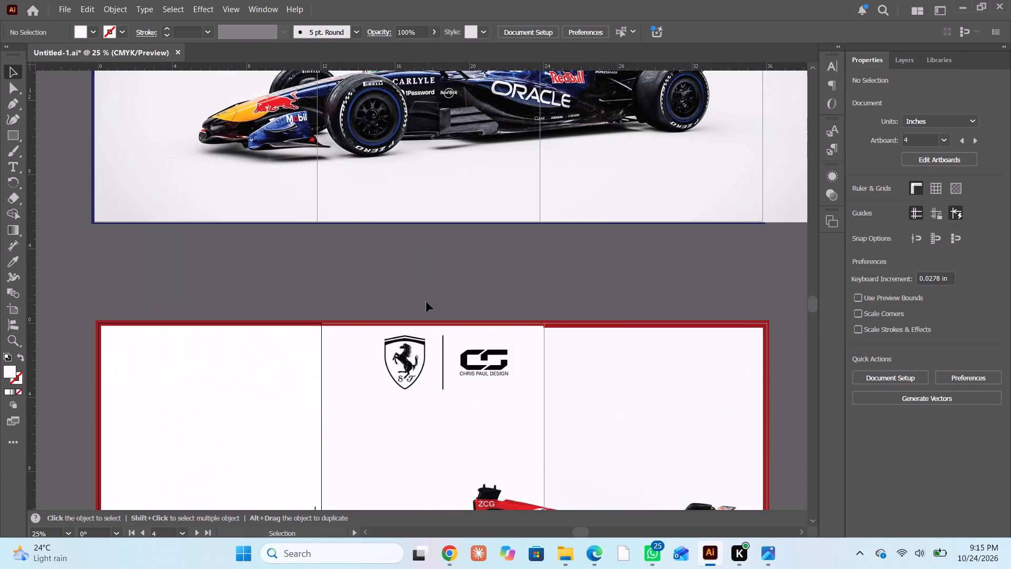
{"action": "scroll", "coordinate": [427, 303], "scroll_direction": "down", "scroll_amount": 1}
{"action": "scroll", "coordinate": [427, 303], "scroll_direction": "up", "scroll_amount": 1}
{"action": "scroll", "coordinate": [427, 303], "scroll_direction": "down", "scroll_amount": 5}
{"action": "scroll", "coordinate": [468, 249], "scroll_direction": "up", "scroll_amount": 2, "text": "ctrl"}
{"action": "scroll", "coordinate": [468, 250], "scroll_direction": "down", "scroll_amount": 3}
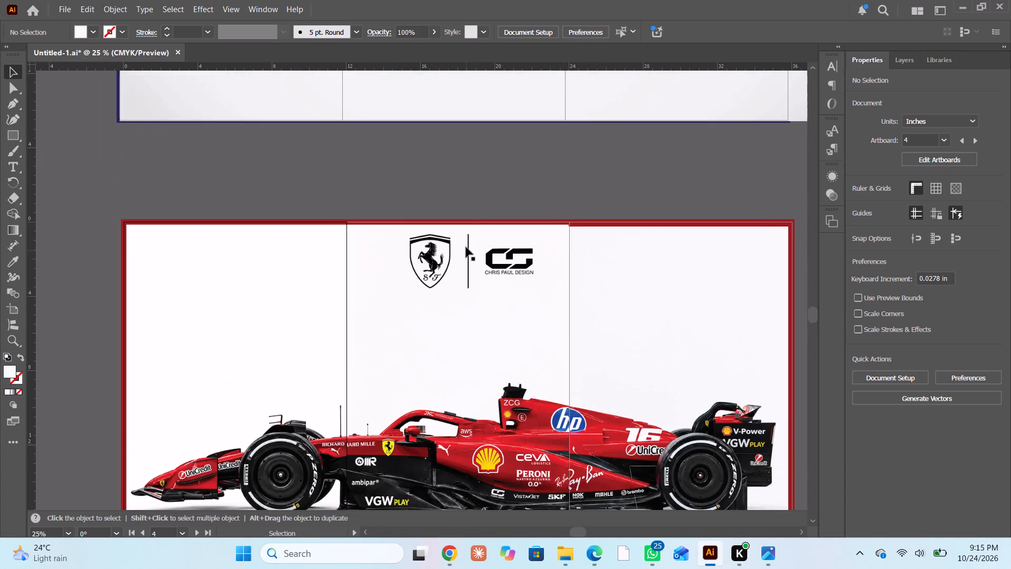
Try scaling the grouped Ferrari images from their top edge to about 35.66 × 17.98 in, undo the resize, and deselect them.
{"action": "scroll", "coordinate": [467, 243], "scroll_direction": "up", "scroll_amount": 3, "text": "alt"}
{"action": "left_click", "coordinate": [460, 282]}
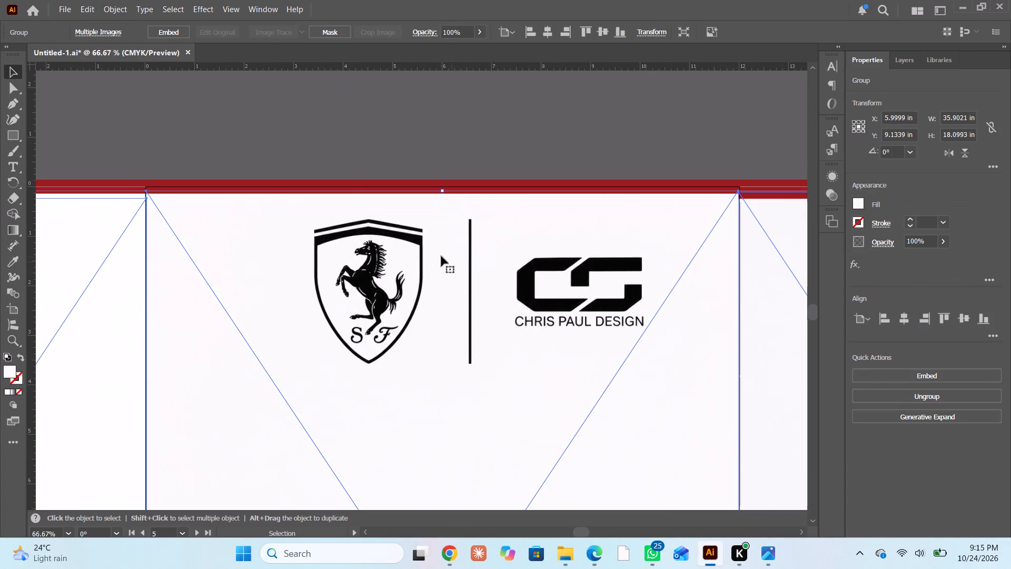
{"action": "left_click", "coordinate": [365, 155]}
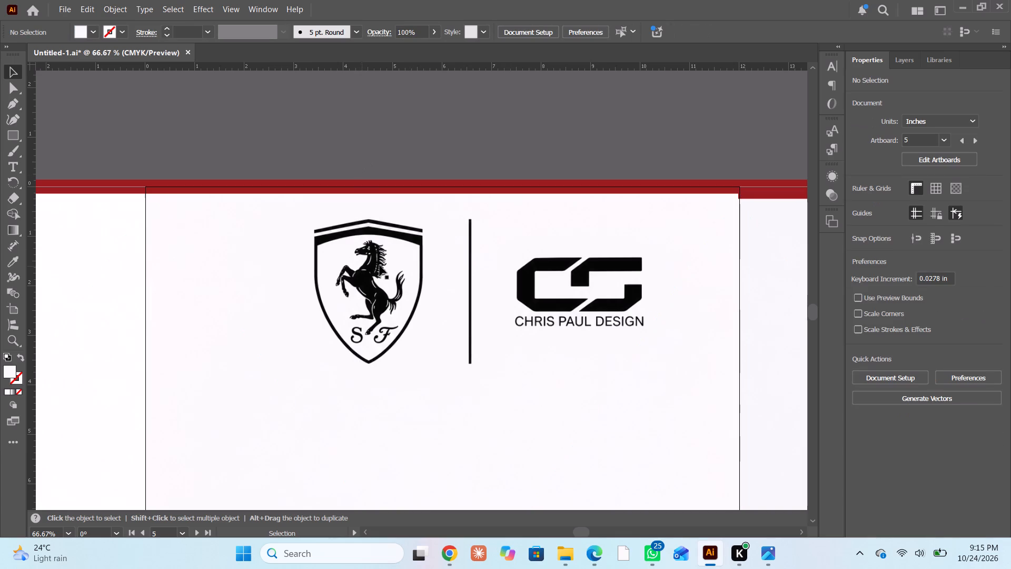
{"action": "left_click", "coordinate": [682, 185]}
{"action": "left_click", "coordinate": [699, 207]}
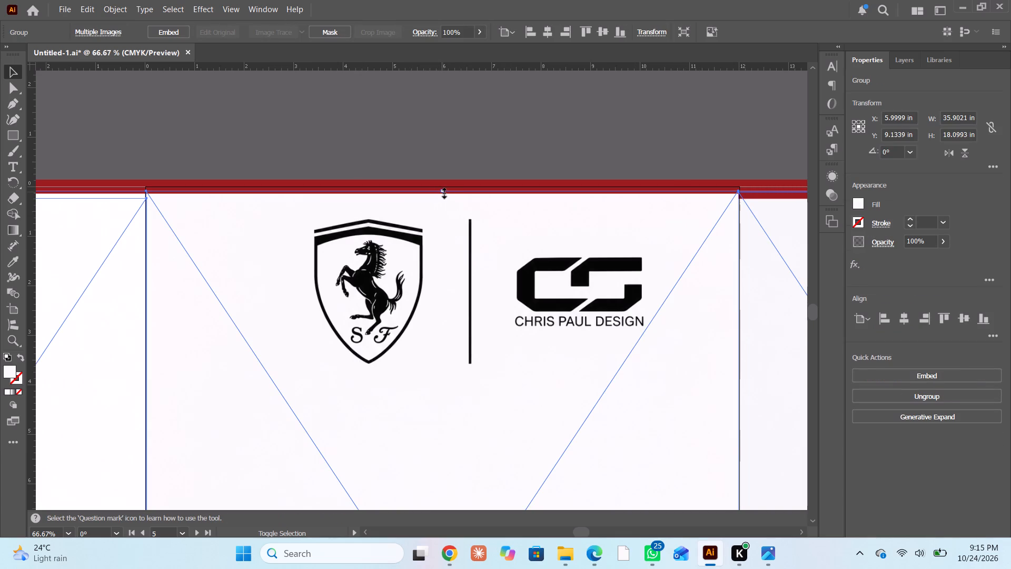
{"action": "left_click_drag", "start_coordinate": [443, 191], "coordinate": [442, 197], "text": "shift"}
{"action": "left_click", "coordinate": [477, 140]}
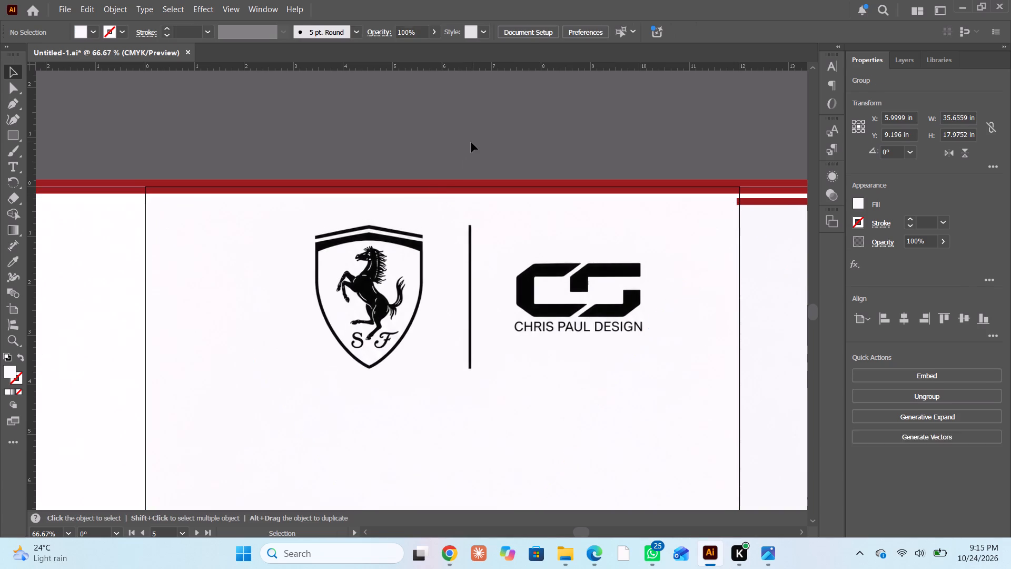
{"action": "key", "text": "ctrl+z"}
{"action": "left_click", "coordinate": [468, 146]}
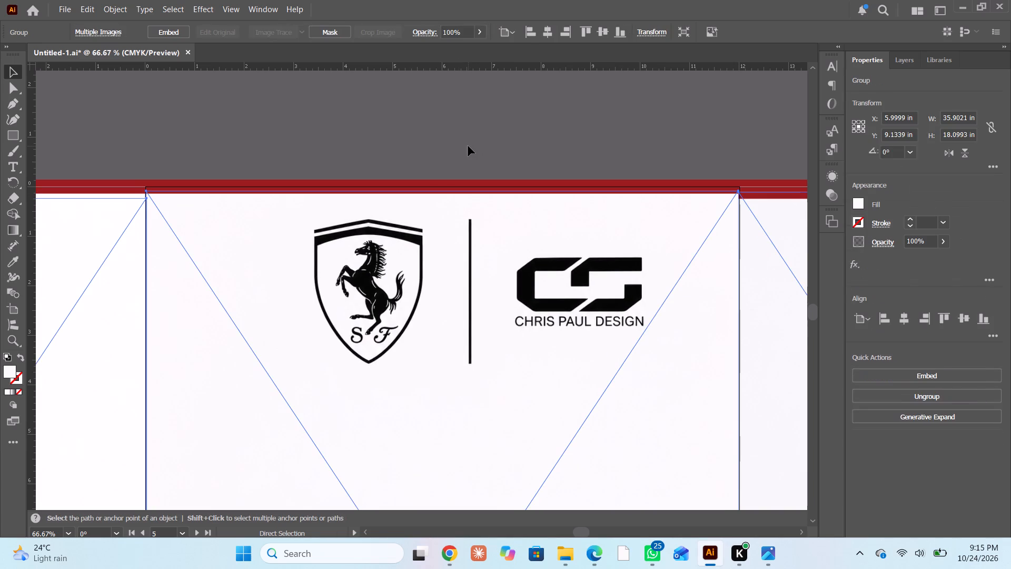
Capture a rectangular screen snip of the full three-section Ferrari poster, just inside its red frame.
{"action": "scroll", "coordinate": [468, 146], "scroll_direction": "left", "scroll_amount": 6}
{"action": "scroll", "coordinate": [531, 241], "scroll_direction": "left", "scroll_amount": 1}
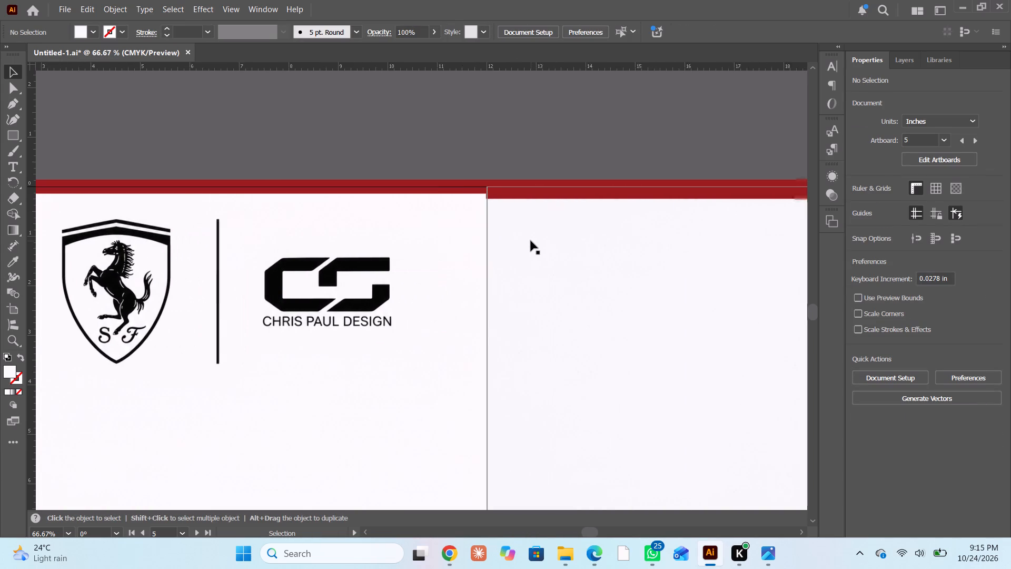
{"action": "scroll", "coordinate": [531, 241], "scroll_direction": "left", "scroll_amount": 1}
{"action": "left_click", "coordinate": [528, 245]}
{"action": "scroll", "coordinate": [479, 263], "scroll_direction": "down", "scroll_amount": 4, "text": "alt"}
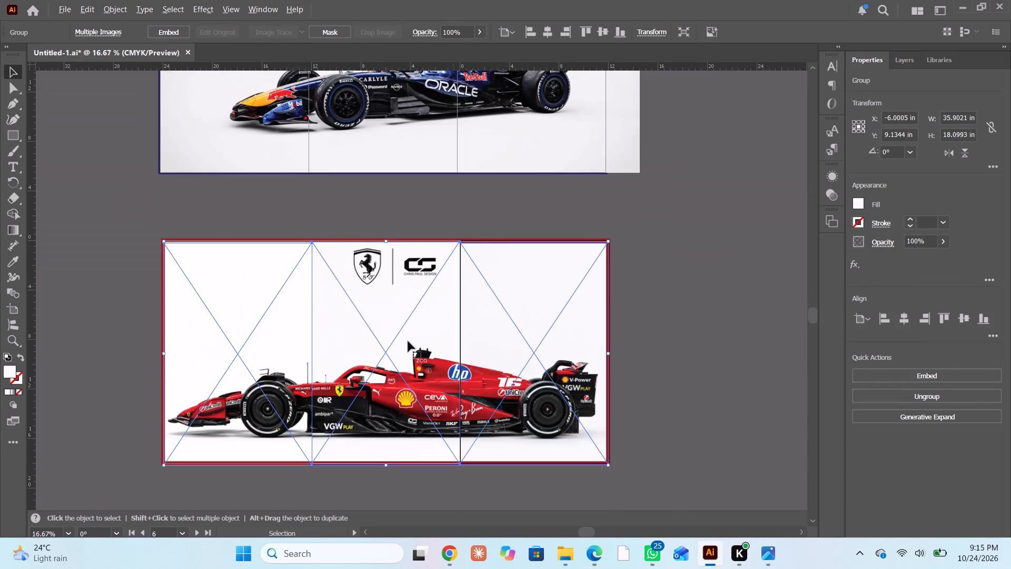
{"action": "scroll", "coordinate": [384, 349], "scroll_direction": "down", "scroll_amount": 5}
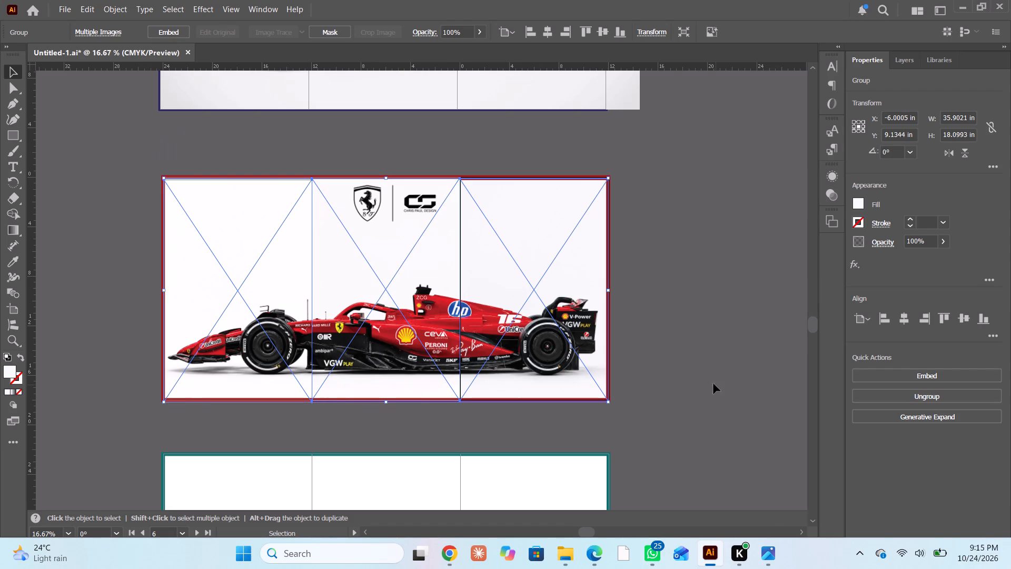
{"action": "key", "text": "Print"}
{"action": "scroll", "coordinate": [236, 347], "scroll_direction": "down", "scroll_amount": 2}
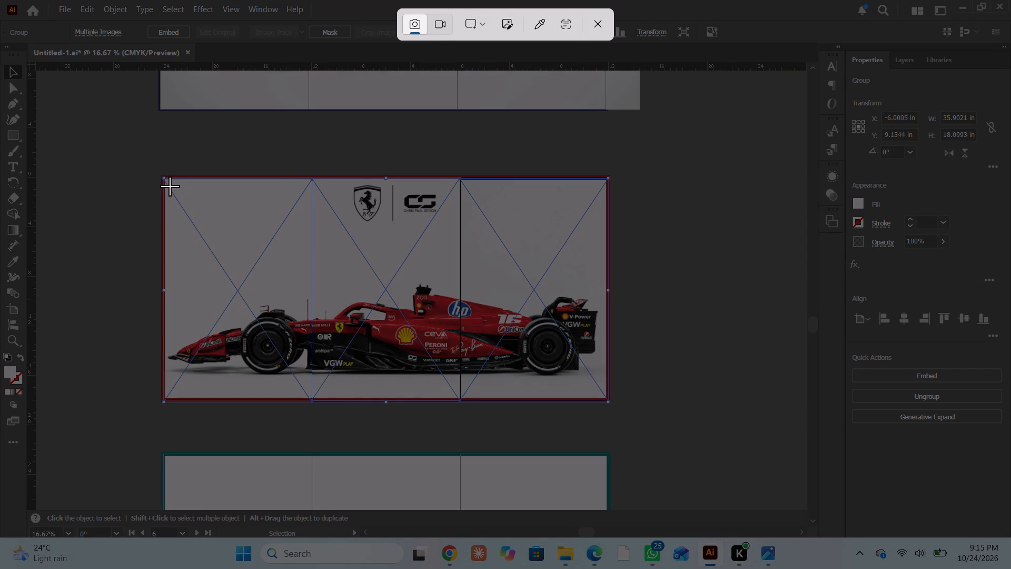
{"action": "left_click_drag", "start_coordinate": [165, 180], "coordinate": [219, 234]}
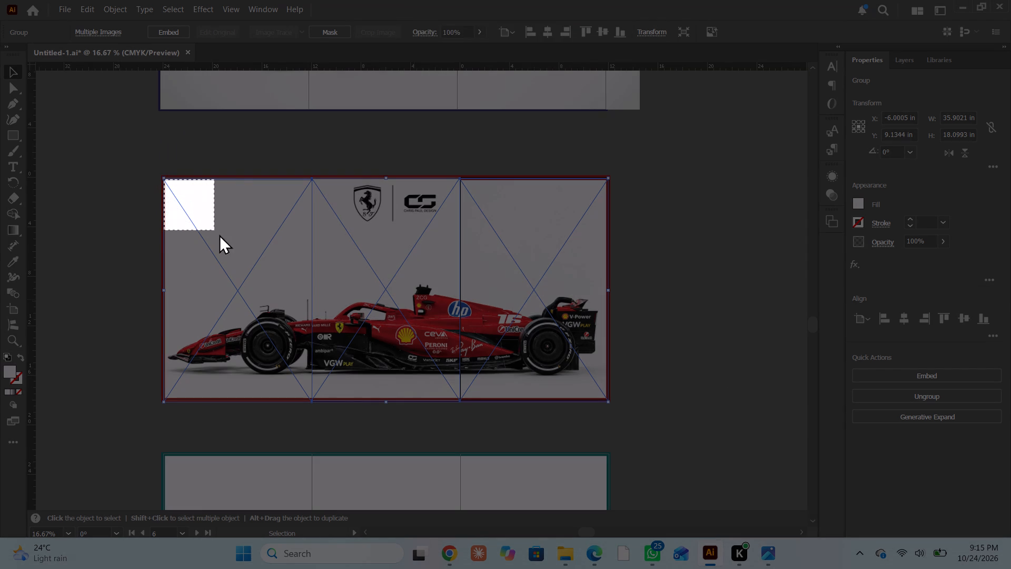
{"action": "left_click_drag", "start_coordinate": [219, 234], "coordinate": [606, 395]}
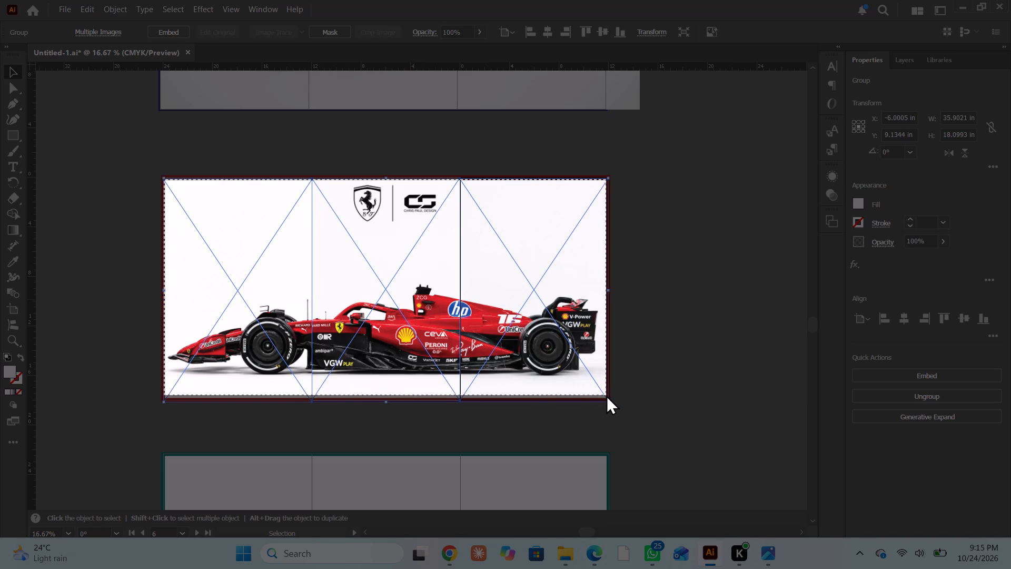
{"action": "left_click_drag", "start_coordinate": [606, 395], "coordinate": [605, 397]}
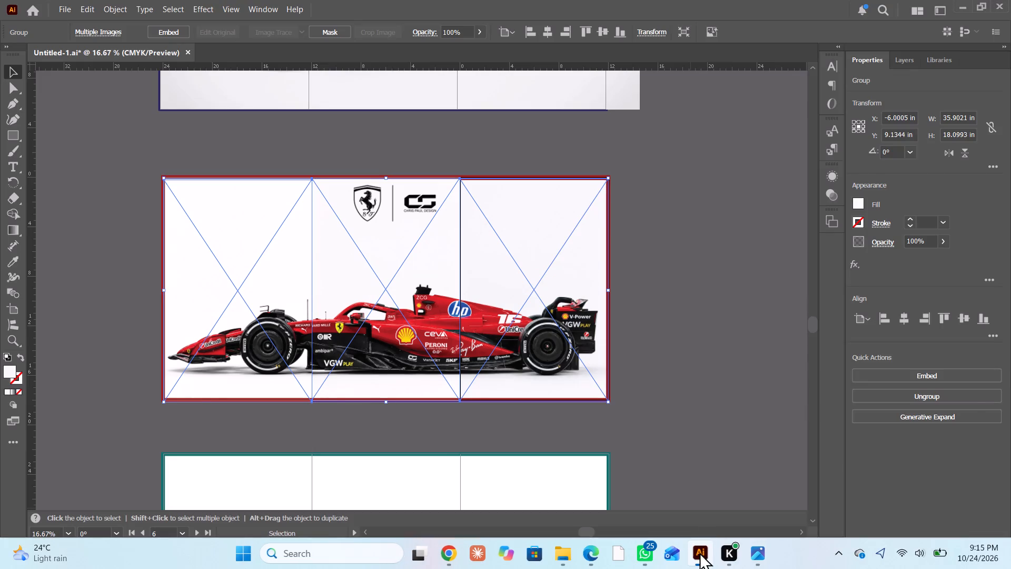
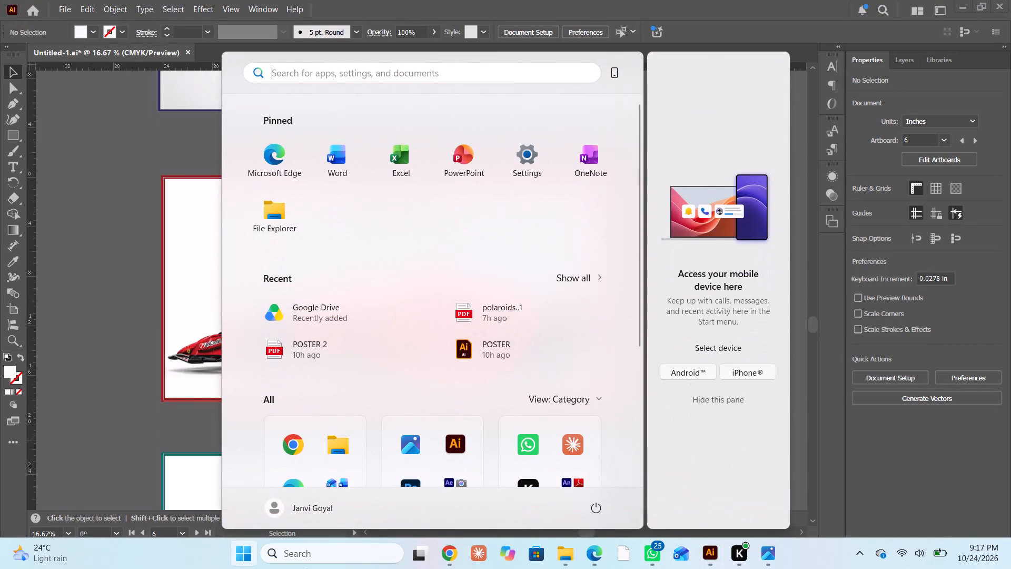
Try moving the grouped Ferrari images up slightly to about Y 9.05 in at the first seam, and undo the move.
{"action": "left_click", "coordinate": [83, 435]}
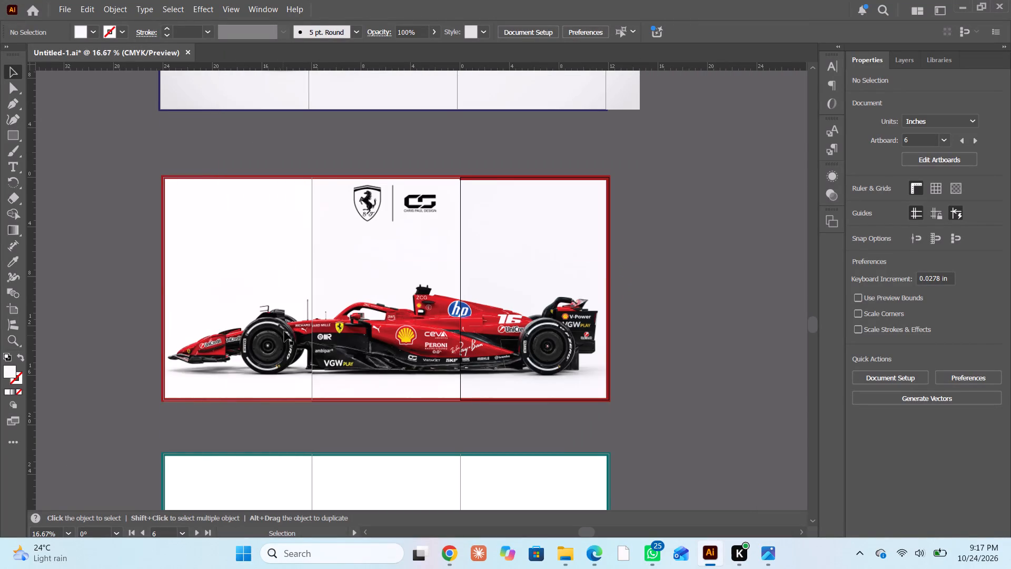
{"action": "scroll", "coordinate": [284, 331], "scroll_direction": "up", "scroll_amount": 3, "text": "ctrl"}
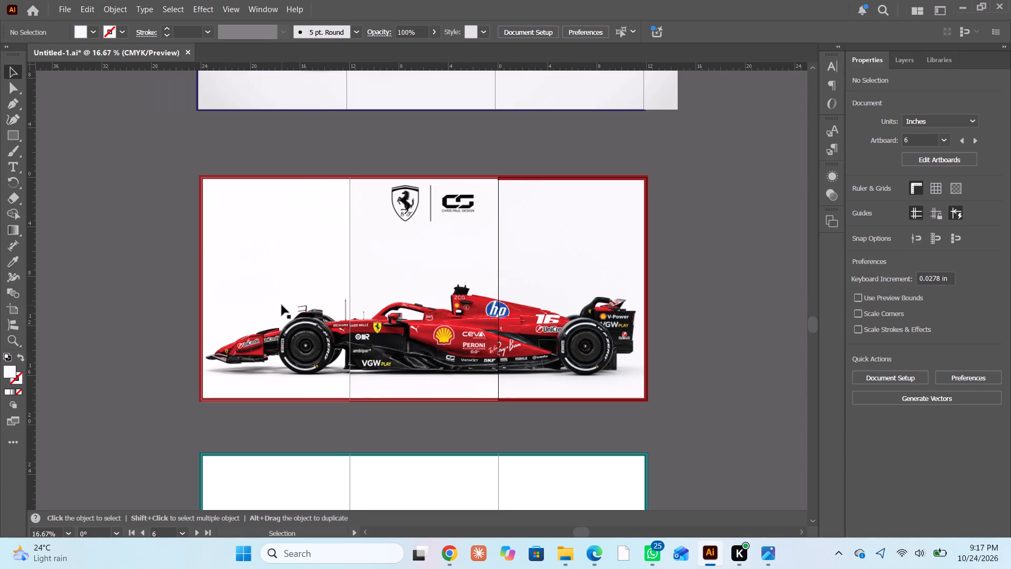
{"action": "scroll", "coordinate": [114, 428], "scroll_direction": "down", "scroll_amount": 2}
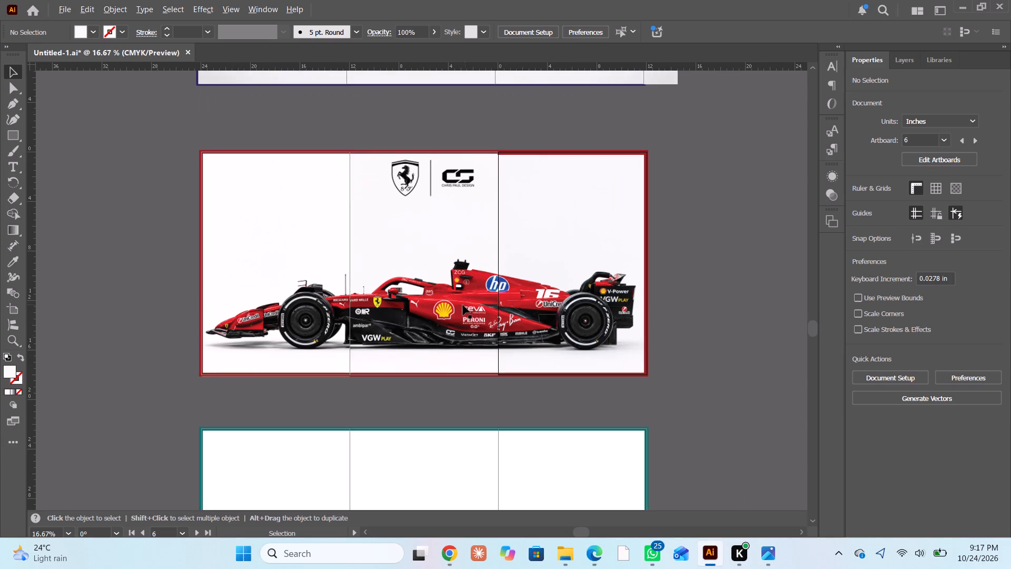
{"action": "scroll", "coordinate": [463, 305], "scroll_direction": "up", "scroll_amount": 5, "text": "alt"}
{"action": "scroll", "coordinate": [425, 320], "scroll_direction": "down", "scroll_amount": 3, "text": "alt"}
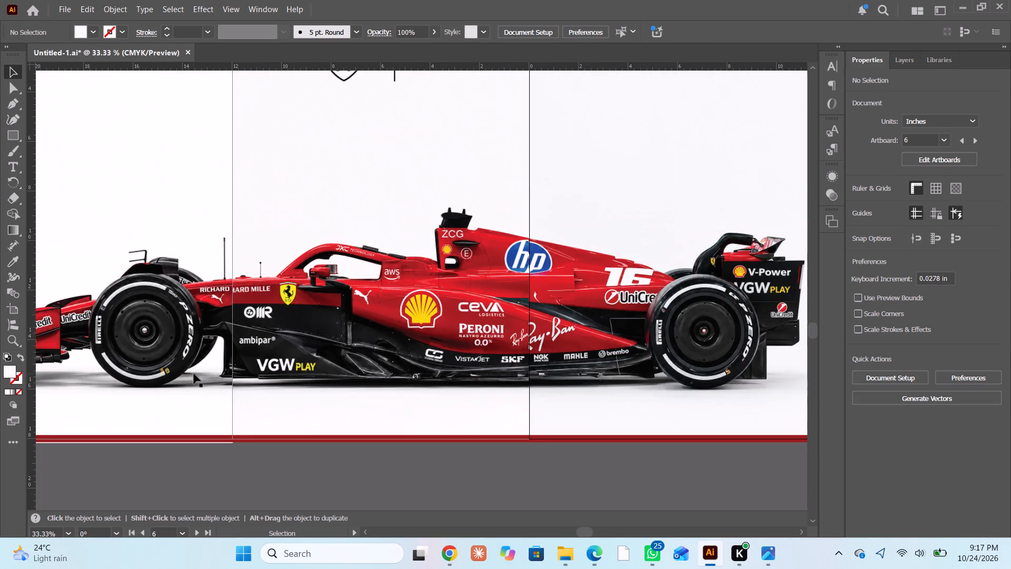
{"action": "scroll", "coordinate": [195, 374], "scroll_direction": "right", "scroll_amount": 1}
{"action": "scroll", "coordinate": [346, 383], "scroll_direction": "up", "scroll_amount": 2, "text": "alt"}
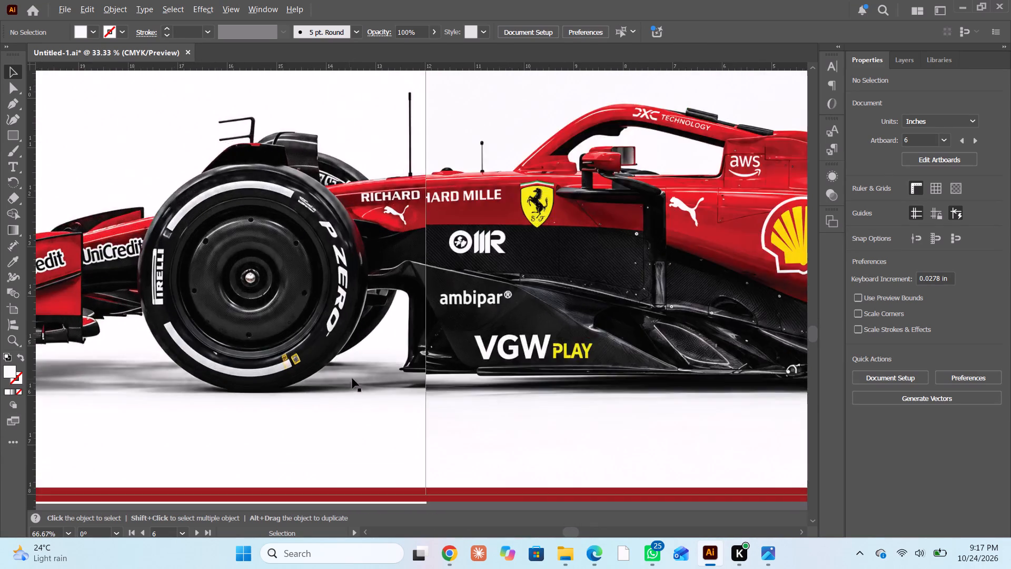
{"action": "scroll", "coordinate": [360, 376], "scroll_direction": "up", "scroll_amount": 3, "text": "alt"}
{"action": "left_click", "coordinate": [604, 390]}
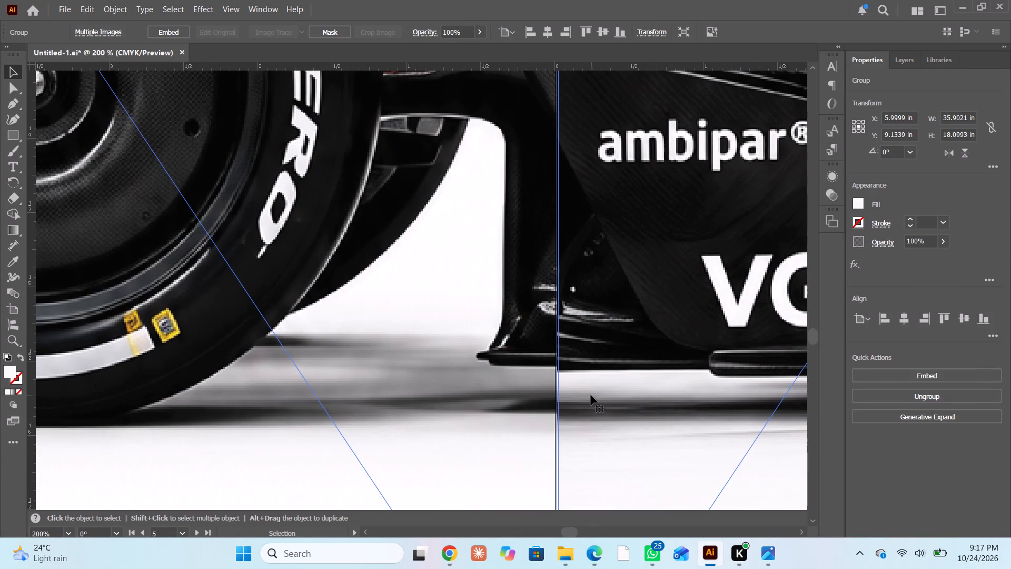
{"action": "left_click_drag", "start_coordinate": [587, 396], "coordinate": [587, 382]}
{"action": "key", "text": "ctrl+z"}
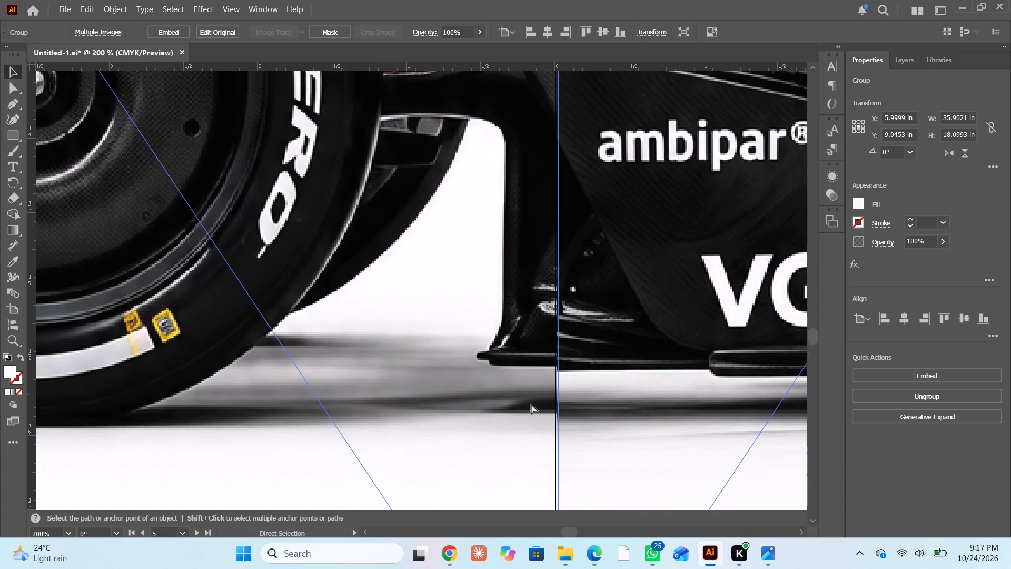
Ungroup the Ferrari section images and deselect them.
{"action": "right_click", "coordinate": [592, 392]}
{"action": "left_click", "coordinate": [638, 176]}
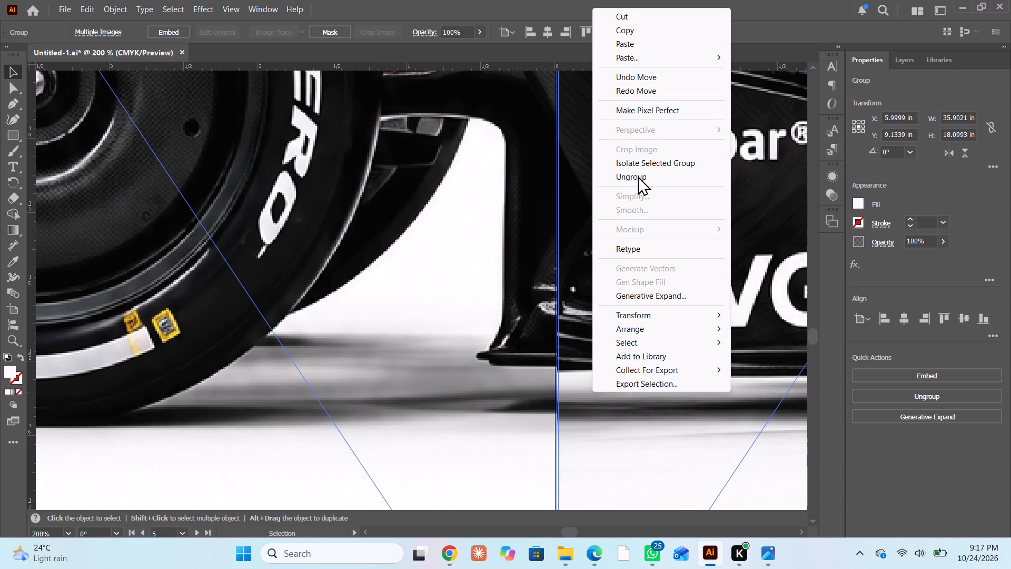
{"action": "scroll", "coordinate": [338, 460], "scroll_direction": "down", "scroll_amount": 9, "text": "alt"}
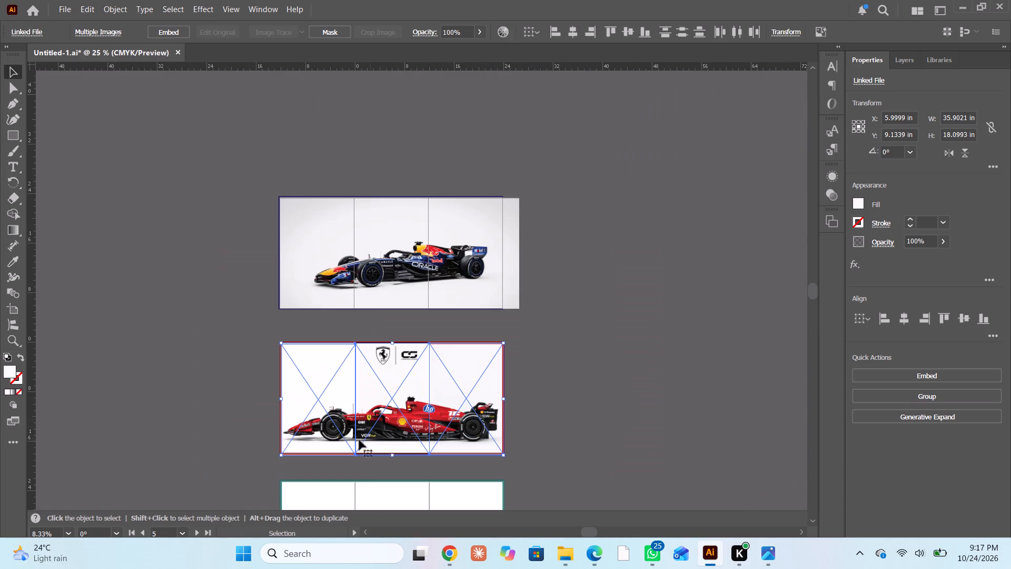
{"action": "left_click", "coordinate": [237, 408]}
Raise the middle Ferrari image's bottom edge to the artboard edge, making it about 17.92 in high, and deselect it.
{"action": "scroll", "coordinate": [361, 446], "scroll_direction": "down", "scroll_amount": 4}
{"action": "scroll", "coordinate": [354, 377], "scroll_direction": "up", "scroll_amount": 2, "text": "alt"}
{"action": "scroll", "coordinate": [354, 376], "scroll_direction": "down", "scroll_amount": 2, "text": "alt"}
{"action": "scroll", "coordinate": [354, 375], "scroll_direction": "up", "scroll_amount": 6, "text": "alt"}
{"action": "scroll", "coordinate": [382, 476], "scroll_direction": "up", "scroll_amount": 2, "text": "alt"}
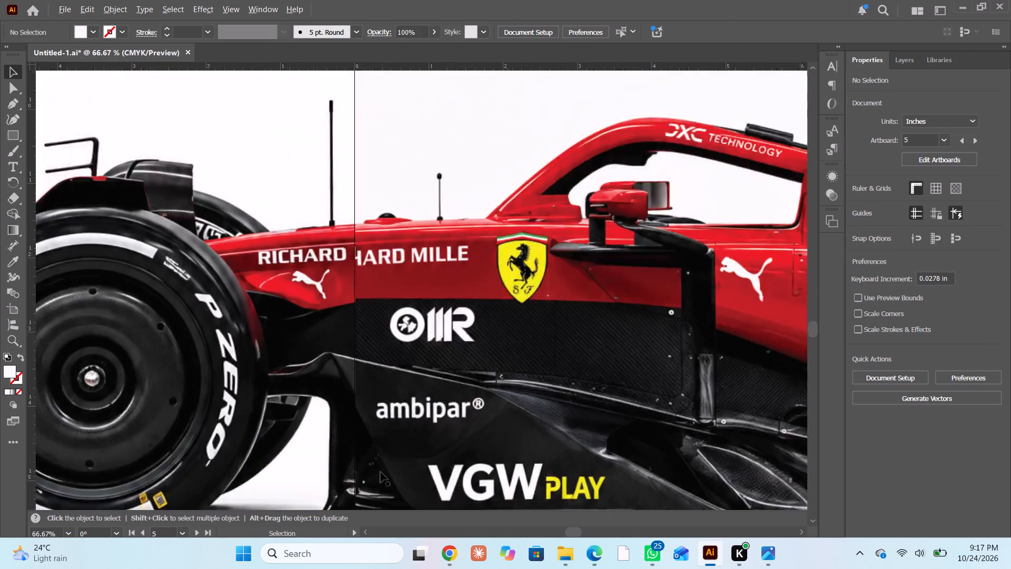
{"action": "scroll", "coordinate": [376, 441], "scroll_direction": "down", "scroll_amount": 1}
{"action": "scroll", "coordinate": [375, 439], "scroll_direction": "up", "scroll_amount": 1}
{"action": "scroll", "coordinate": [375, 439], "scroll_direction": "down", "scroll_amount": 20}
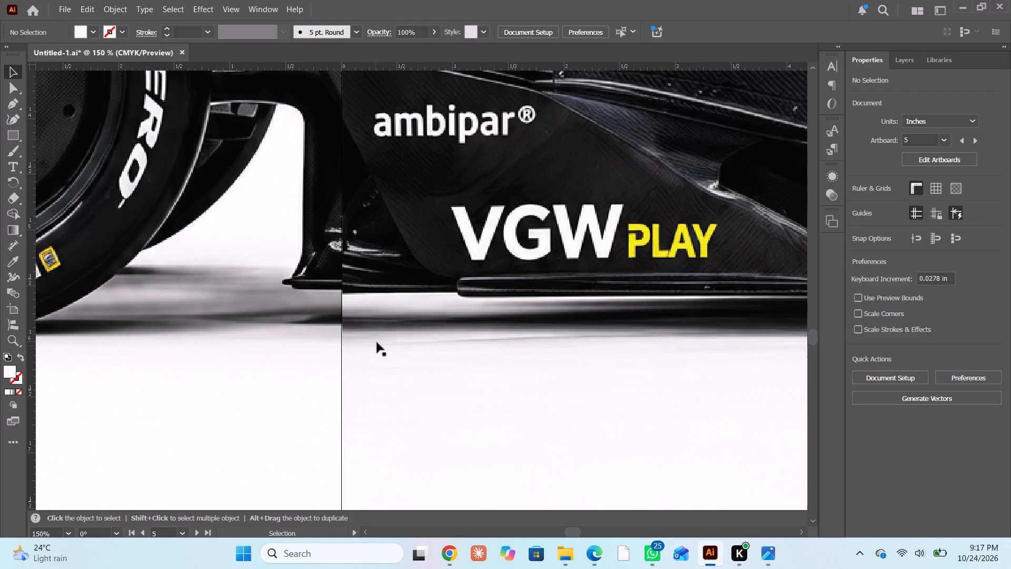
{"action": "left_click", "coordinate": [380, 339]}
{"action": "scroll", "coordinate": [377, 360], "scroll_direction": "down", "scroll_amount": 1}
{"action": "scroll", "coordinate": [378, 347], "scroll_direction": "down", "scroll_amount": 3, "text": "alt"}
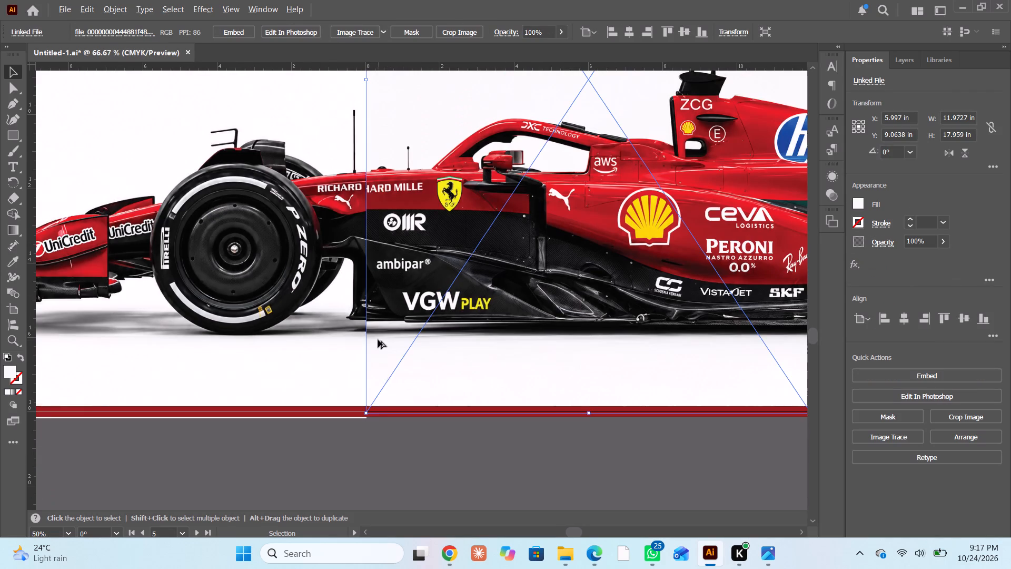
{"action": "scroll", "coordinate": [366, 406], "scroll_direction": "up", "scroll_amount": 2, "text": "alt"}
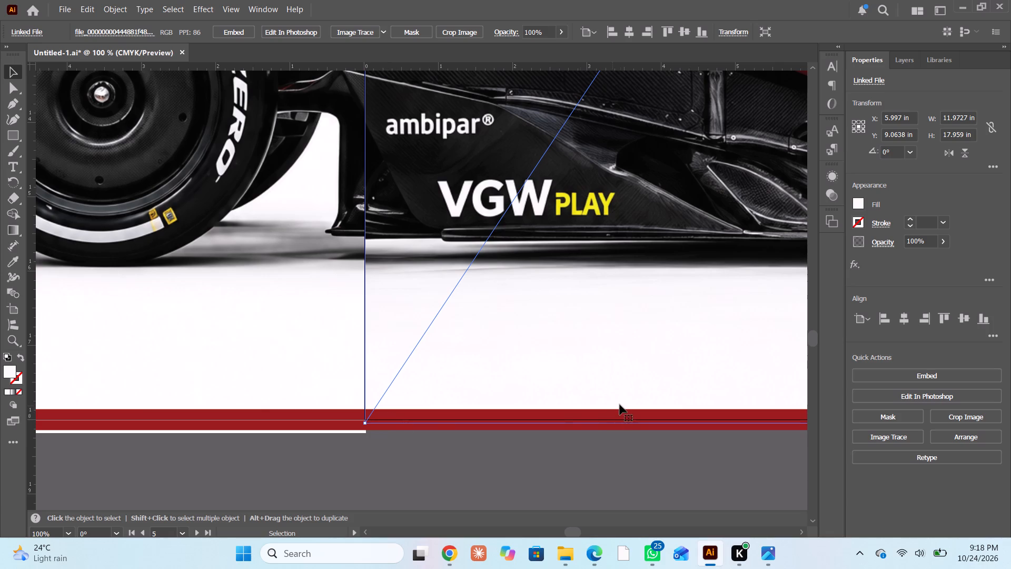
{"action": "left_click", "coordinate": [611, 426]}
{"action": "left_click", "coordinate": [533, 387]}
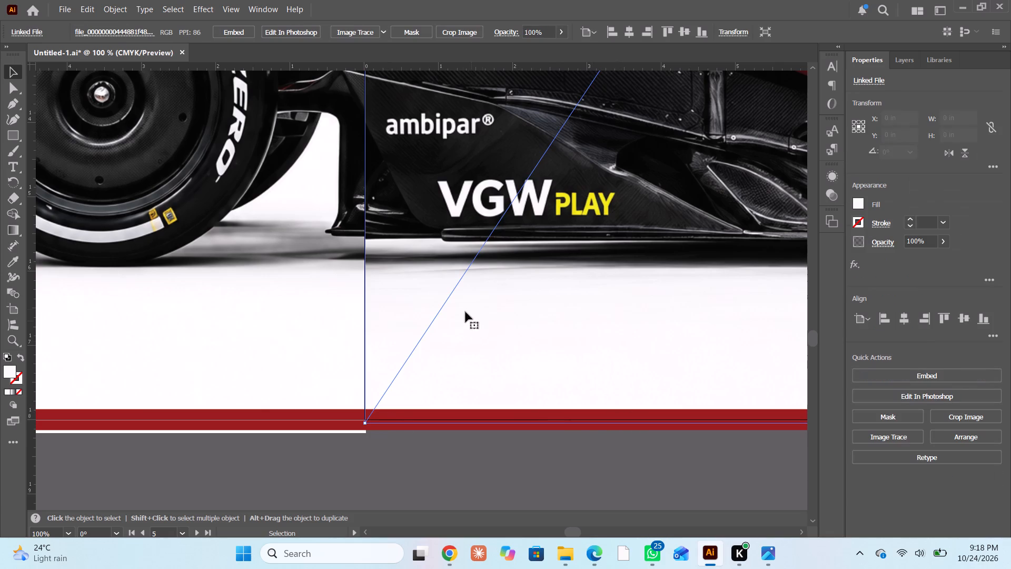
{"action": "scroll", "coordinate": [459, 436], "scroll_direction": "down", "scroll_amount": 1, "text": "alt"}
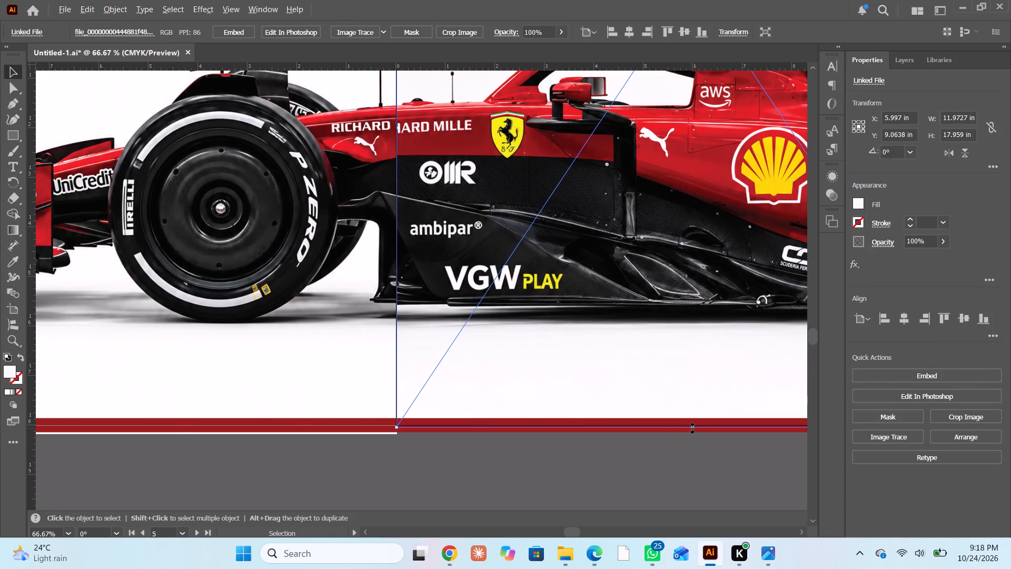
{"action": "scroll", "coordinate": [691, 426], "scroll_direction": "up", "scroll_amount": 2, "text": "alt"}
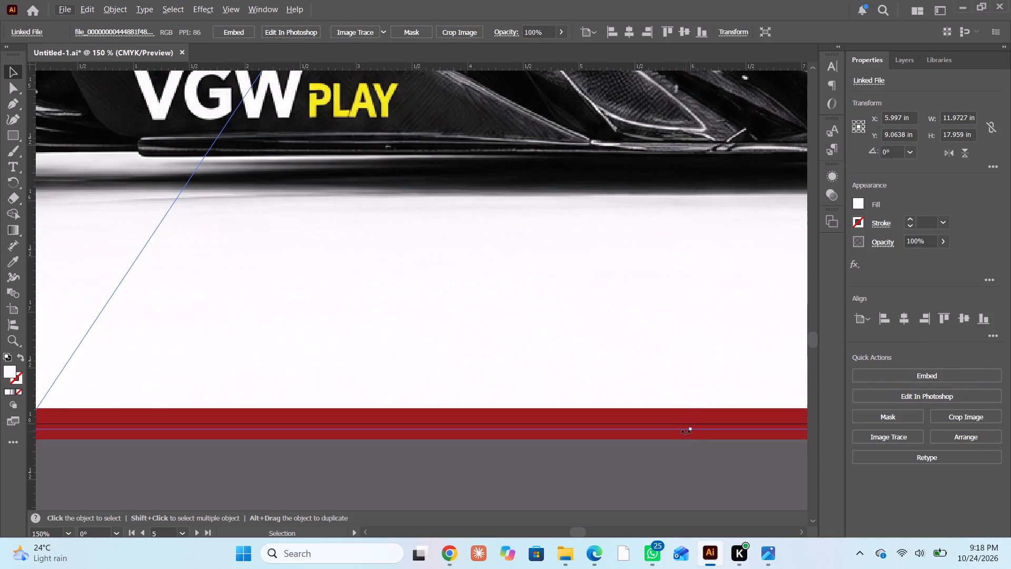
{"action": "left_click_drag", "start_coordinate": [689, 431], "coordinate": [689, 430]}
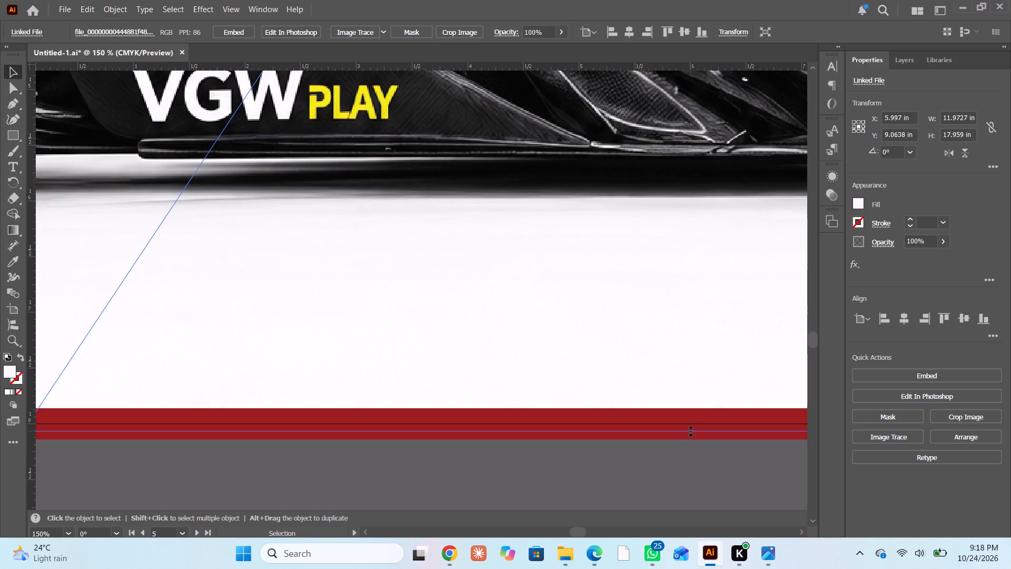
{"action": "left_click_drag", "start_coordinate": [689, 430], "coordinate": [691, 424]}
{"action": "scroll", "coordinate": [683, 418], "scroll_direction": "right", "scroll_amount": 2}
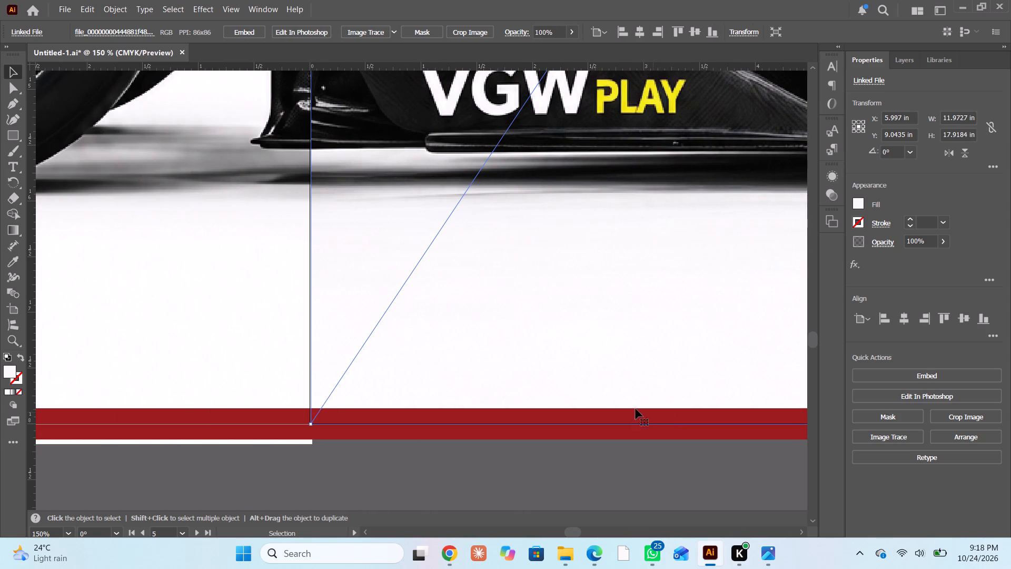
{"action": "left_click", "coordinate": [503, 369]}
{"action": "left_click", "coordinate": [504, 368]}
{"action": "left_click", "coordinate": [369, 486]}
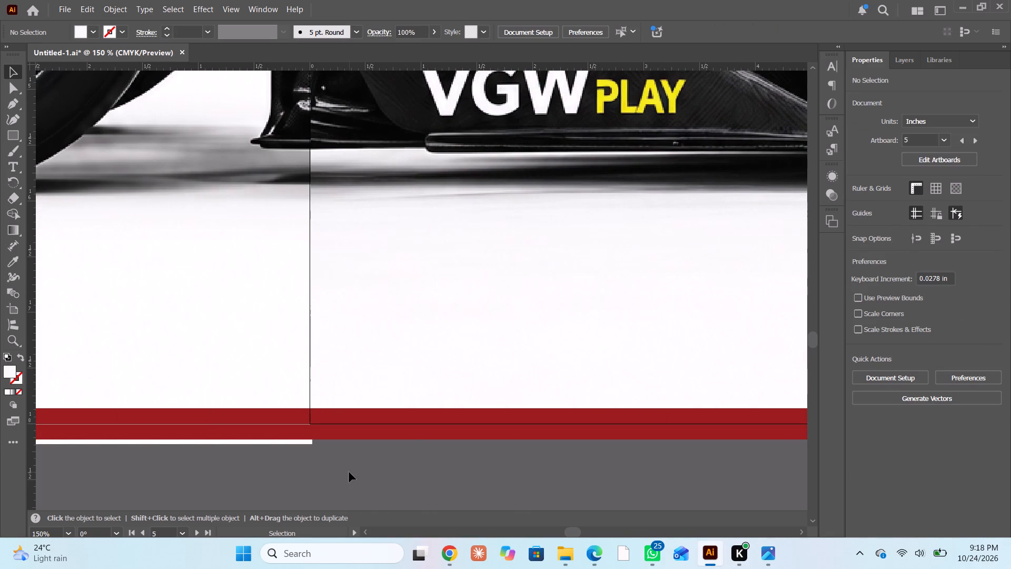
Shift the middle Ferrari image slightly left and down to about X 5.98, Y 9.07 in to match the front section.
{"action": "scroll", "coordinate": [346, 465], "scroll_direction": "down", "scroll_amount": 5, "text": "alt"}
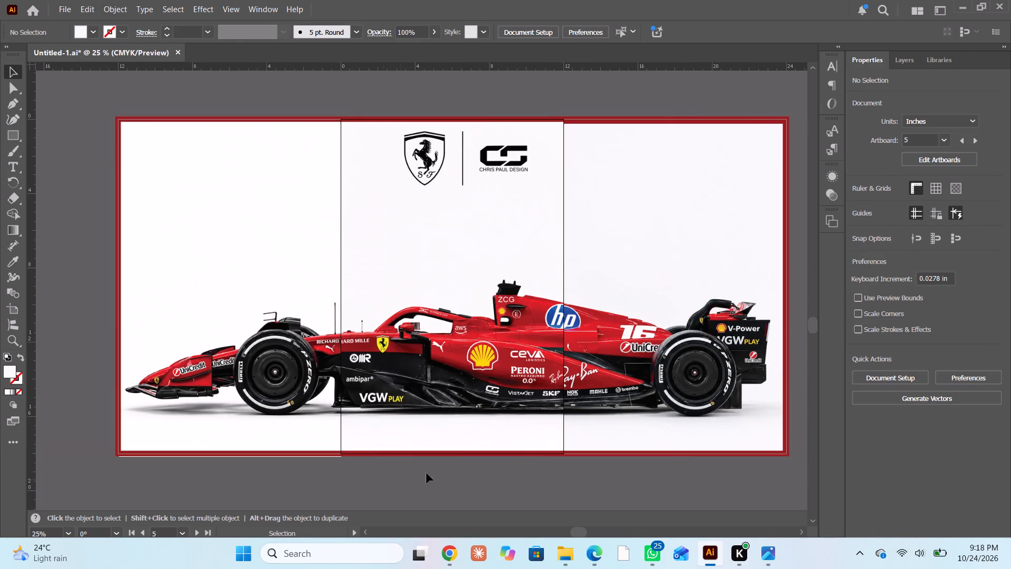
{"action": "scroll", "coordinate": [351, 362], "scroll_direction": "up", "scroll_amount": 6, "text": "alt"}
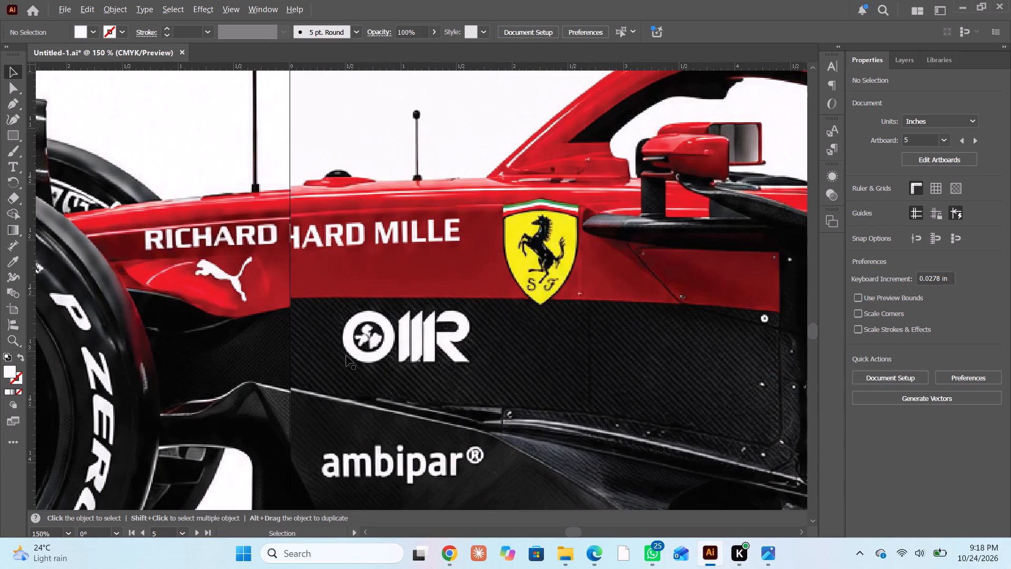
{"action": "left_click", "coordinate": [339, 347]}
{"action": "left_click", "coordinate": [339, 347]}
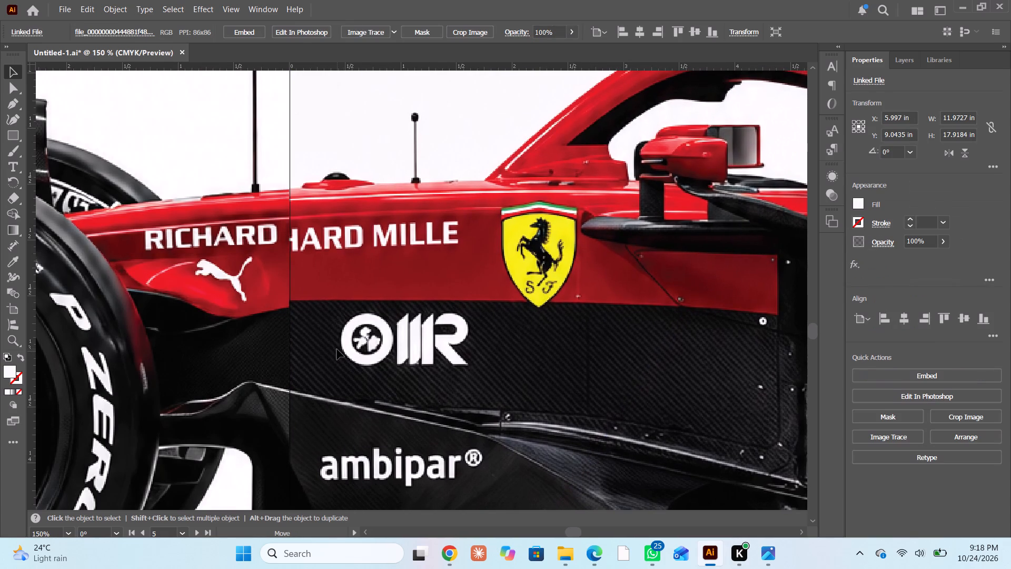
Raise the middle Ferrari image's bottom edge back to the artboard edge, reducing its height to about 17.89 in.
{"action": "scroll", "coordinate": [333, 352], "scroll_direction": "down", "scroll_amount": 5}
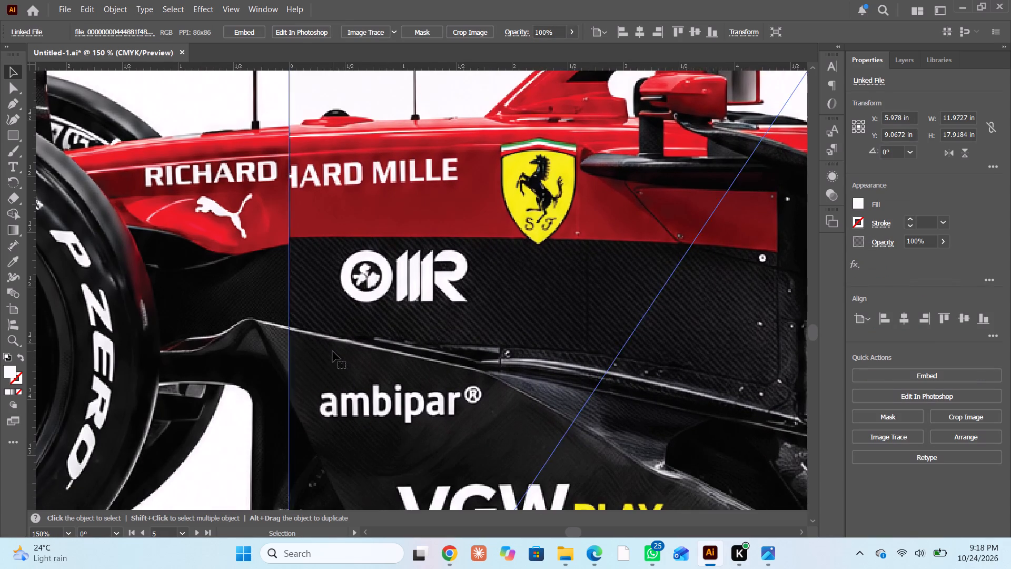
{"action": "scroll", "coordinate": [333, 351], "scroll_direction": "down", "scroll_amount": 20}
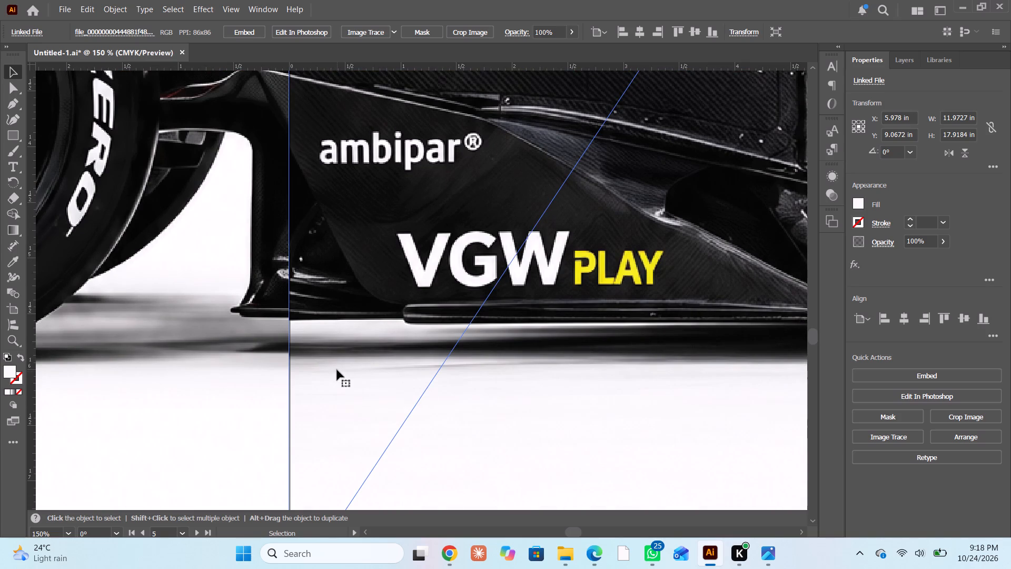
{"action": "scroll", "coordinate": [418, 338], "scroll_direction": "left", "scroll_amount": 4}
{"action": "scroll", "coordinate": [491, 388], "scroll_direction": "down", "scroll_amount": 2}
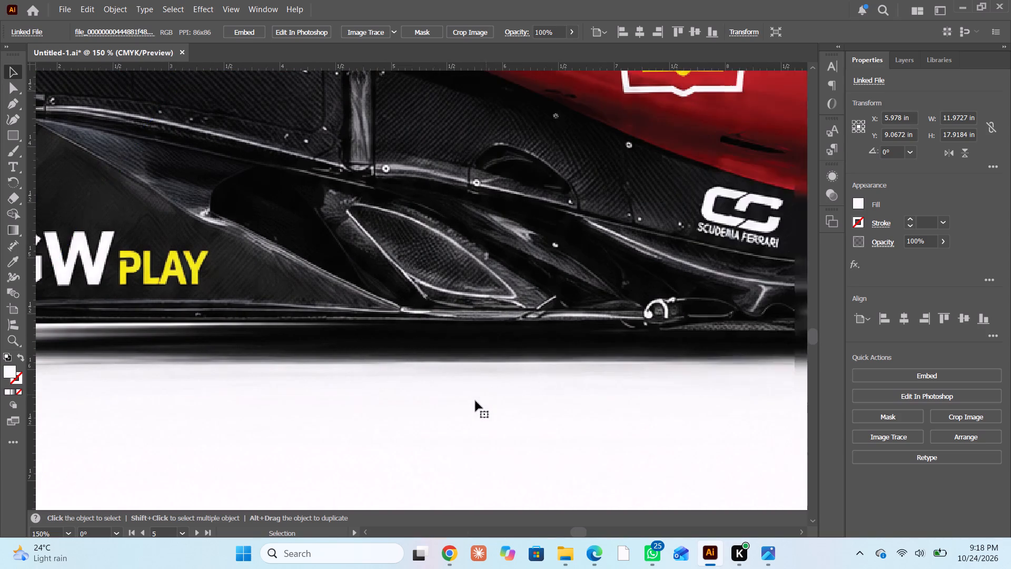
{"action": "scroll", "coordinate": [475, 401], "scroll_direction": "down", "scroll_amount": 8}
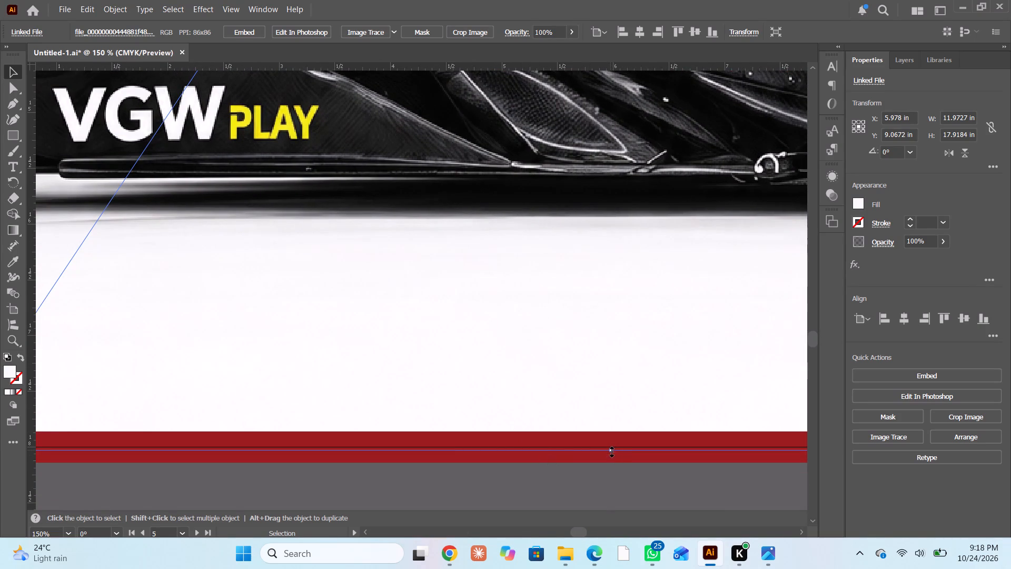
{"action": "left_click", "coordinate": [610, 450]}
{"action": "scroll", "coordinate": [619, 448], "scroll_direction": "right", "scroll_amount": 2}
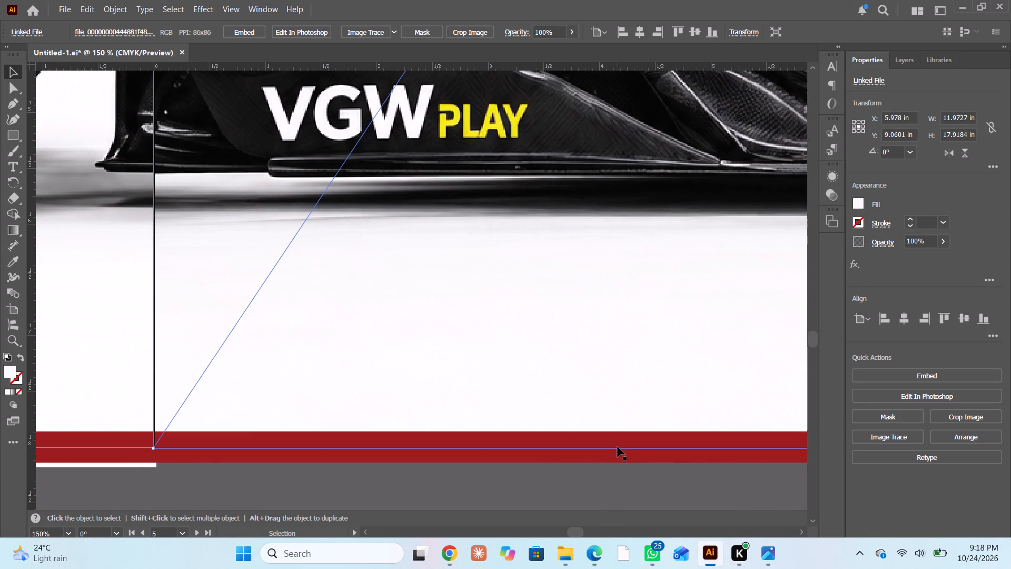
{"action": "scroll", "coordinate": [618, 447], "scroll_direction": "right", "scroll_amount": 2}
{"action": "scroll", "coordinate": [666, 450], "scroll_direction": "left", "scroll_amount": 3}
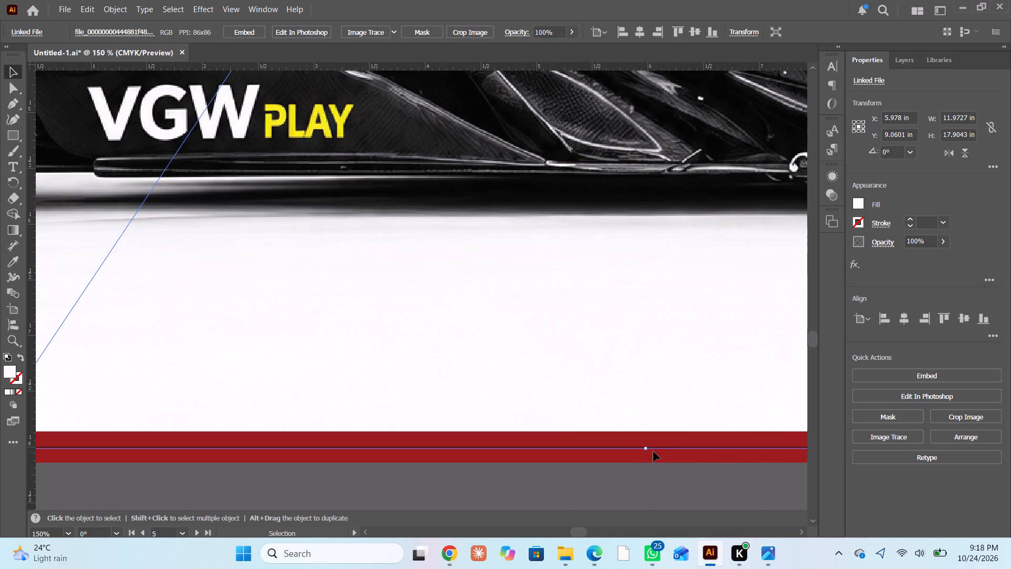
{"action": "left_click", "coordinate": [648, 449]}
Examine how the front and middle images line up along their seam, from the floor shadow to the bodywork lettering.
{"action": "scroll", "coordinate": [612, 445], "scroll_direction": "right", "scroll_amount": 1}
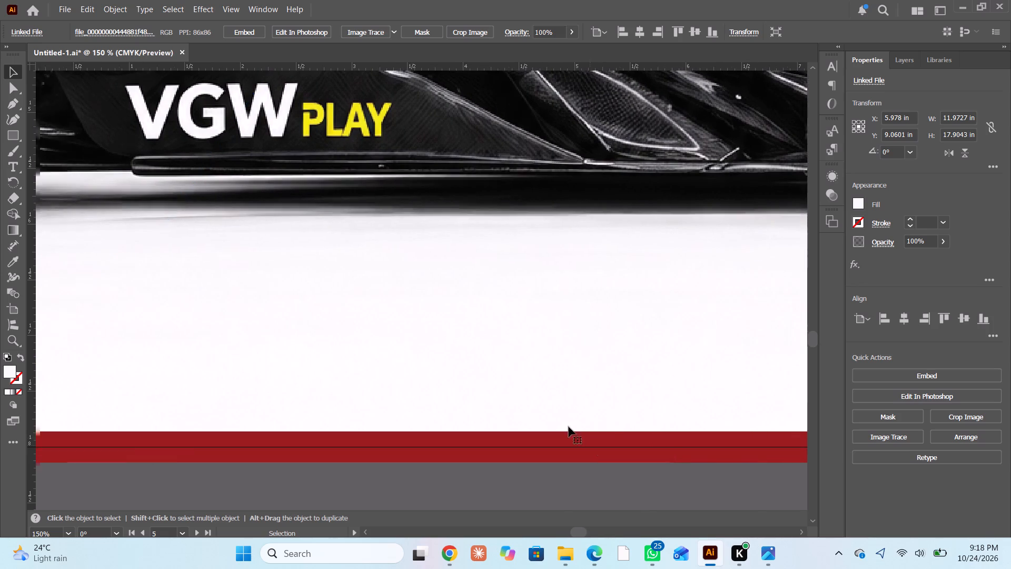
{"action": "scroll", "coordinate": [569, 427], "scroll_direction": "right", "scroll_amount": 1}
{"action": "scroll", "coordinate": [458, 367], "scroll_direction": "up", "scroll_amount": 9}
{"action": "scroll", "coordinate": [439, 338], "scroll_direction": "down", "scroll_amount": 1}
{"action": "scroll", "coordinate": [439, 338], "scroll_direction": "up", "scroll_amount": 9}
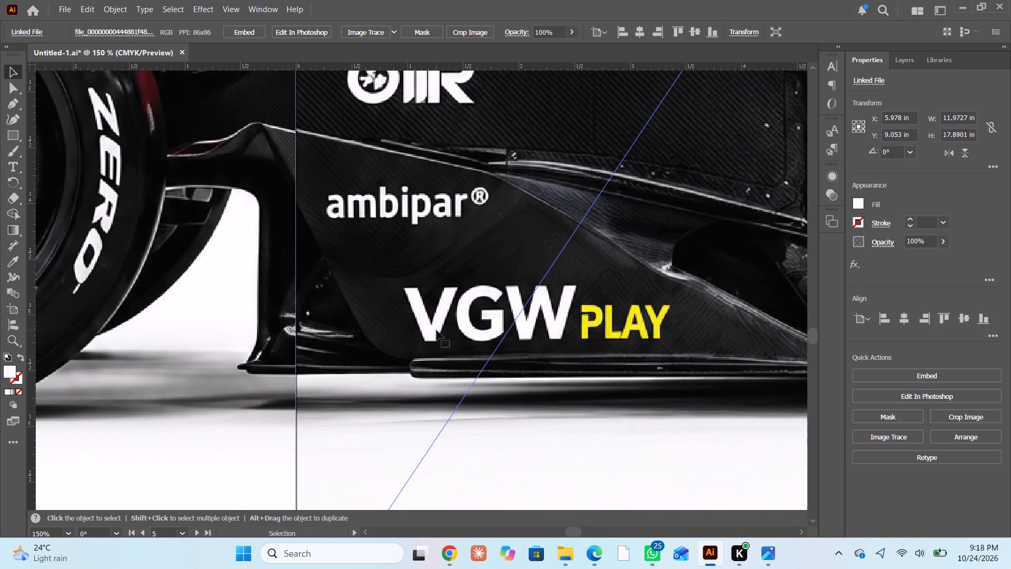
{"action": "scroll", "coordinate": [437, 330], "scroll_direction": "up", "scroll_amount": 15}
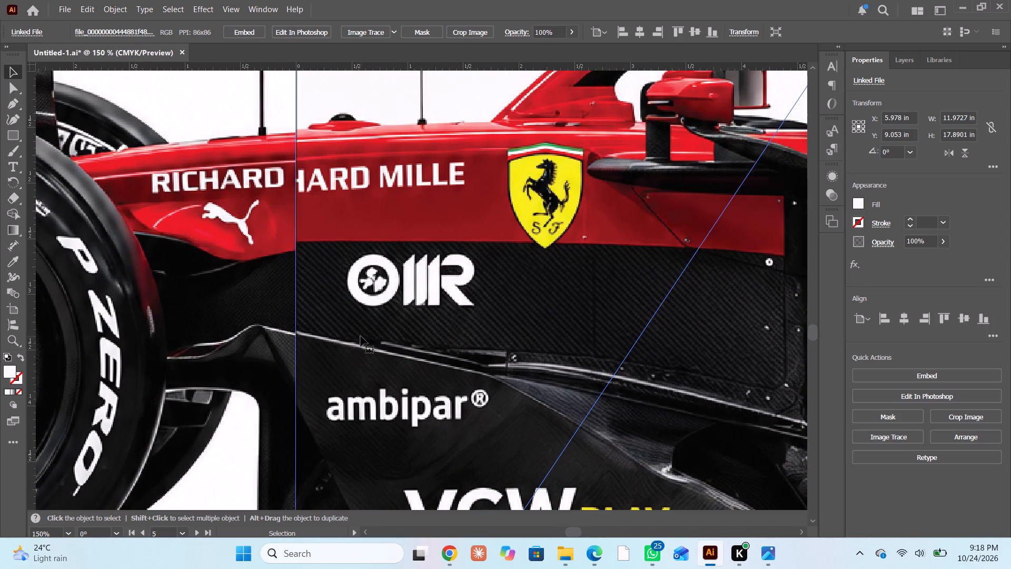
{"action": "scroll", "coordinate": [359, 329], "scroll_direction": "down", "scroll_amount": 3, "text": "alt"}
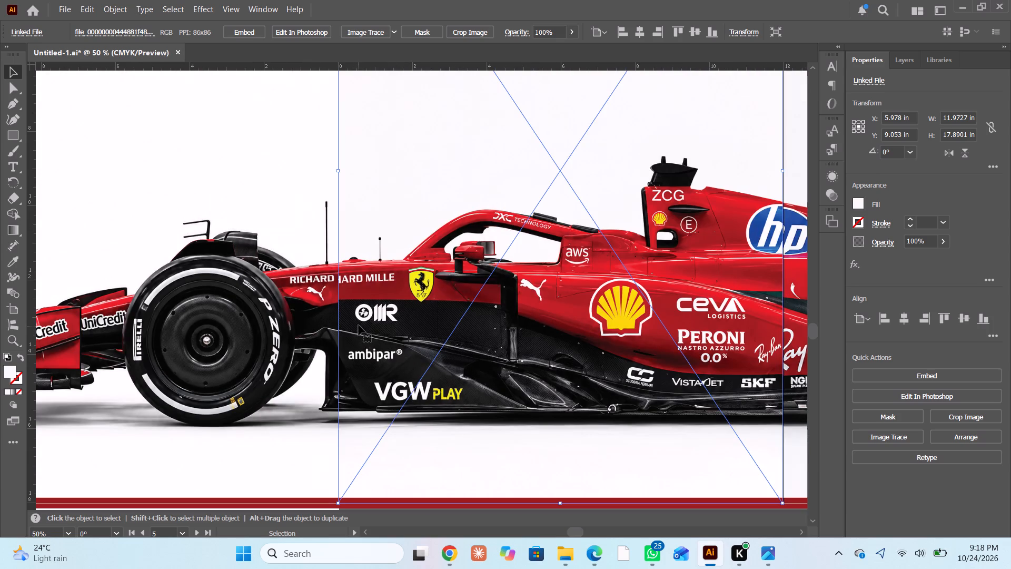
Lower the middle Ferrari image's top edge slightly, making it about 17.87 in high.
{"action": "left_click", "coordinate": [359, 325]}
{"action": "scroll", "coordinate": [441, 291], "scroll_direction": "up", "scroll_amount": 8}
{"action": "scroll", "coordinate": [508, 239], "scroll_direction": "up", "scroll_amount": 10}
{"action": "scroll", "coordinate": [510, 234], "scroll_direction": "down", "scroll_amount": 2}
{"action": "scroll", "coordinate": [510, 234], "scroll_direction": "up", "scroll_amount": 2}
{"action": "scroll", "coordinate": [510, 234], "scroll_direction": "down", "scroll_amount": 1}
{"action": "scroll", "coordinate": [510, 234], "scroll_direction": "up", "scroll_amount": 2}
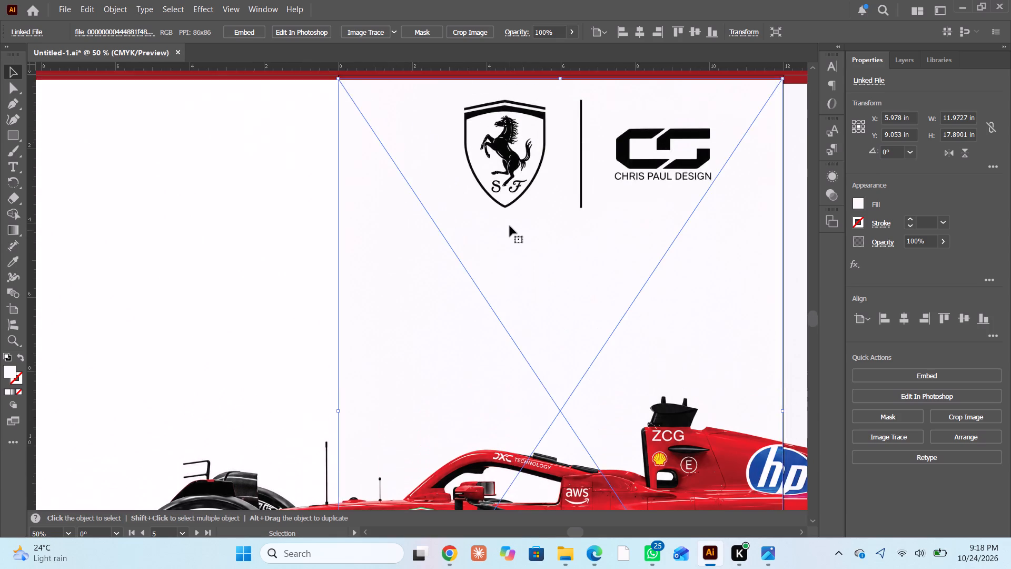
{"action": "scroll", "coordinate": [510, 226], "scroll_direction": "up", "scroll_amount": 4}
{"action": "left_click", "coordinate": [559, 131]}
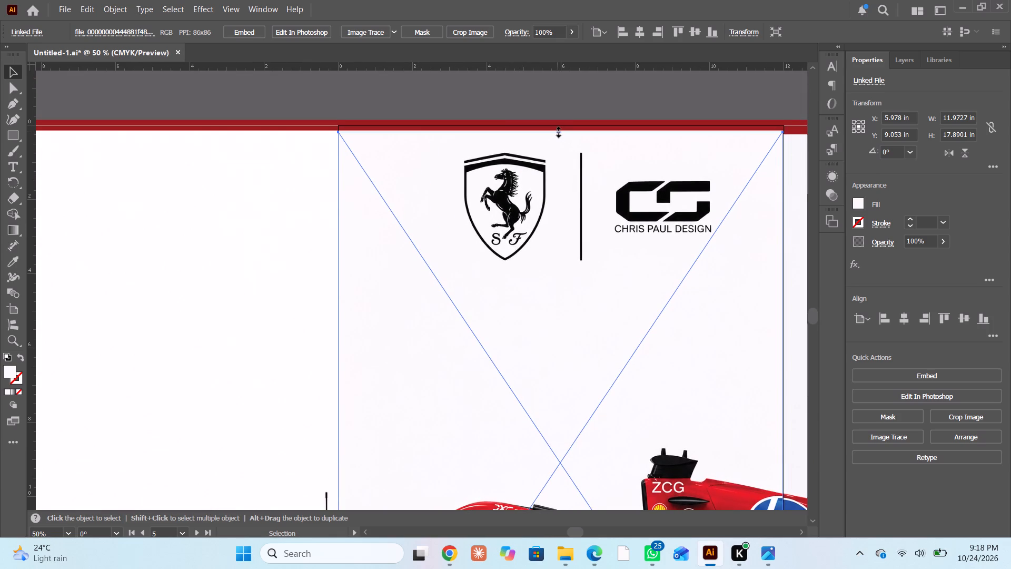
{"action": "scroll", "coordinate": [455, 258], "scroll_direction": "down", "scroll_amount": 12}
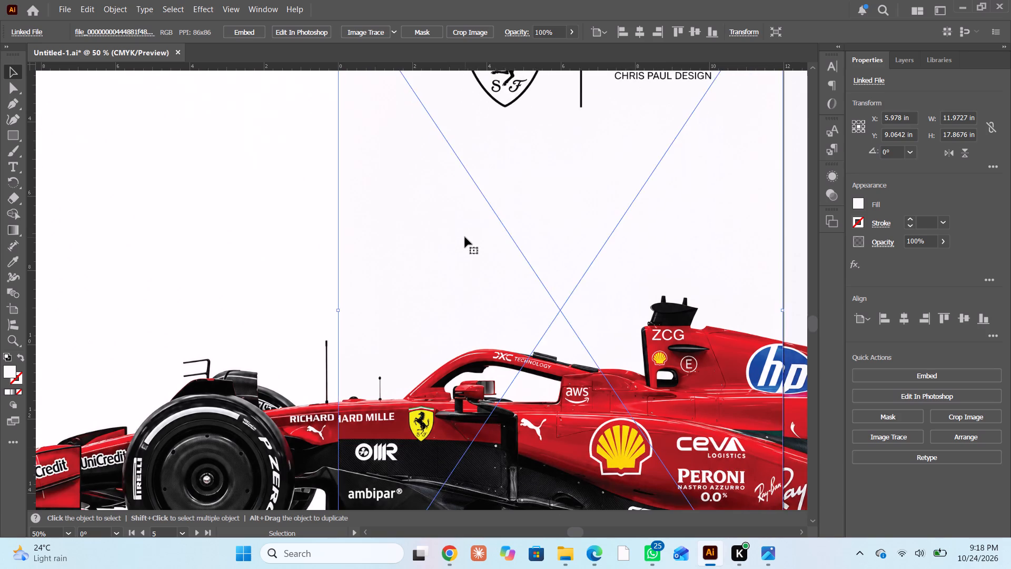
Examine the seam between the front and middle Ferrari images, from the blank background to the floor shadow.
{"action": "scroll", "coordinate": [465, 237], "scroll_direction": "down", "scroll_amount": 2}
{"action": "scroll", "coordinate": [465, 237], "scroll_direction": "up", "scroll_amount": 1}
{"action": "scroll", "coordinate": [465, 237], "scroll_direction": "down", "scroll_amount": 10}
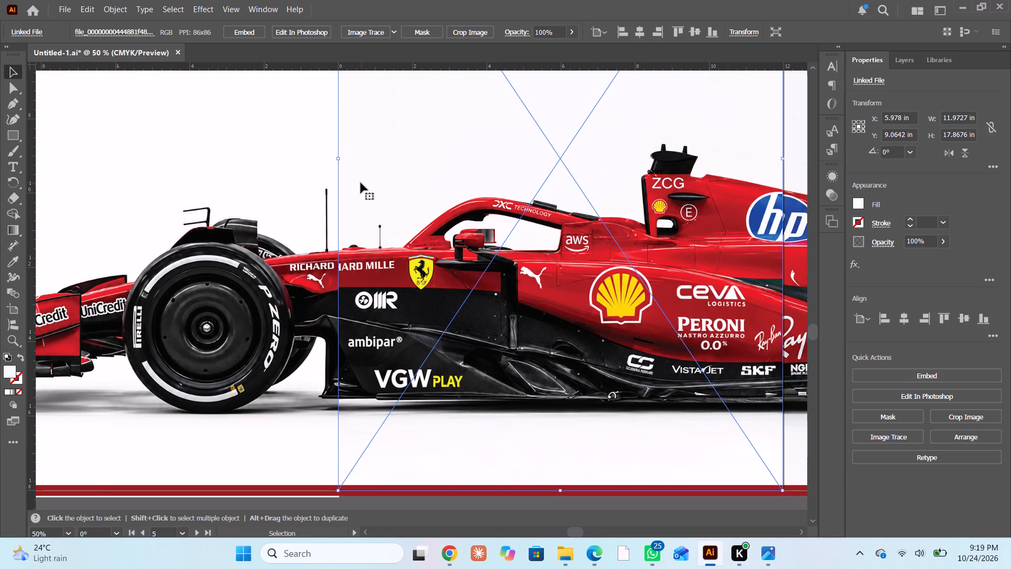
{"action": "left_click", "coordinate": [303, 391]}
{"action": "scroll", "coordinate": [355, 376], "scroll_direction": "down", "scroll_amount": 3, "text": "alt"}
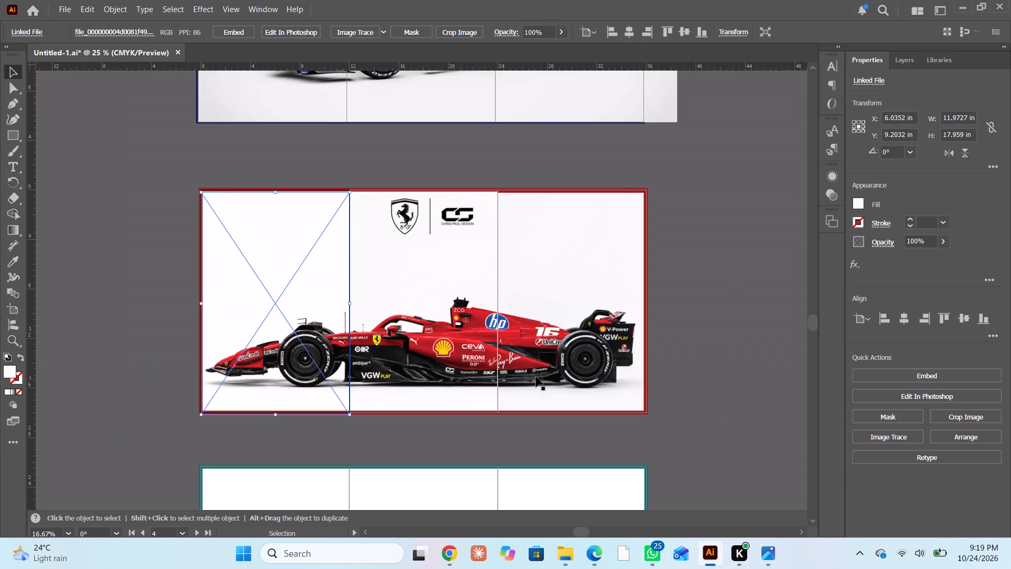
{"action": "scroll", "coordinate": [566, 373], "scroll_direction": "up", "scroll_amount": 3, "text": "alt"}
Shift the rear Ferrari image slightly left and up to about X 5.95, Y 9.08 in to match the middle section.
{"action": "left_click", "coordinate": [399, 410]}
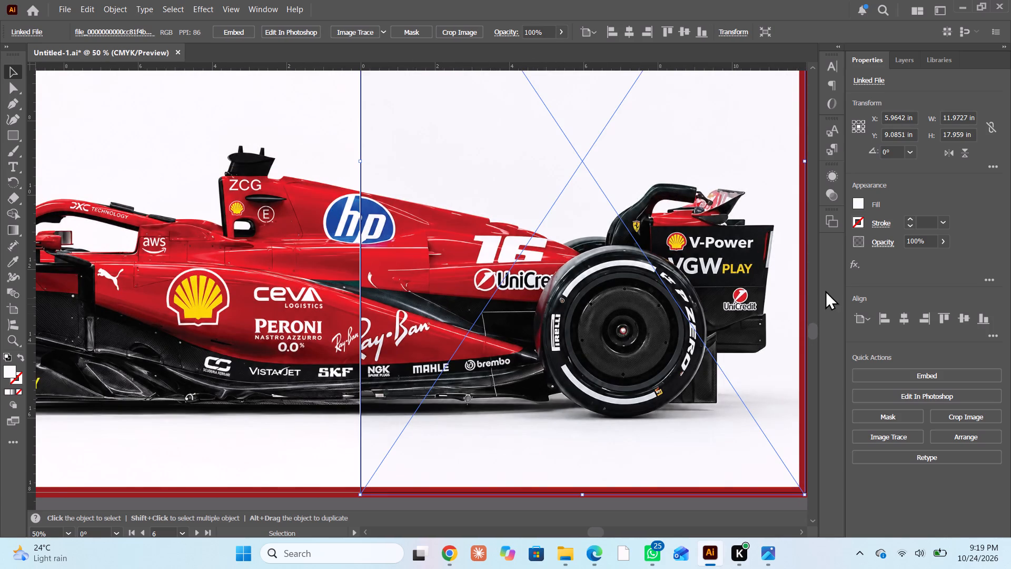
{"action": "left_click", "coordinate": [810, 296]}
{"action": "scroll", "coordinate": [422, 377], "scroll_direction": "down", "scroll_amount": 20}
{"action": "scroll", "coordinate": [422, 377], "scroll_direction": "down", "scroll_amount": 6}
{"action": "scroll", "coordinate": [412, 316], "scroll_direction": "up", "scroll_amount": 2}
{"action": "scroll", "coordinate": [412, 316], "scroll_direction": "down", "scroll_amount": 2}
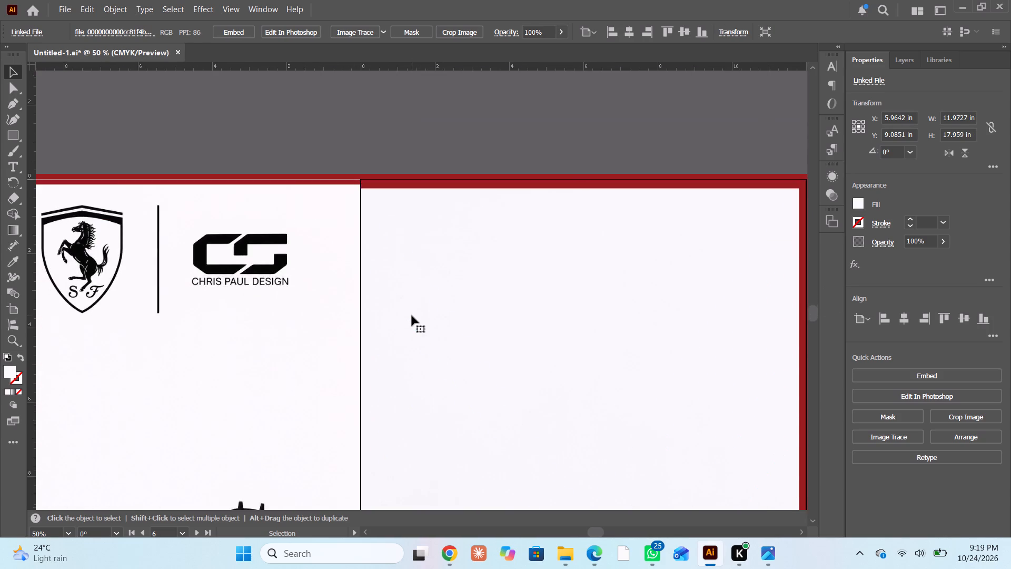
{"action": "scroll", "coordinate": [412, 316], "scroll_direction": "down", "scroll_amount": 4}
{"action": "scroll", "coordinate": [412, 316], "scroll_direction": "up", "scroll_amount": 1}
{"action": "scroll", "coordinate": [412, 316], "scroll_direction": "down", "scroll_amount": 10}
{"action": "scroll", "coordinate": [412, 316], "scroll_direction": "up", "scroll_amount": 1}
{"action": "scroll", "coordinate": [412, 316], "scroll_direction": "down", "scroll_amount": 9}
{"action": "scroll", "coordinate": [399, 315], "scroll_direction": "up", "scroll_amount": 3, "text": "alt"}
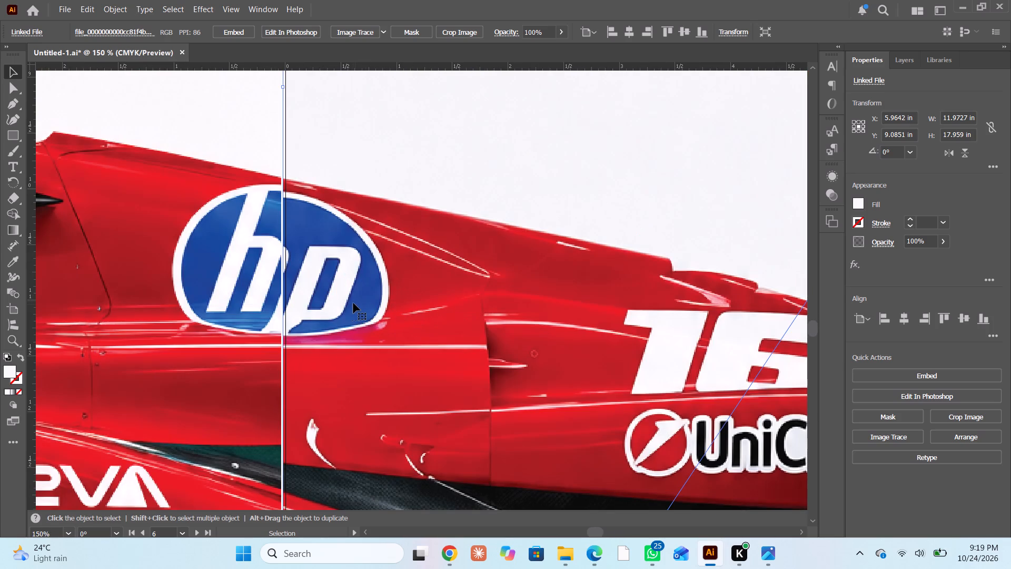
{"action": "left_click", "coordinate": [345, 306]}
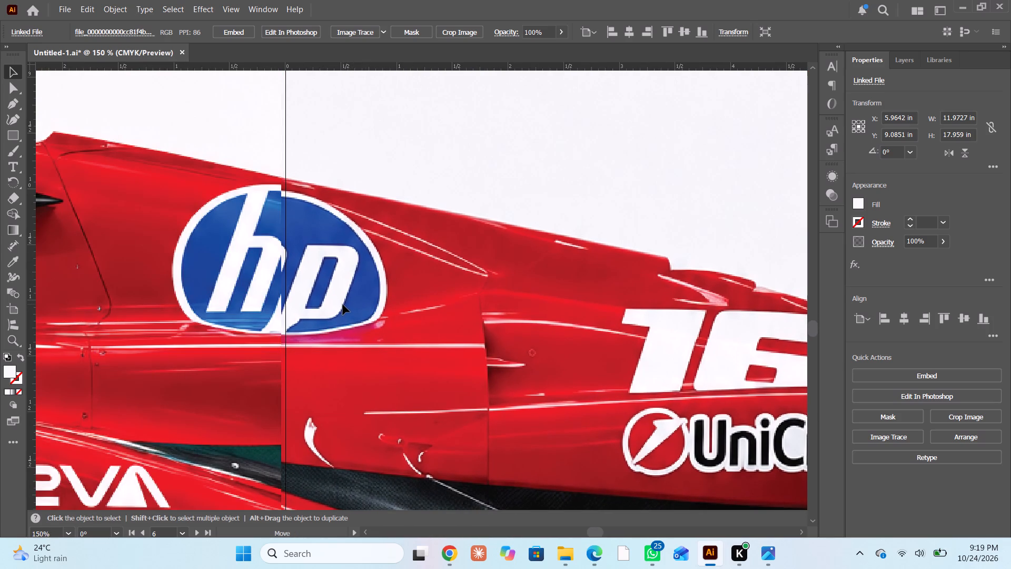
Raise the rear Ferrari image's bottom edge slightly, making it about 17.95 in high, and deselect it.
{"action": "scroll", "coordinate": [344, 349], "scroll_direction": "down", "scroll_amount": 14}
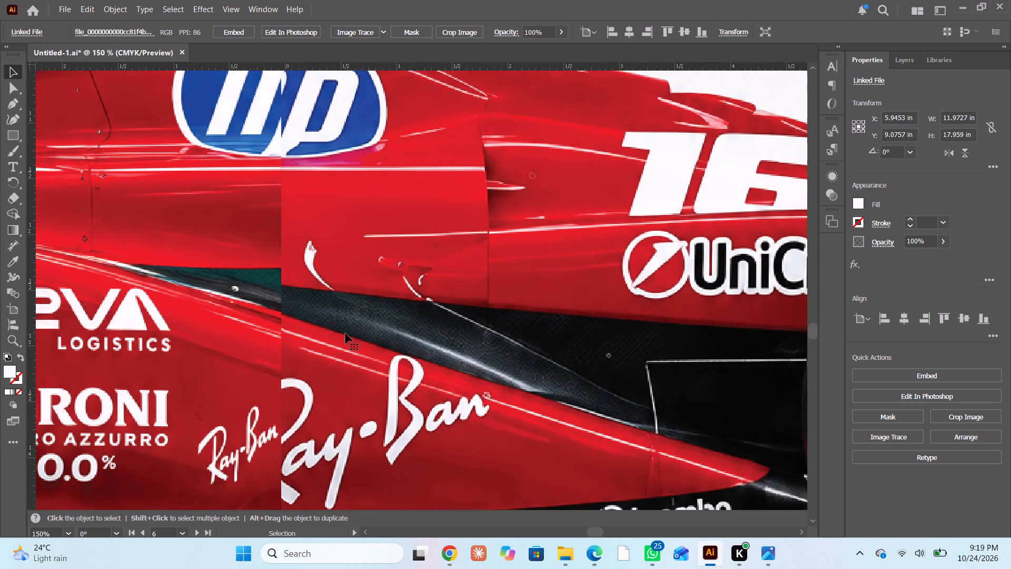
{"action": "scroll", "coordinate": [345, 333], "scroll_direction": "down", "scroll_amount": 18}
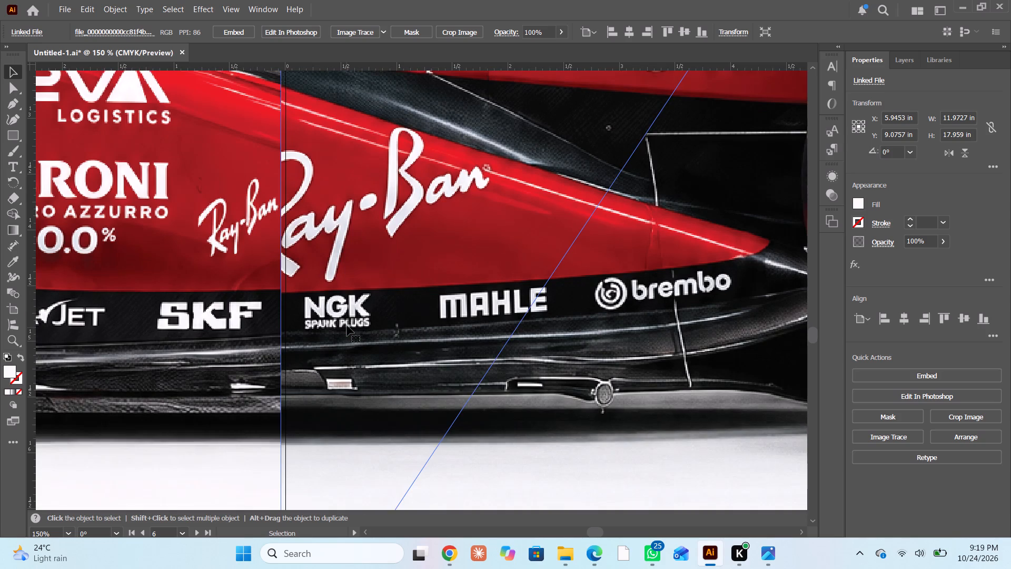
{"action": "scroll", "coordinate": [347, 326], "scroll_direction": "down", "scroll_amount": 6}
{"action": "scroll", "coordinate": [347, 323], "scroll_direction": "down", "scroll_amount": 1, "text": "alt"}
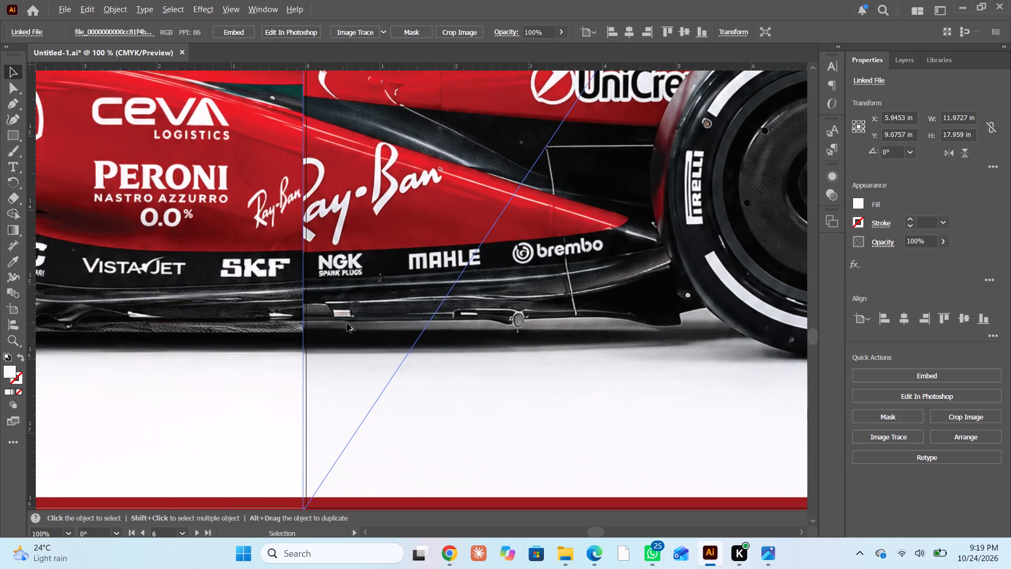
{"action": "scroll", "coordinate": [347, 323], "scroll_direction": "down", "scroll_amount": 2, "text": "alt"}
{"action": "left_click", "coordinate": [547, 418]}
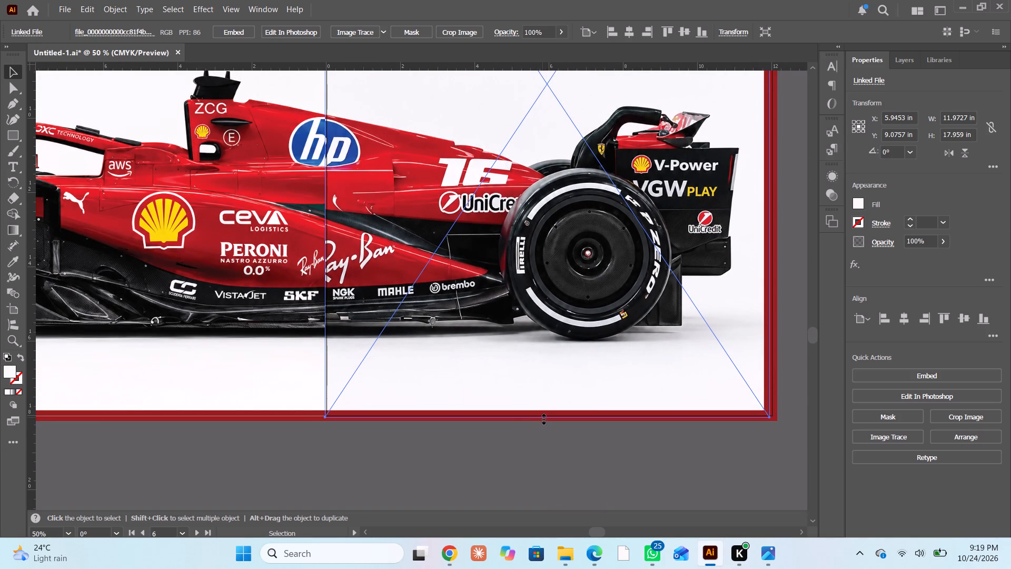
{"action": "scroll", "coordinate": [378, 364], "scroll_direction": "up", "scroll_amount": 4, "text": "alt"}
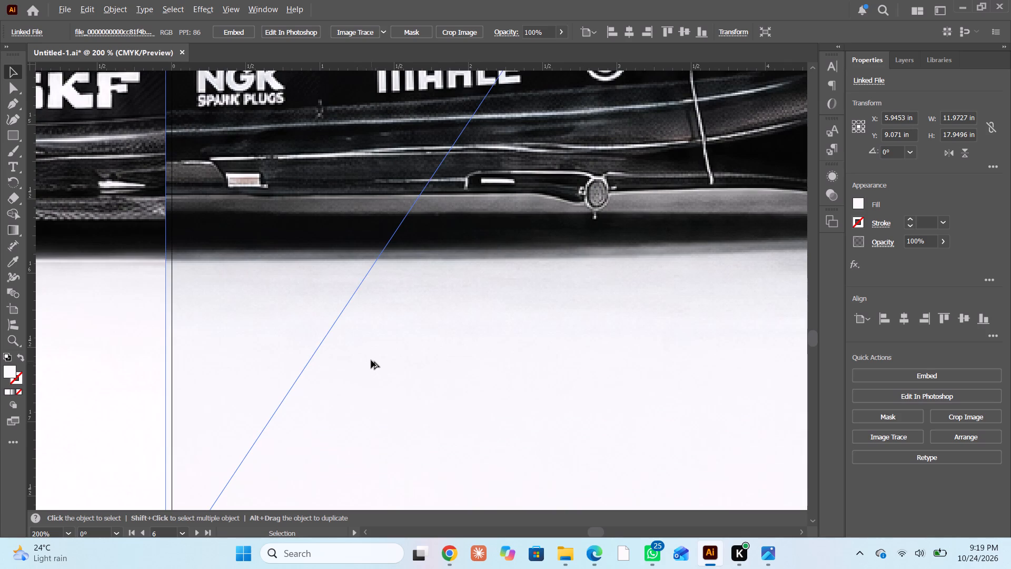
{"action": "scroll", "coordinate": [371, 360], "scroll_direction": "down", "scroll_amount": 3, "text": "alt"}
{"action": "scroll", "coordinate": [371, 357], "scroll_direction": "up", "scroll_amount": 3, "text": "alt"}
{"action": "scroll", "coordinate": [371, 357], "scroll_direction": "down", "scroll_amount": 7, "text": "alt"}
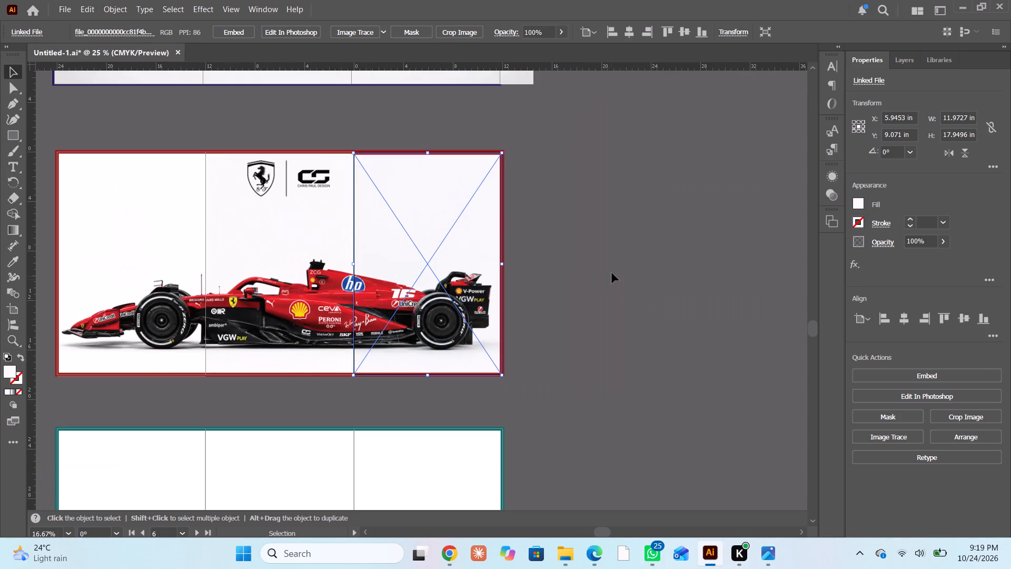
{"action": "left_click", "coordinate": [617, 269]}
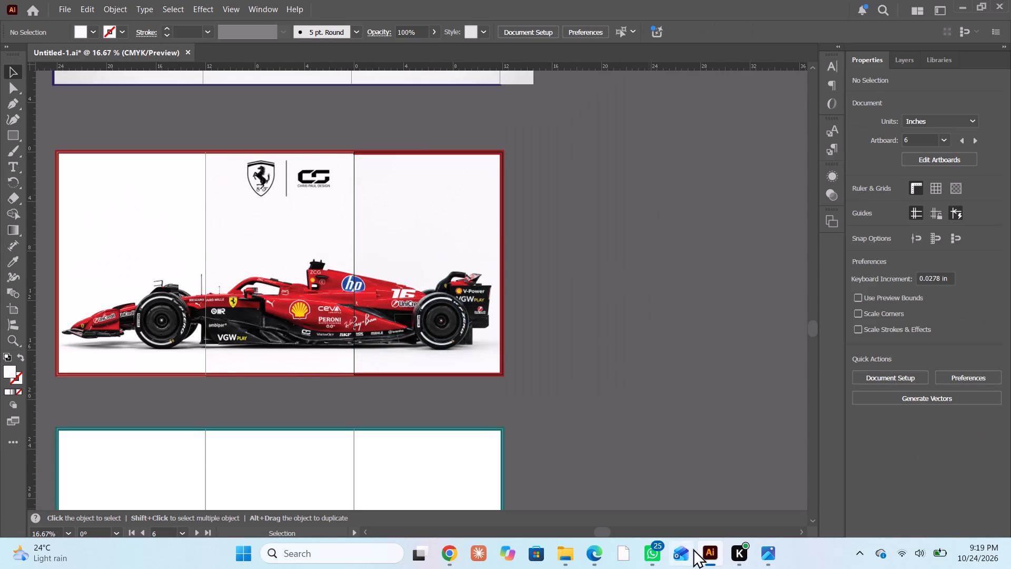
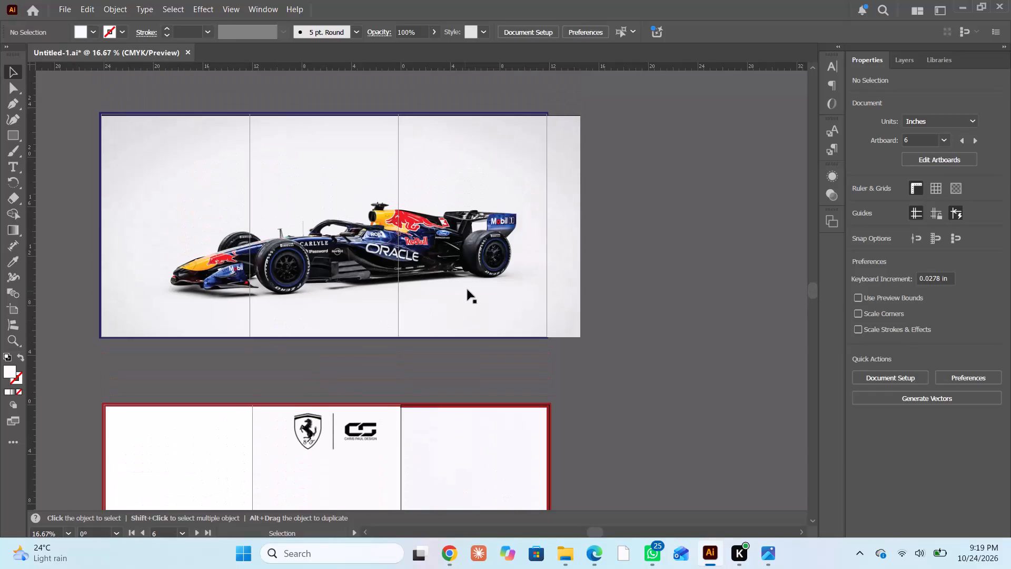
Delete the angled Red Bull car image that covers the side-view Red Bull poster.
{"action": "left_click", "coordinate": [468, 289]}
{"action": "key", "text": "Delete"}
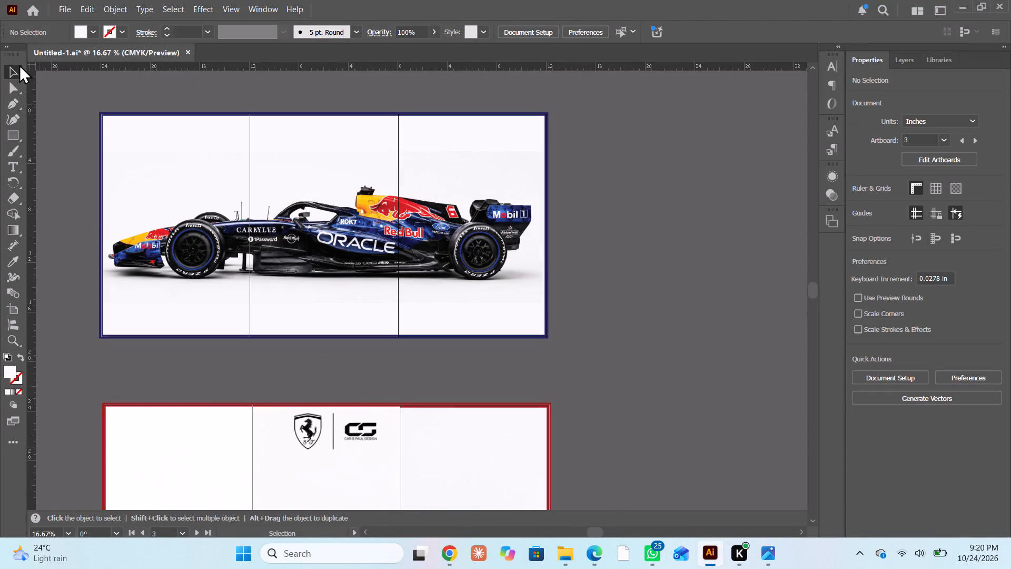
Place the linked front, middle and rear Red Bull section images from the ppp folder onto the Red Bull poster.
{"action": "scroll", "coordinate": [0, 0], "scroll_direction": "right", "scroll_amount": 1}
{"action": "left_click", "coordinate": [61, 12]}
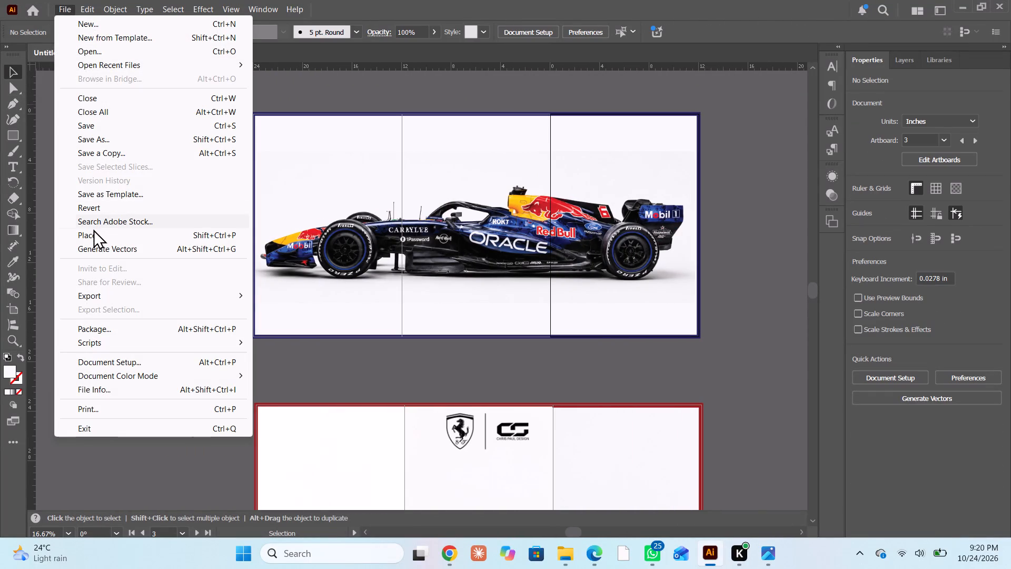
{"action": "left_click", "coordinate": [98, 233]}
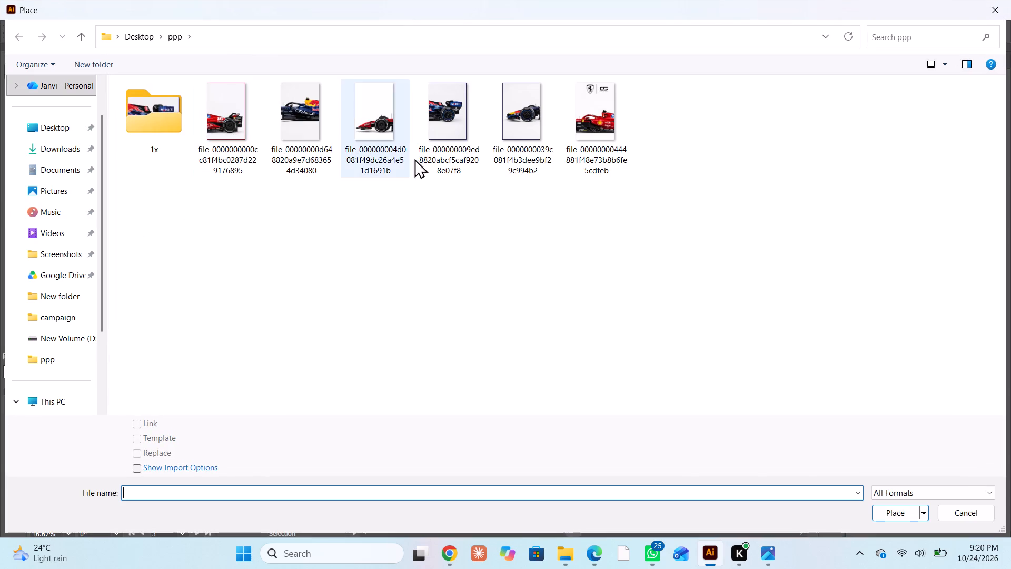
{"action": "left_click", "coordinate": [291, 124]}
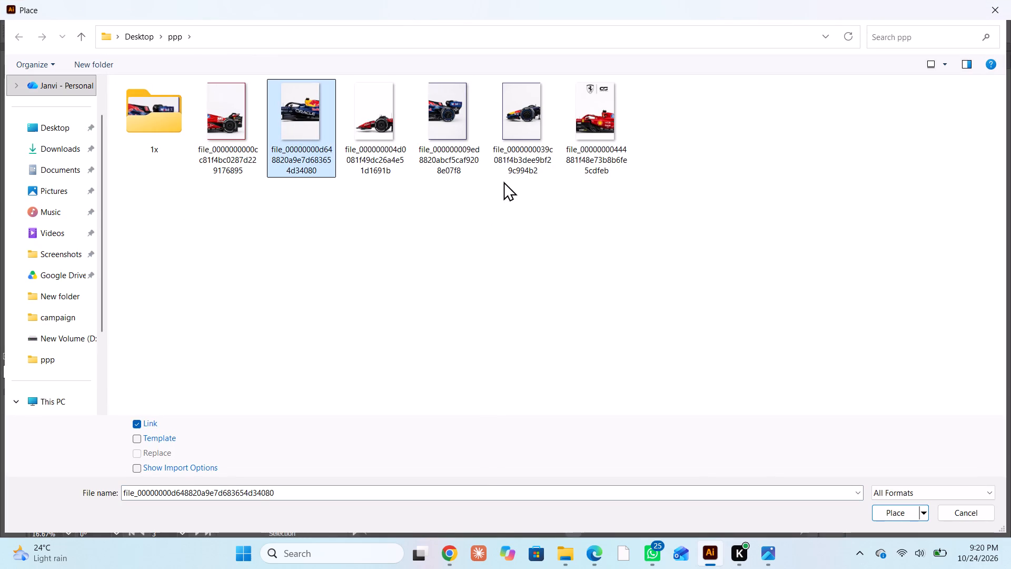
{"action": "left_click", "coordinate": [524, 129], "text": "shift"}
{"action": "left_click", "coordinate": [889, 513]}
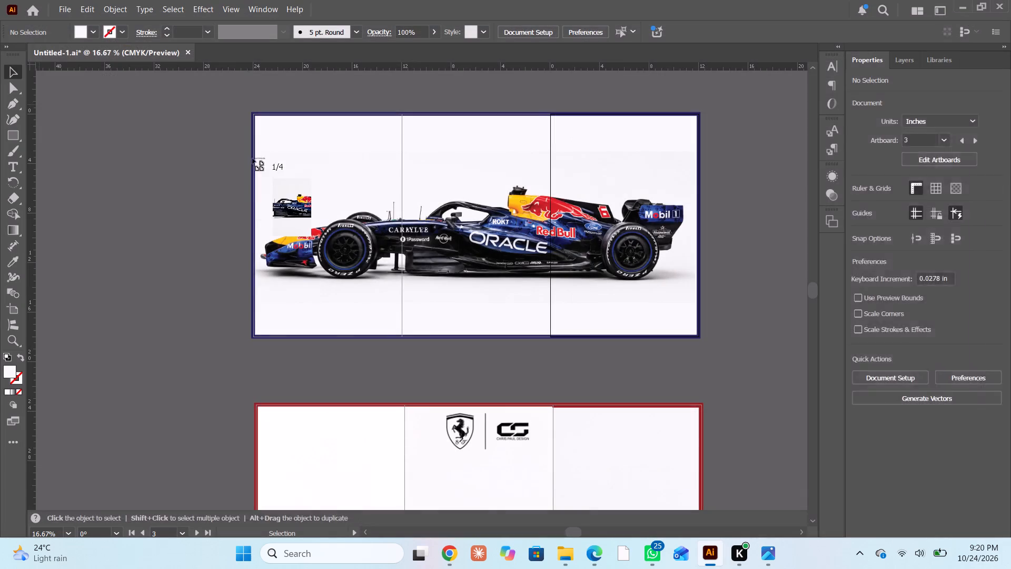
{"action": "left_click", "coordinate": [249, 130]}
{"action": "left_click", "coordinate": [413, 153]}
{"action": "left_click", "coordinate": [604, 158]}
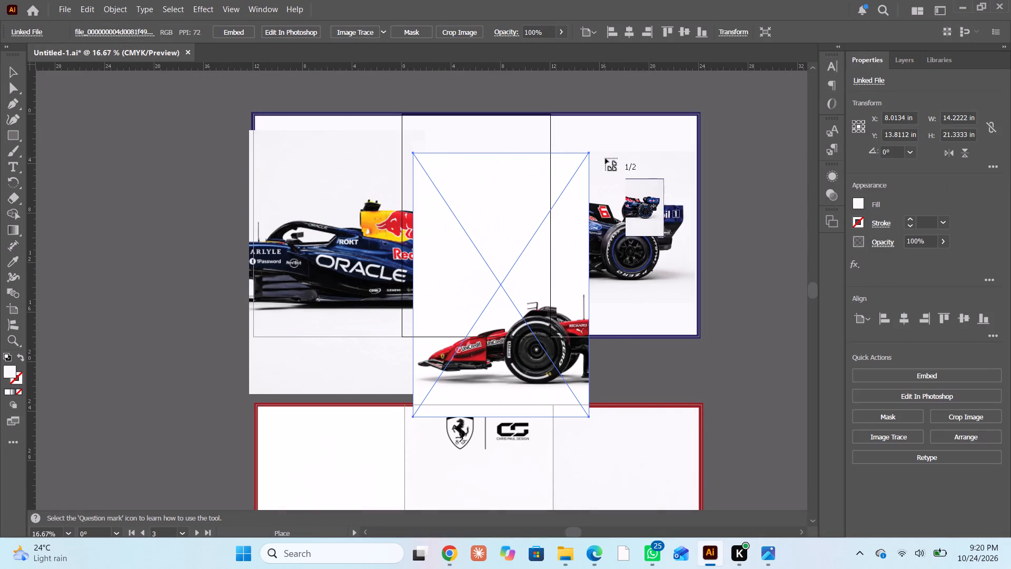
{"action": "left_click", "coordinate": [512, 159]}
Delete the stray Ferrari front image from among the newly placed Red Bull sections.
{"action": "left_click", "coordinate": [453, 246]}
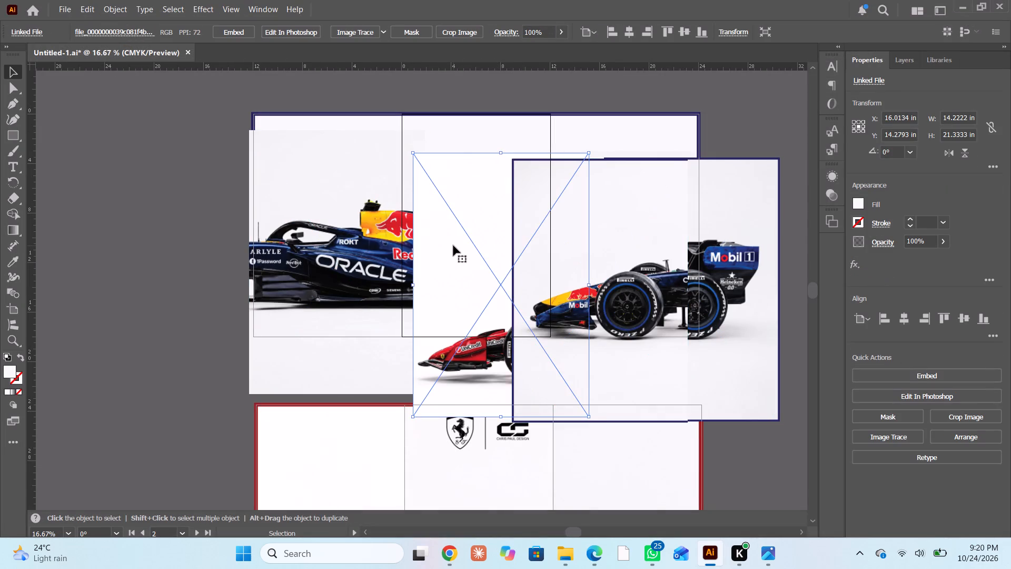
{"action": "key", "text": "Delete"}
Arrange the placed Red Bull sections in car order, with the front at the poster's left and the middle at its centre.
{"action": "left_click_drag", "start_coordinate": [554, 253], "coordinate": [192, 230]}
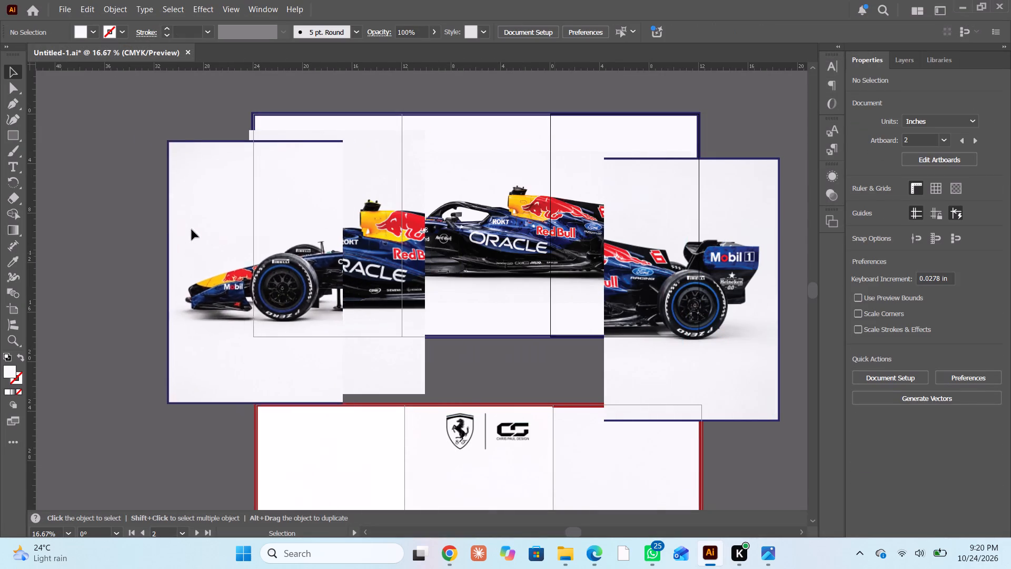
{"action": "left_click_drag", "start_coordinate": [192, 230], "coordinate": [146, 218]}
{"action": "left_click_drag", "start_coordinate": [349, 229], "coordinate": [508, 212]}
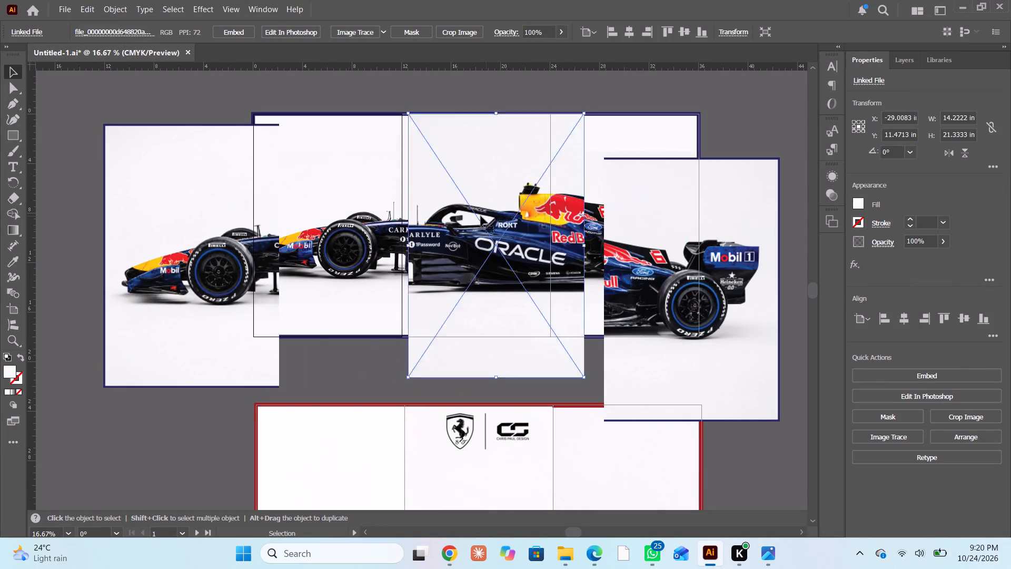
Move the front Red Bull image against the middle one, at about X 5.19, Y 10.72 in.
{"action": "left_click_drag", "start_coordinate": [211, 274], "coordinate": [328, 261]}
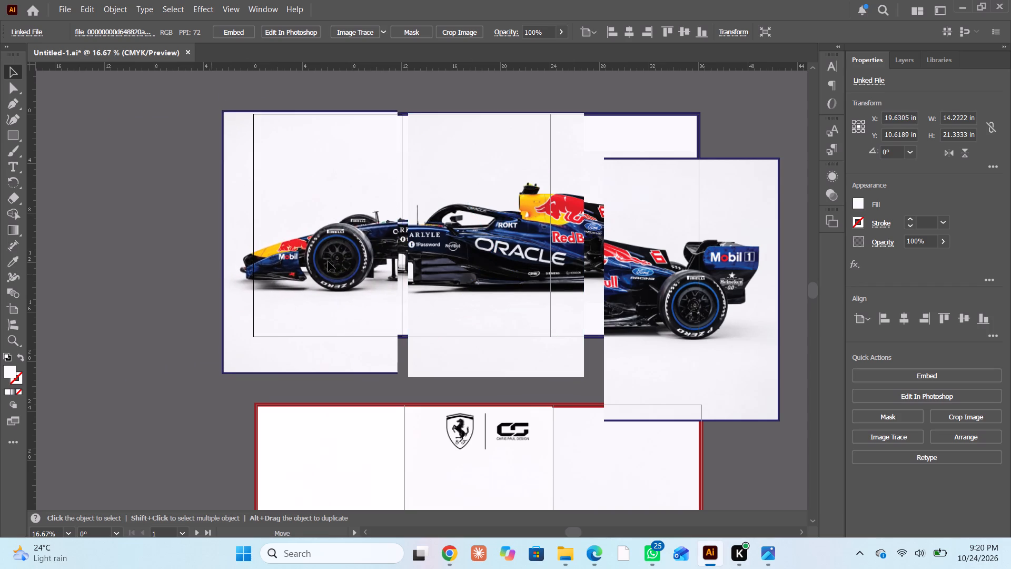
{"action": "left_click_drag", "start_coordinate": [328, 261], "coordinate": [324, 263]}
{"action": "scroll", "coordinate": [275, 343], "scroll_direction": "down", "scroll_amount": 4}
{"action": "scroll", "coordinate": [257, 301], "scroll_direction": "up", "scroll_amount": 1, "text": "alt"}
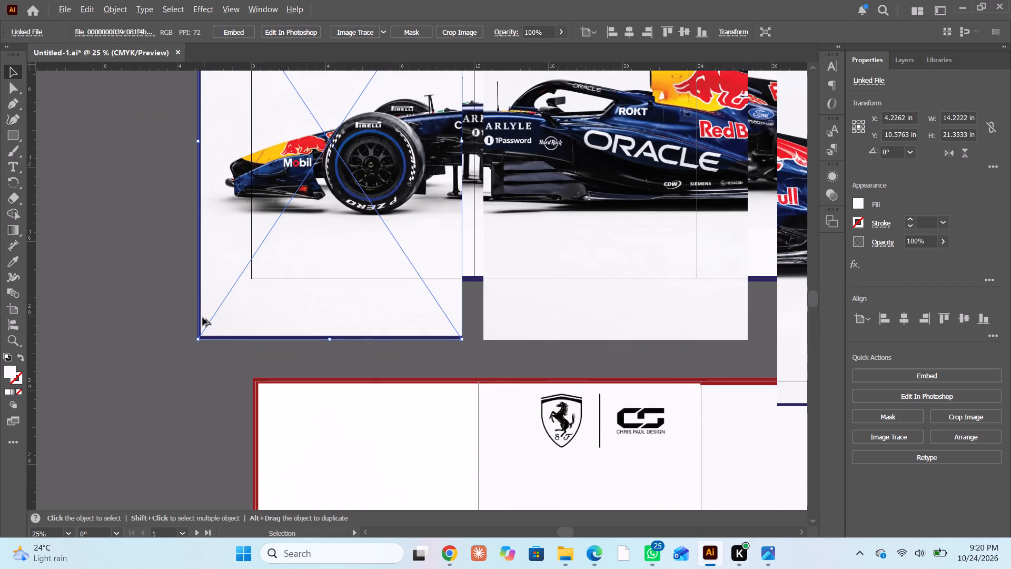
{"action": "scroll", "coordinate": [202, 318], "scroll_direction": "down", "scroll_amount": 3, "text": "alt"}
{"action": "scroll", "coordinate": [253, 295], "scroll_direction": "up", "scroll_amount": 1, "text": "alt"}
{"action": "left_click_drag", "start_coordinate": [235, 299], "coordinate": [253, 297]}
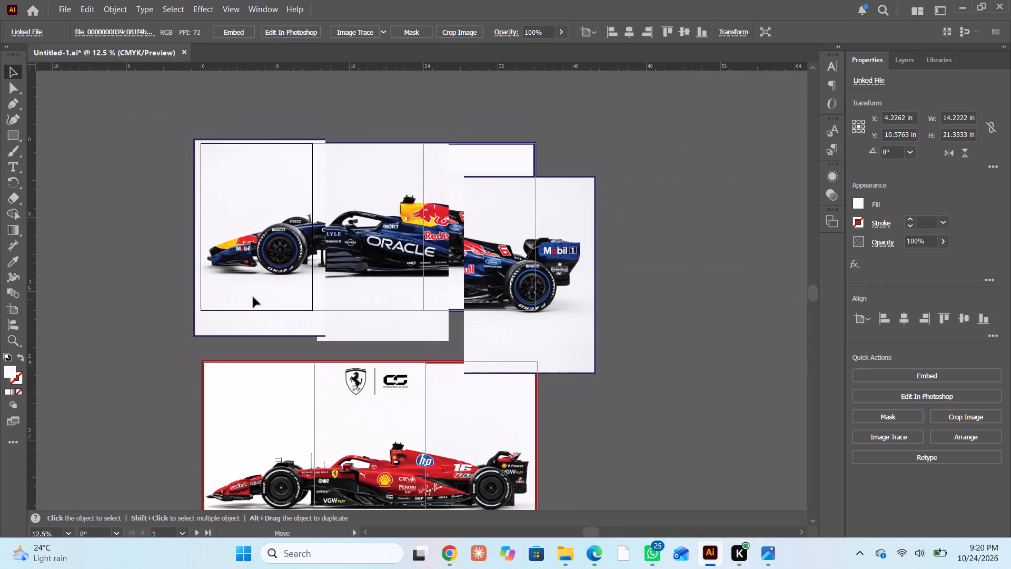
{"action": "left_click_drag", "start_coordinate": [253, 297], "coordinate": [249, 303]}
{"action": "scroll", "coordinate": [291, 255], "scroll_direction": "up", "scroll_amount": 3, "text": "alt"}
{"action": "left_click_drag", "start_coordinate": [289, 262], "coordinate": [259, 259], "text": "alt"}
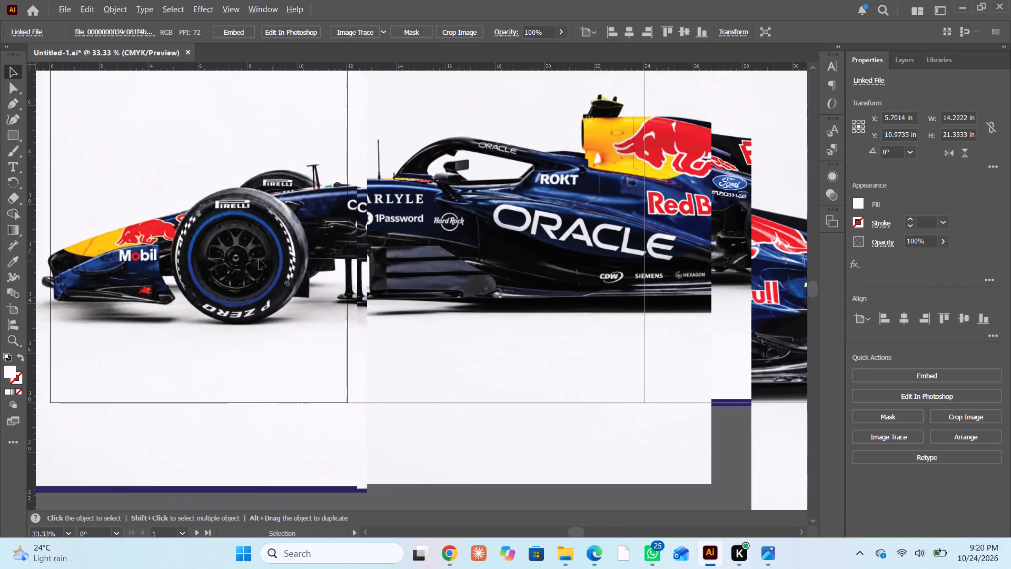
{"action": "left_click_drag", "start_coordinate": [259, 259], "coordinate": [276, 256], "text": "alt"}
{"action": "scroll", "coordinate": [282, 247], "scroll_direction": "down", "scroll_amount": 3, "text": "alt"}
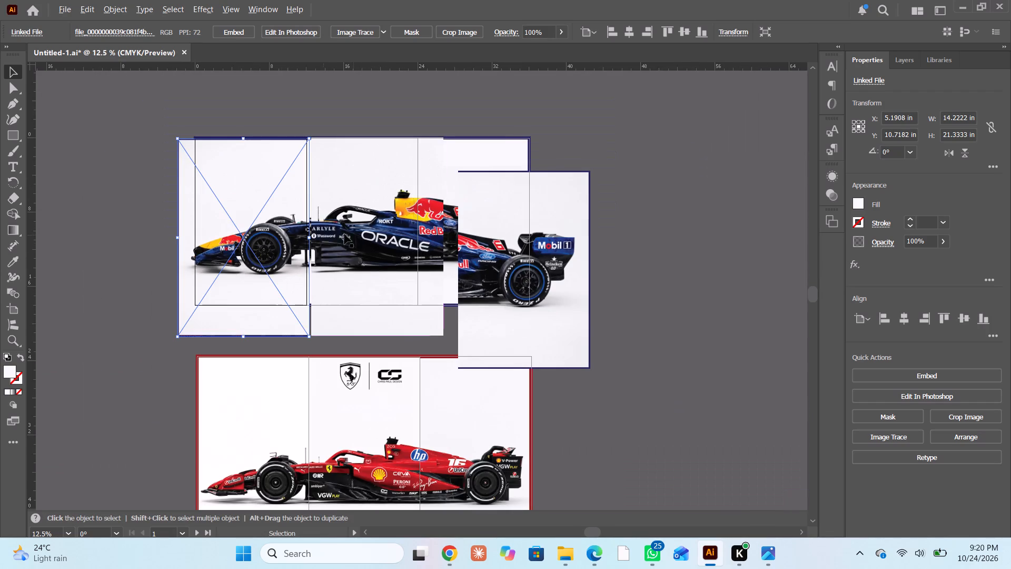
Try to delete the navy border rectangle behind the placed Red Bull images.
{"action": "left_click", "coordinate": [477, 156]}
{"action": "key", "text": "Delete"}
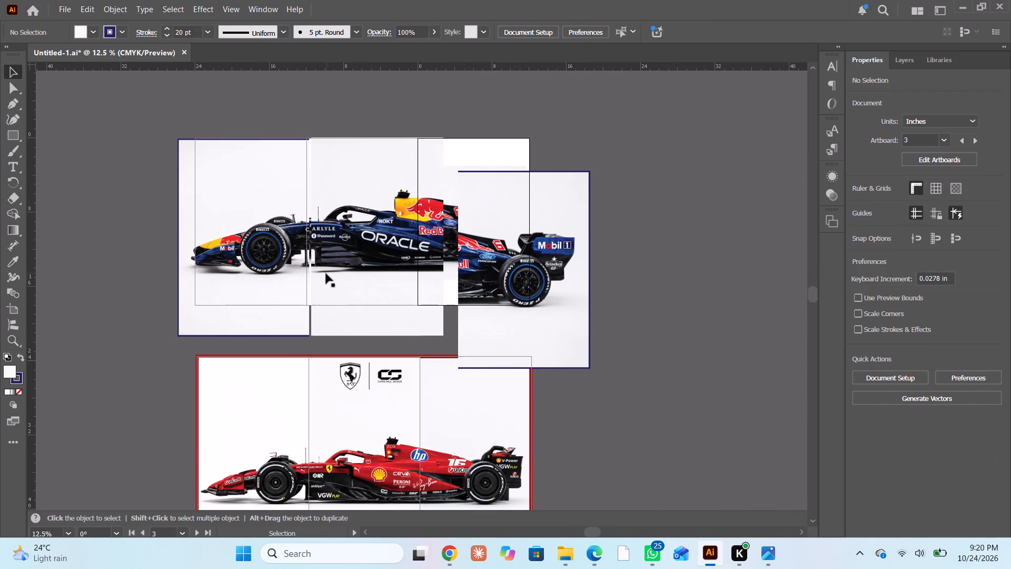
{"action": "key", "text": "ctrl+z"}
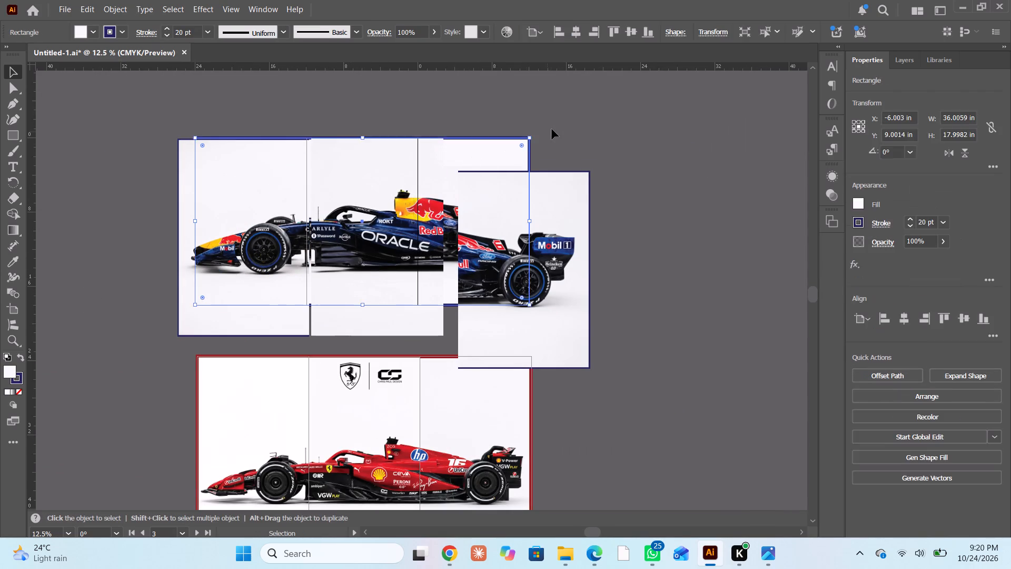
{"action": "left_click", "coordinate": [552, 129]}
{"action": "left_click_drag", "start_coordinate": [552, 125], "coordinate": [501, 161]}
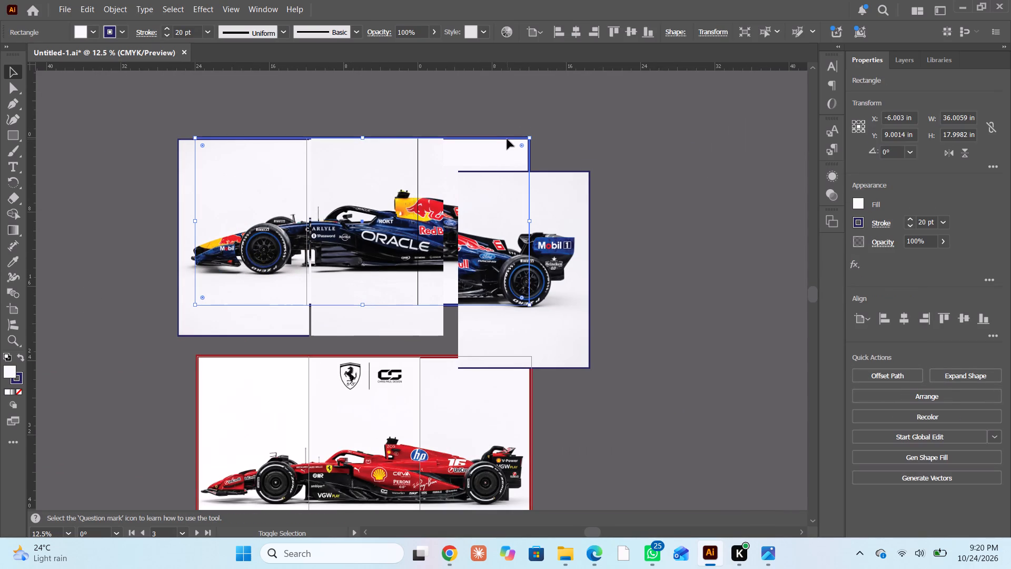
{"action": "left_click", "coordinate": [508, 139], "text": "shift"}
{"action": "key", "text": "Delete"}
Move the middle Red Bull image aside and delete the old full-width embedded car picture beneath it.
{"action": "scroll", "coordinate": [450, 198], "scroll_direction": "down", "scroll_amount": 2}
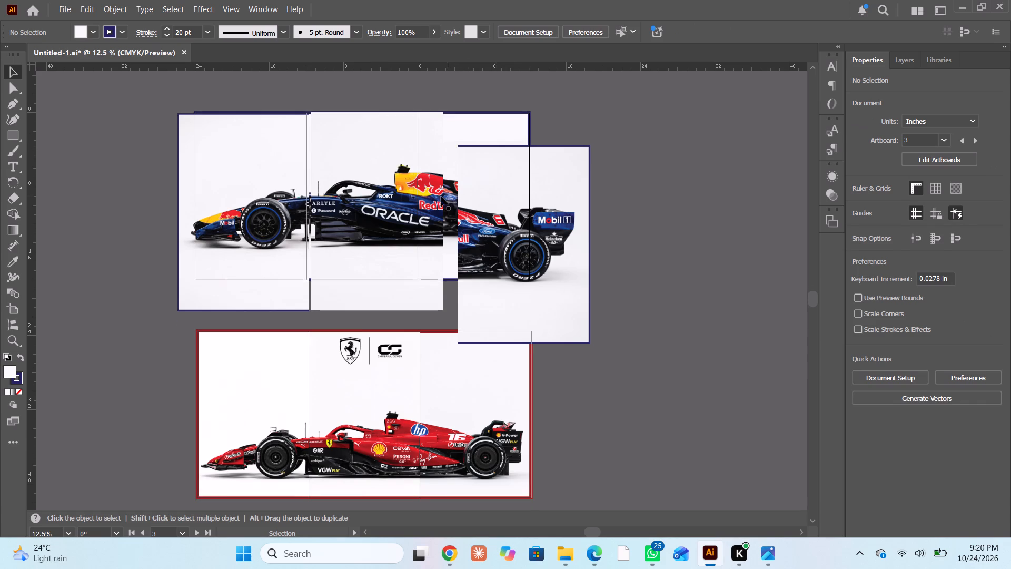
{"action": "left_click_drag", "start_coordinate": [431, 197], "coordinate": [330, 238]}
{"action": "left_click", "coordinate": [452, 197]}
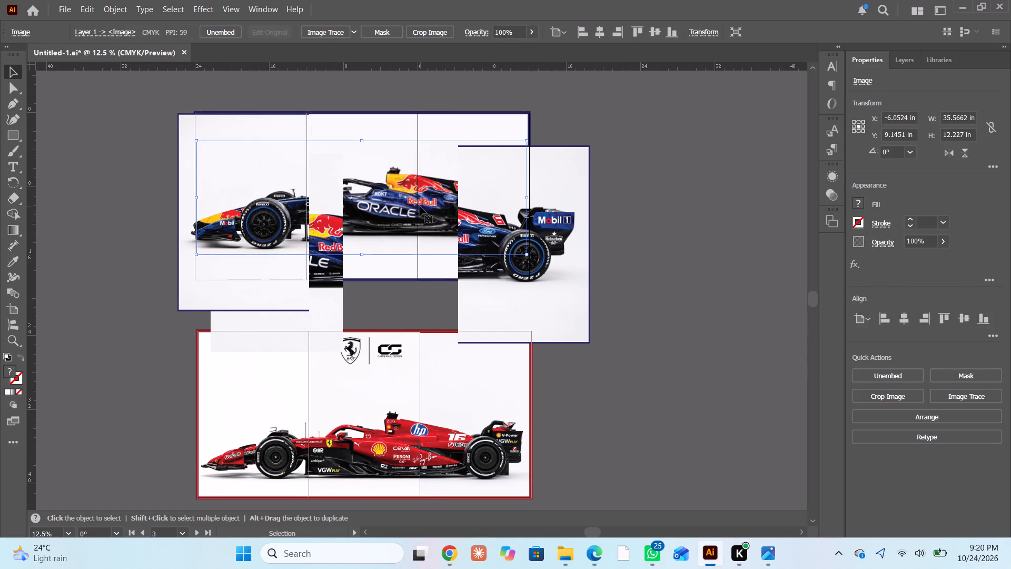
Bring the middle Red Bull image back against the front section, at about X 7.33, Y 10.53 in.
{"action": "left_click_drag", "start_coordinate": [329, 258], "coordinate": [448, 219]}
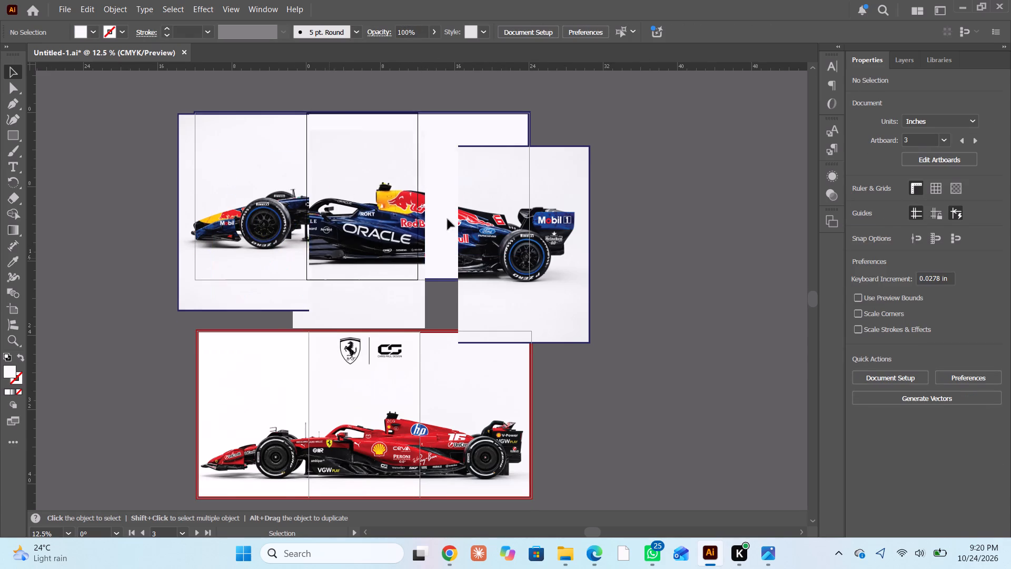
{"action": "left_click_drag", "start_coordinate": [448, 219], "coordinate": [457, 213]}
{"action": "scroll", "coordinate": [274, 226], "scroll_direction": "up", "scroll_amount": 5, "text": "alt"}
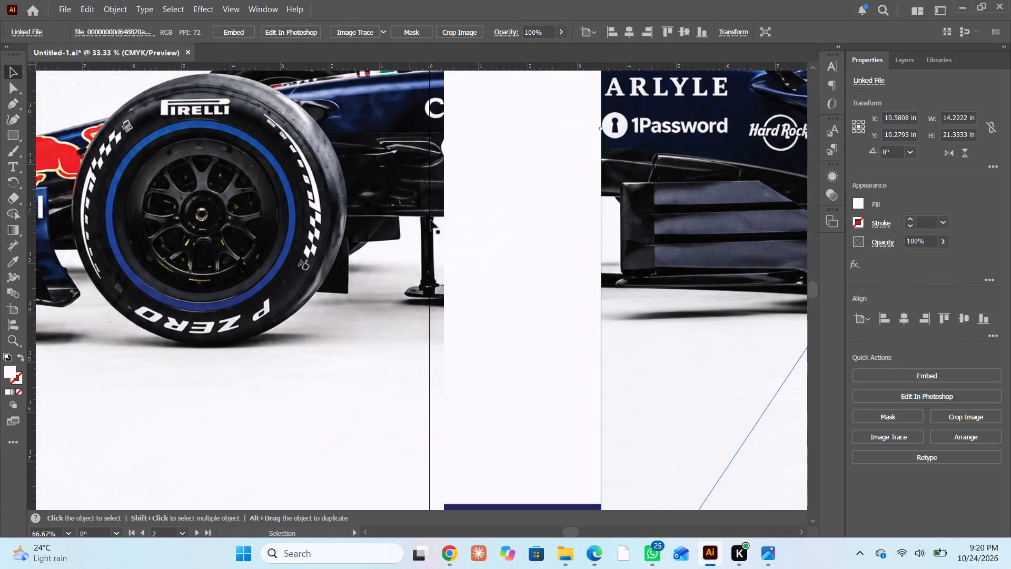
{"action": "left_click_drag", "start_coordinate": [633, 192], "coordinate": [473, 203]}
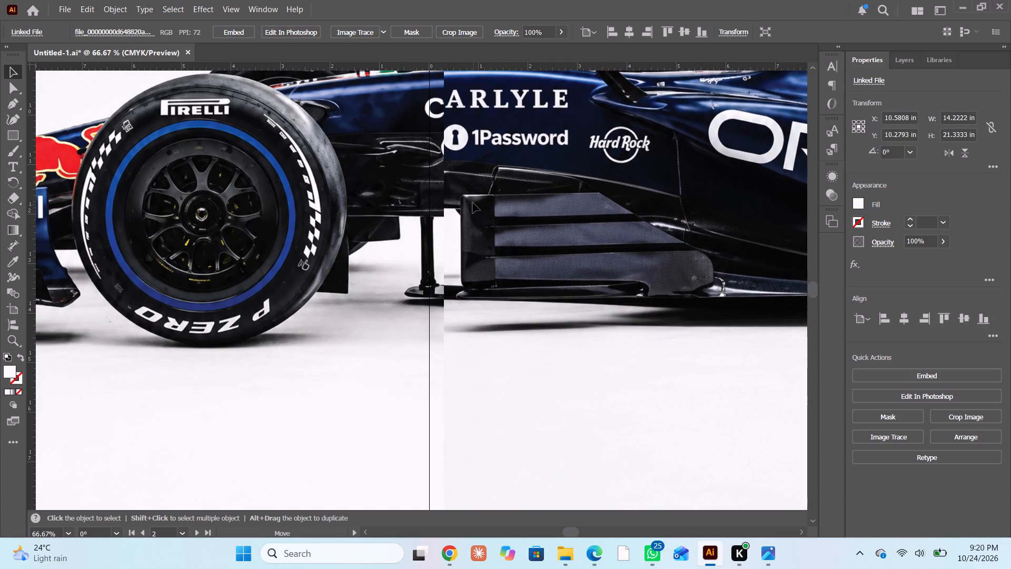
{"action": "left_click_drag", "start_coordinate": [473, 203], "coordinate": [471, 205]}
Fine-tune the middle Red Bull image to about X 7.41, Y 10.76 in, matching the CARLYLE lettering across the seam.
{"action": "scroll", "coordinate": [453, 202], "scroll_direction": "up", "scroll_amount": 8}
{"action": "left_click_drag", "start_coordinate": [475, 193], "coordinate": [477, 201]}
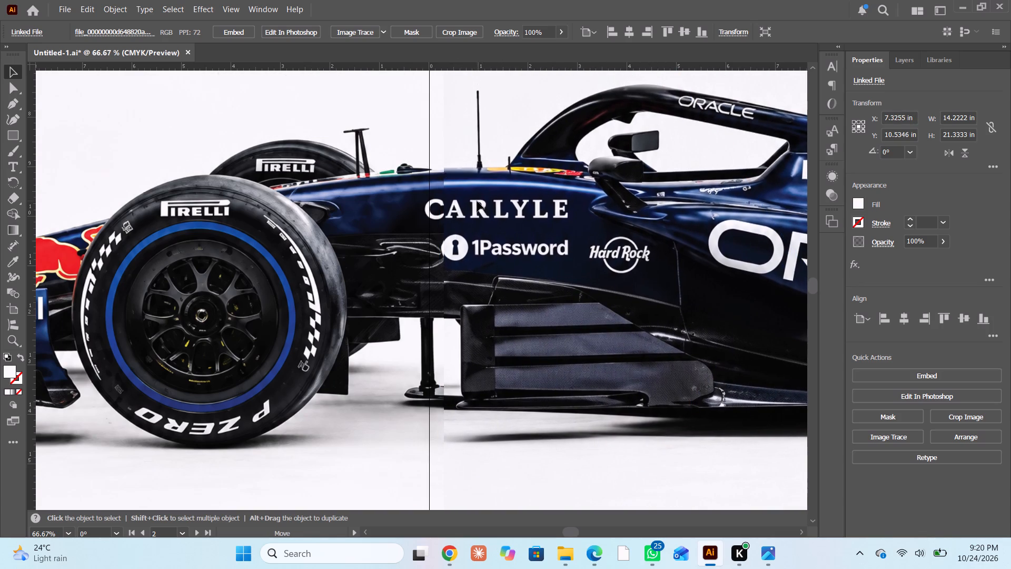
{"action": "left_click_drag", "start_coordinate": [477, 201], "coordinate": [481, 204]}
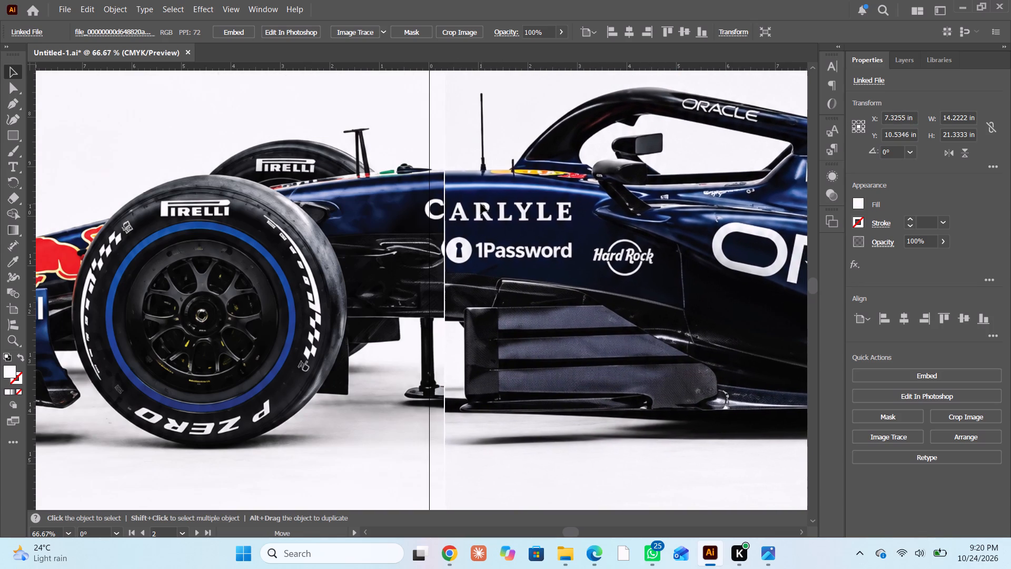
{"action": "left_click_drag", "start_coordinate": [481, 204], "coordinate": [479, 204]}
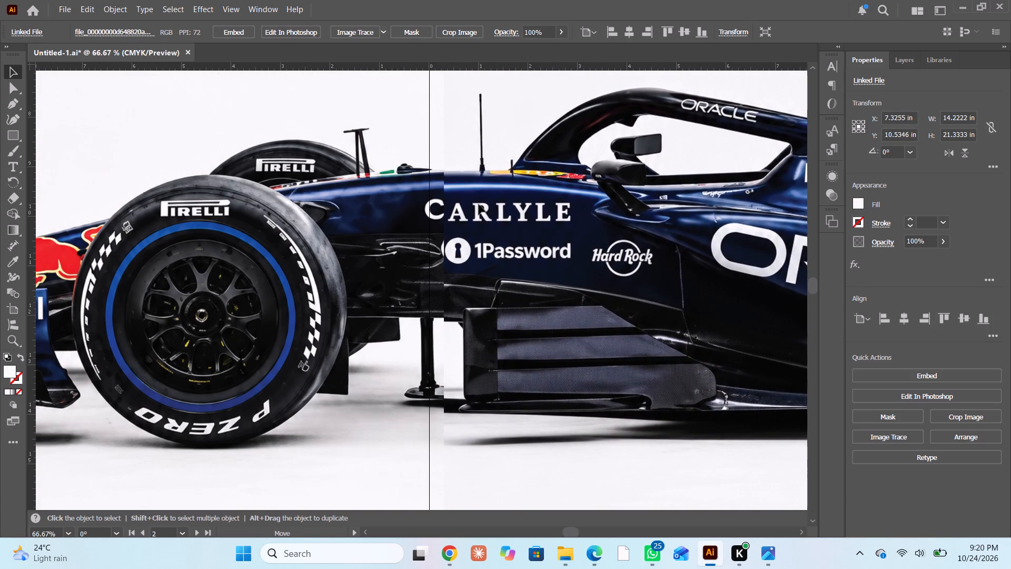
{"action": "left_click_drag", "start_coordinate": [479, 204], "coordinate": [480, 203]}
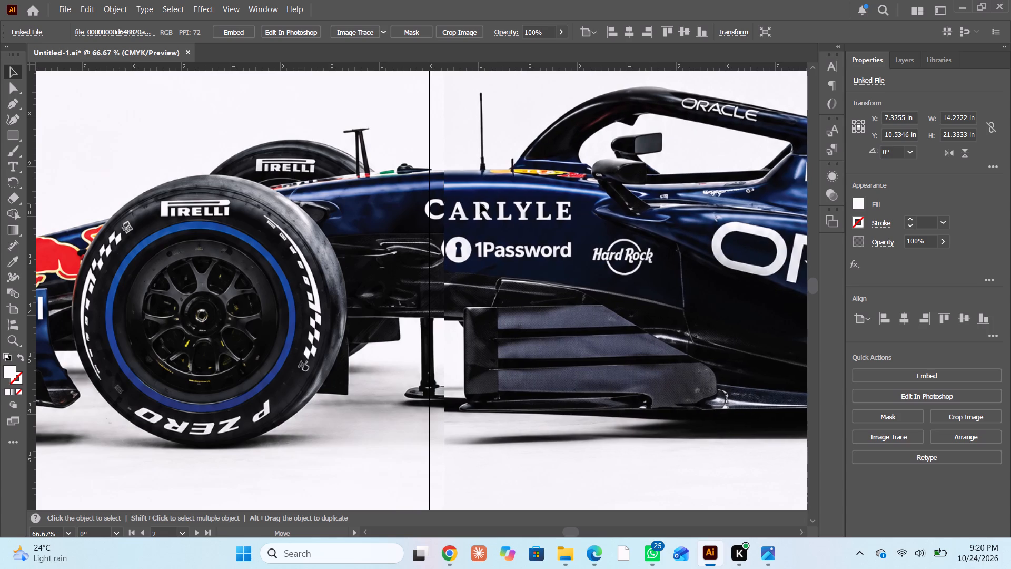
{"action": "left_click_drag", "start_coordinate": [480, 203], "coordinate": [480, 204]}
Scale the middle Red Bull image to about 14.07 by 21.11 in and reseat it against the front at X 7.31, Y 10.72 in.
{"action": "scroll", "coordinate": [435, 267], "scroll_direction": "down", "scroll_amount": 6}
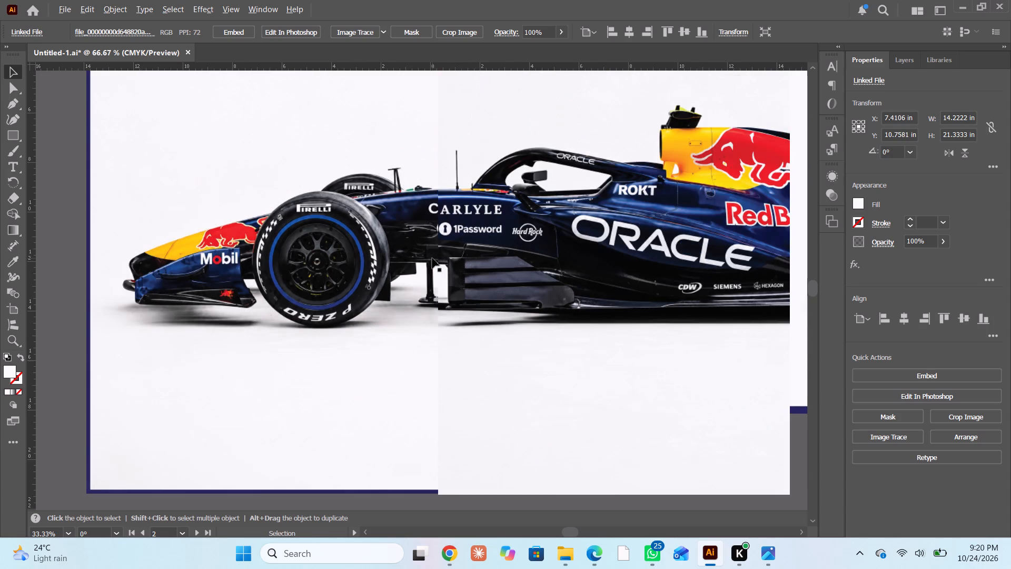
{"action": "scroll", "coordinate": [462, 399], "scroll_direction": "down", "scroll_amount": 5}
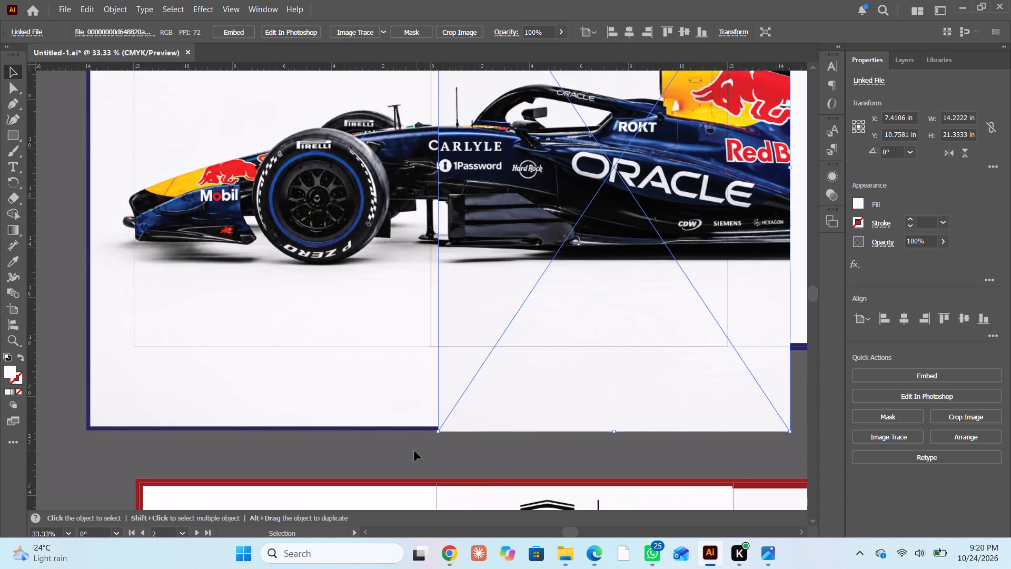
{"action": "left_click", "coordinate": [439, 434], "text": "shift"}
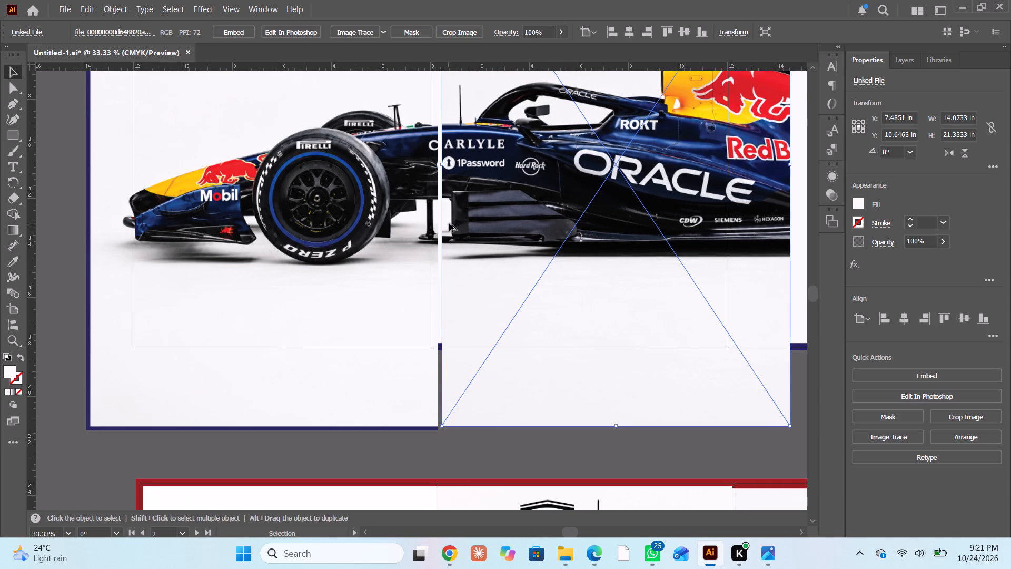
{"action": "scroll", "coordinate": [449, 222], "scroll_direction": "up", "scroll_amount": 2, "text": "alt"}
{"action": "left_click_drag", "start_coordinate": [451, 211], "coordinate": [446, 215]}
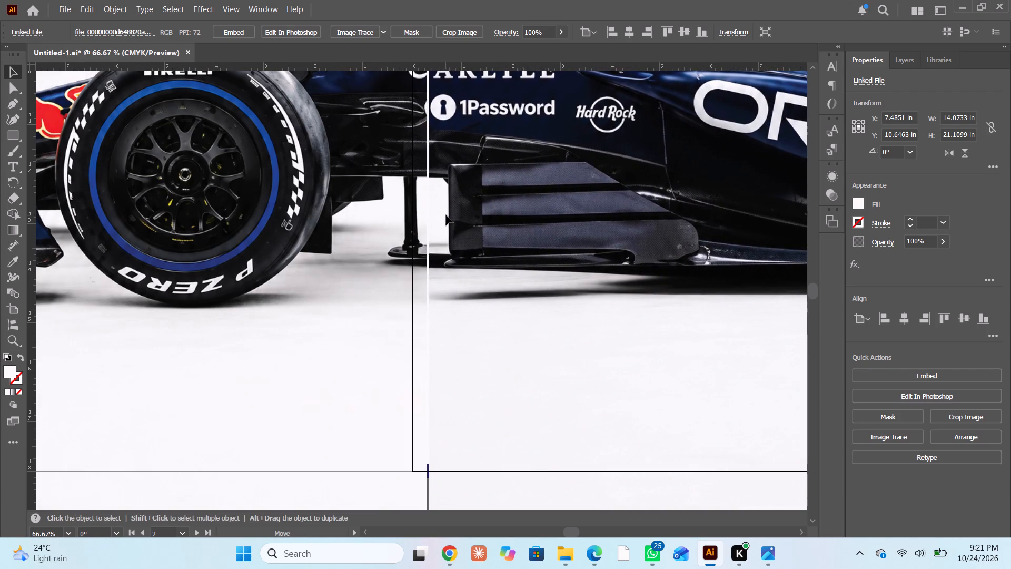
{"action": "left_click_drag", "start_coordinate": [446, 215], "coordinate": [443, 215]}
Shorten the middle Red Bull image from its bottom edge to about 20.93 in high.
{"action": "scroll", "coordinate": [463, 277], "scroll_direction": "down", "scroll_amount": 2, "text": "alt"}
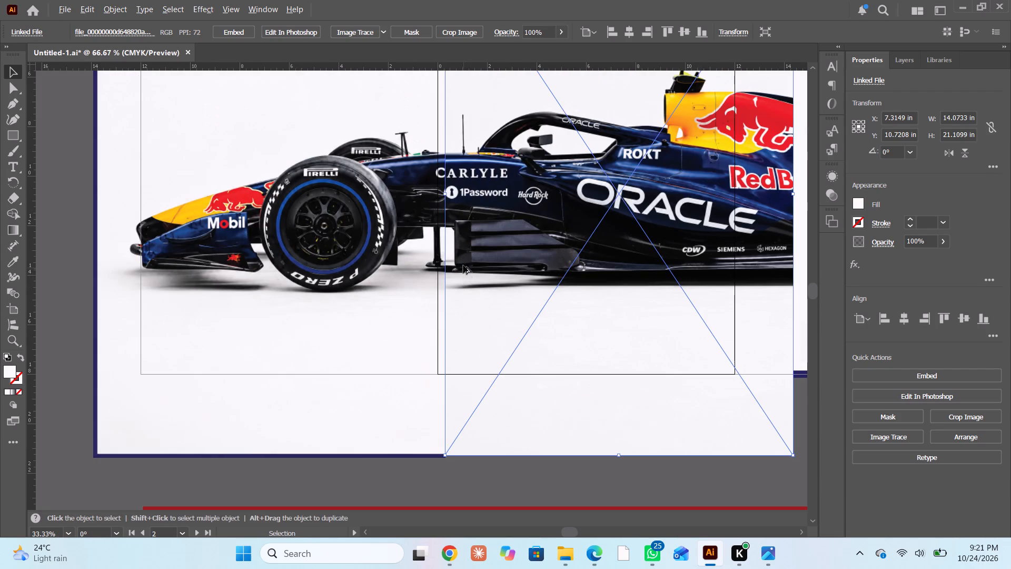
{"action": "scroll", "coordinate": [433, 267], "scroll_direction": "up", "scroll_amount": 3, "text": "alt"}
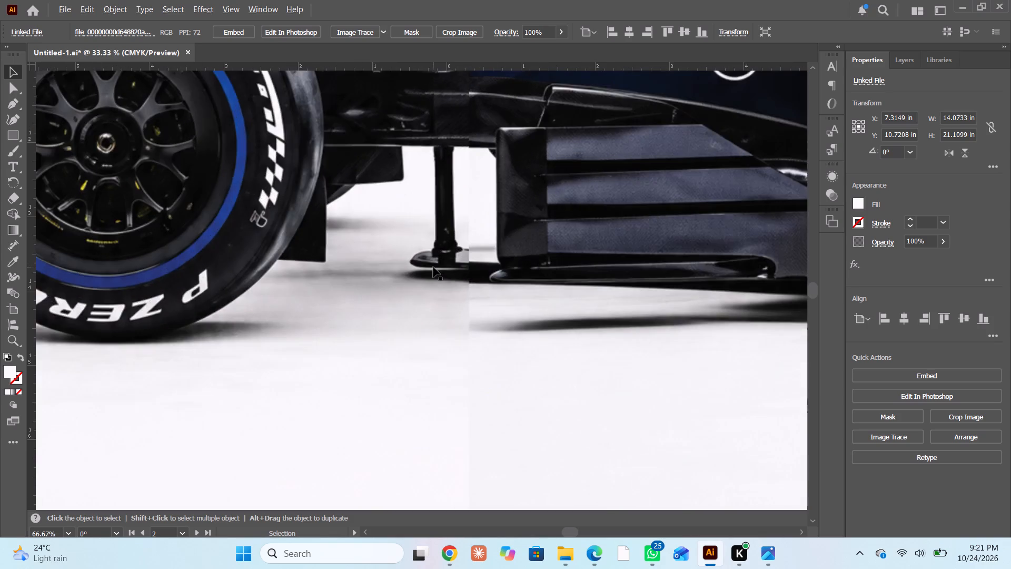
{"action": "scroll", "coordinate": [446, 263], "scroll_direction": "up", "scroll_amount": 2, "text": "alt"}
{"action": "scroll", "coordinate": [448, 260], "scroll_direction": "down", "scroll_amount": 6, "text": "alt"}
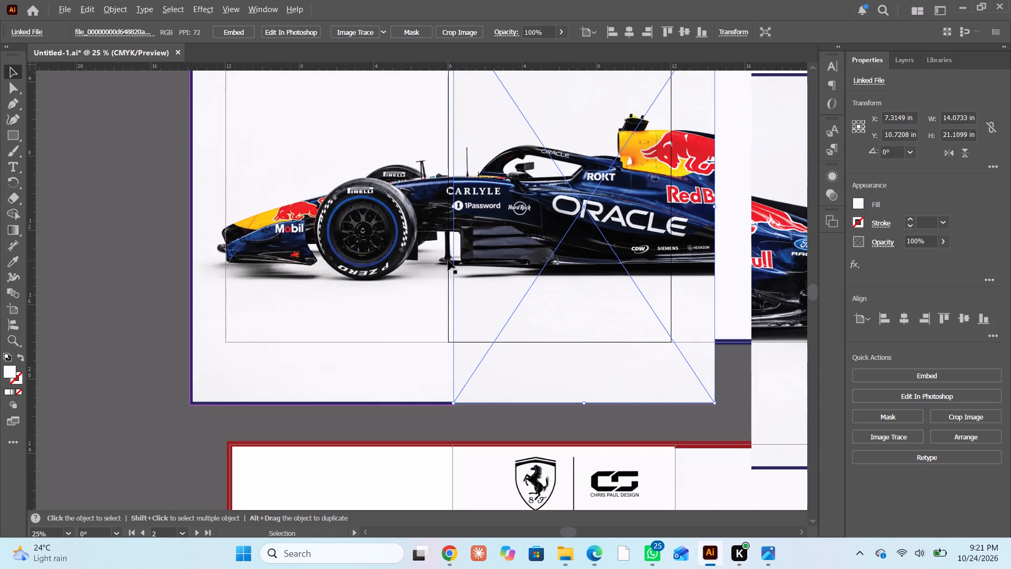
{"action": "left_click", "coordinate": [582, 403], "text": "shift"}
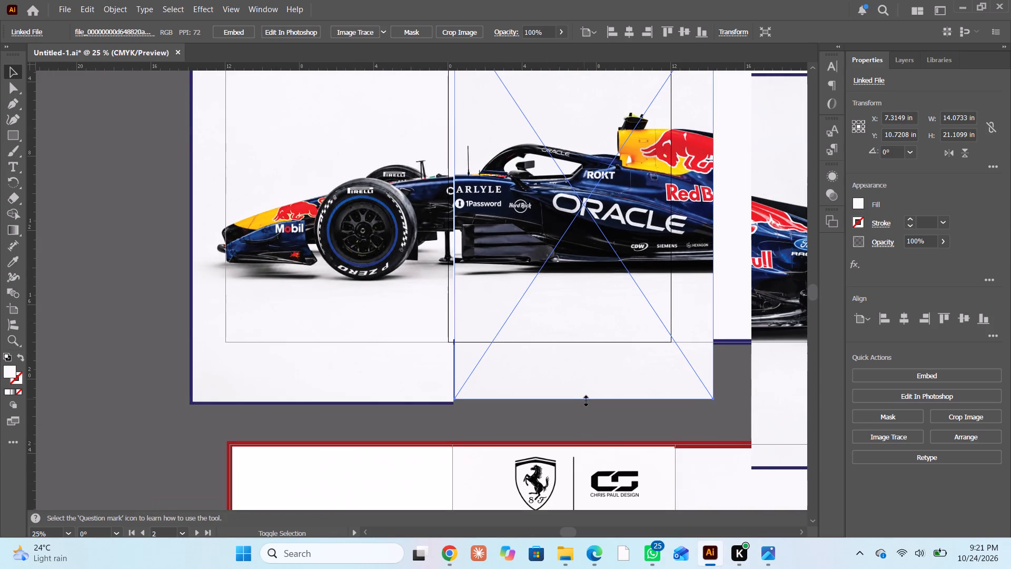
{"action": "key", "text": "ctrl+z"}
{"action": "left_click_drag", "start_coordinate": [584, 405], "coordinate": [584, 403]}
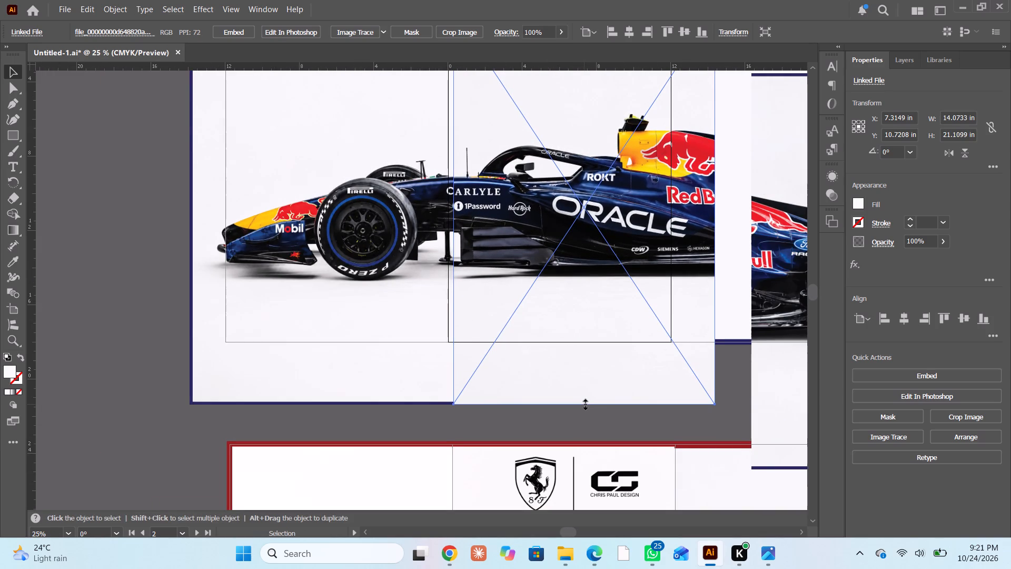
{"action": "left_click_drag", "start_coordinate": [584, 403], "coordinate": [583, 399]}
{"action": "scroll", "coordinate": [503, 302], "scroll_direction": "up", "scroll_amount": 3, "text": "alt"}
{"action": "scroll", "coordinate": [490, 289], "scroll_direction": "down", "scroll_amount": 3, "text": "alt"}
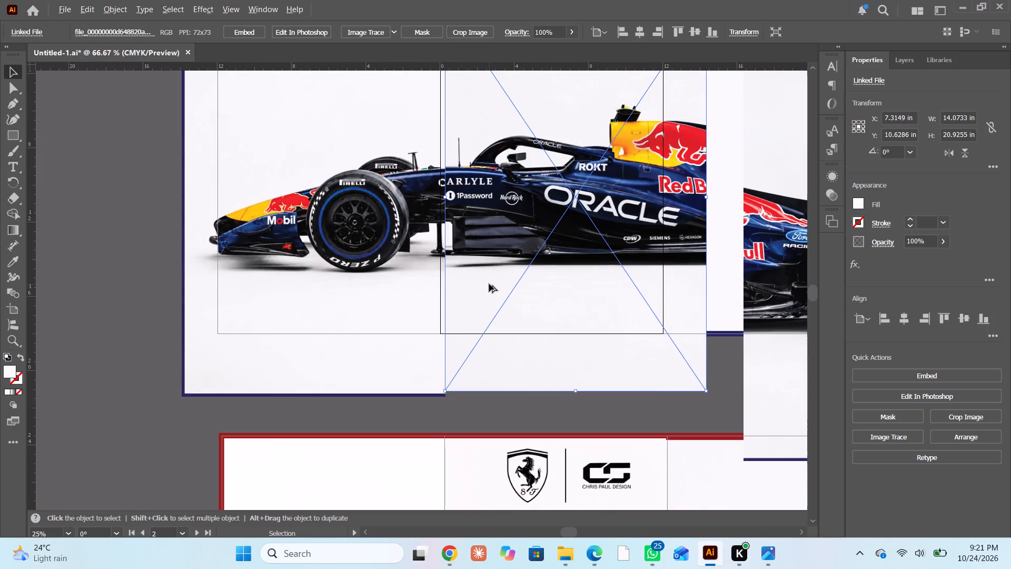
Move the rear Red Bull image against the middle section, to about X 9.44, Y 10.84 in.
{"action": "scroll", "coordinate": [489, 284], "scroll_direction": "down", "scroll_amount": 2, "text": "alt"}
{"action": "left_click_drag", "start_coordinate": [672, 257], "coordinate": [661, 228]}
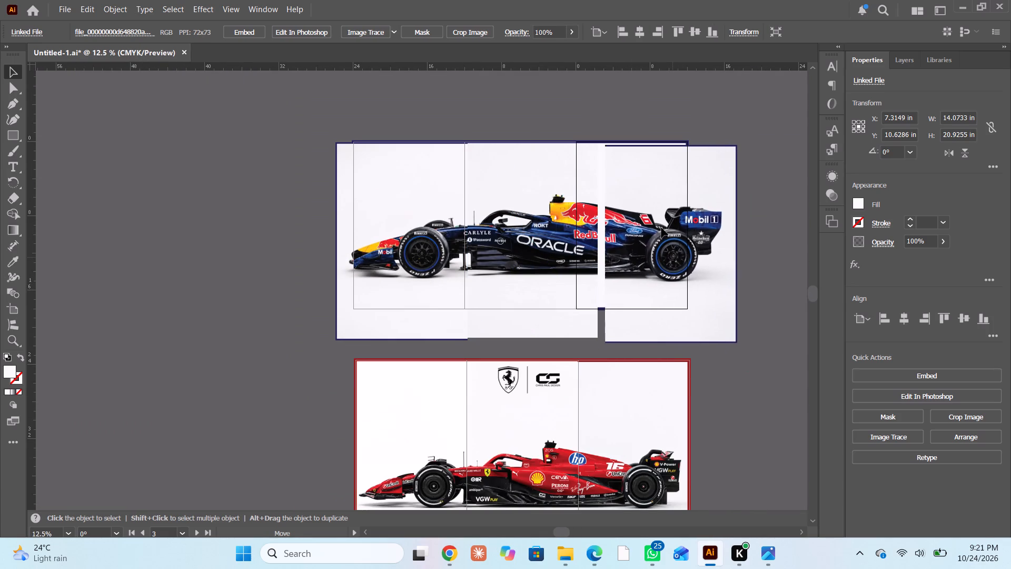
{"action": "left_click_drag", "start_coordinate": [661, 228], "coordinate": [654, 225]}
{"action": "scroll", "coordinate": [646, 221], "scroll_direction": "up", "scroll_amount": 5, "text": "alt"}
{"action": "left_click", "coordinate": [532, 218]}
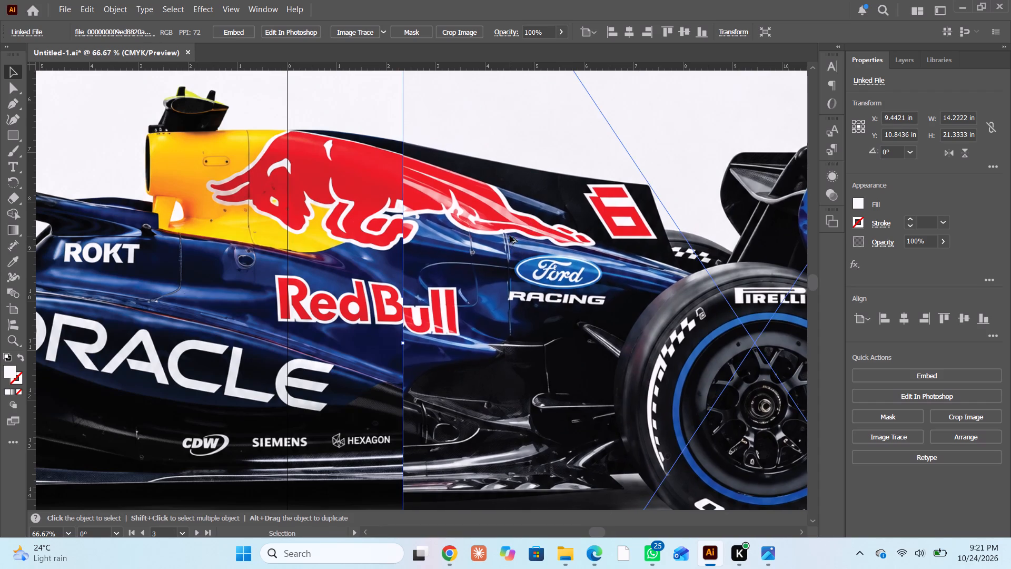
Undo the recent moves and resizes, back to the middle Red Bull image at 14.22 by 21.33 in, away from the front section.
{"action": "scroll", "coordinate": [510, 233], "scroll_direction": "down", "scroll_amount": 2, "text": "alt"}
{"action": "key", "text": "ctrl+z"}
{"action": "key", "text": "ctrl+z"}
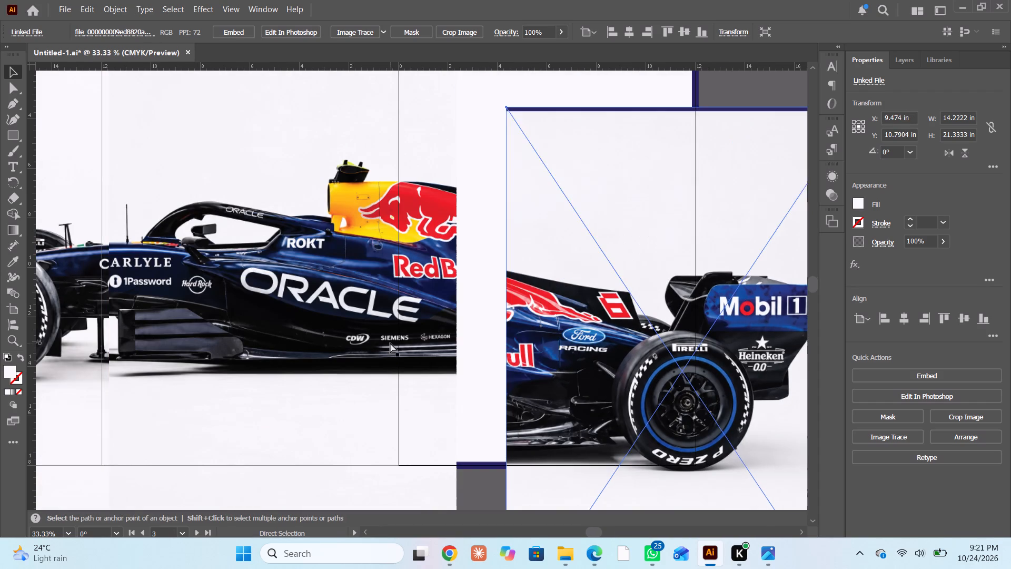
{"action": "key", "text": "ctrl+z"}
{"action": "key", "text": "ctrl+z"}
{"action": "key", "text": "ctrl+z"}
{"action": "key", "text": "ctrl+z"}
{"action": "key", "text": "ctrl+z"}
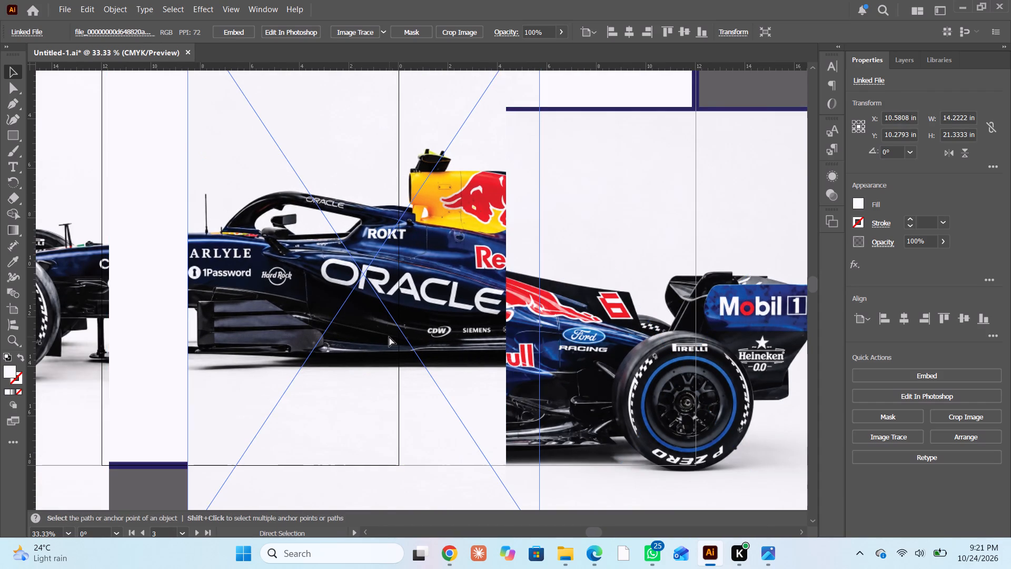
Move the unscaled middle Red Bull image against the front section, at about X 7.47, Y 10.73 in.
{"action": "left_click_drag", "start_coordinate": [351, 328], "coordinate": [330, 328]}
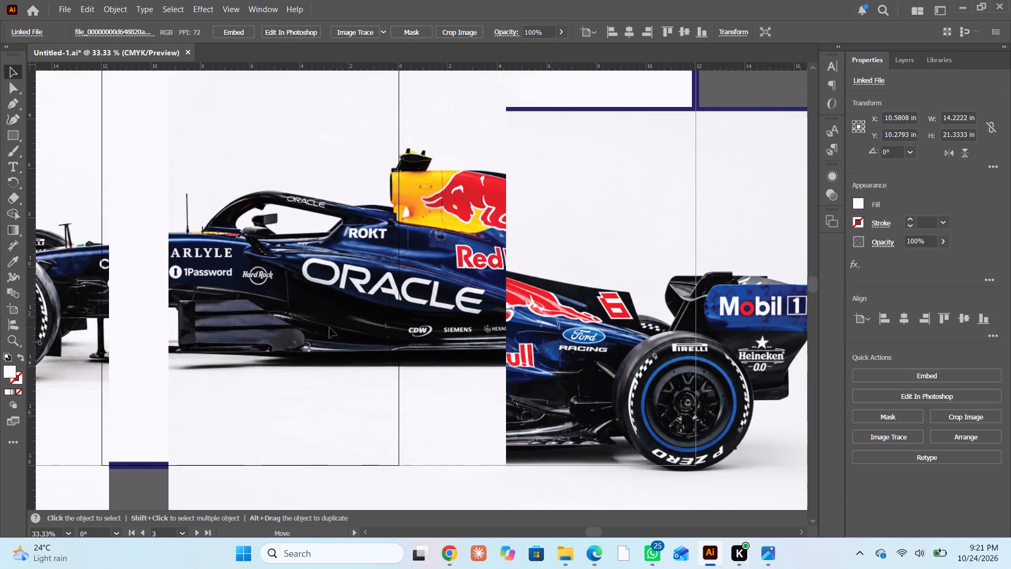
{"action": "left_click_drag", "start_coordinate": [330, 328], "coordinate": [274, 339]}
Move the rear Red Bull image against the middle section, to about X 9.70, Y 10.88 in, matching the bull and RedBull lettering.
{"action": "scroll", "coordinate": [274, 332], "scroll_direction": "right", "scroll_amount": 1}
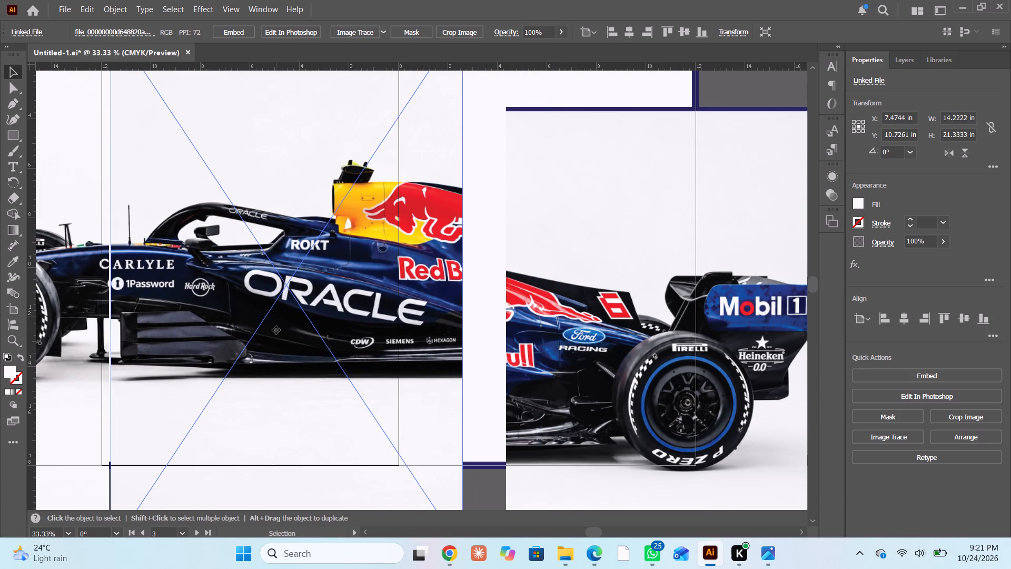
{"action": "scroll", "coordinate": [276, 330], "scroll_direction": "right", "scroll_amount": 1}
{"action": "left_click_drag", "start_coordinate": [555, 210], "coordinate": [515, 174]}
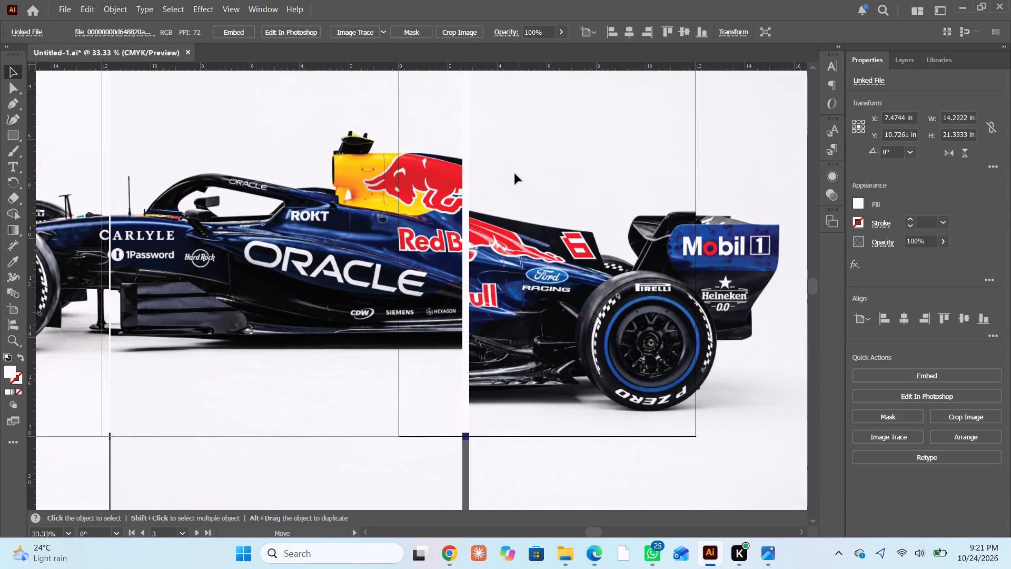
{"action": "left_click_drag", "start_coordinate": [515, 174], "coordinate": [519, 143]}
{"action": "scroll", "coordinate": [488, 175], "scroll_direction": "up", "scroll_amount": 3, "text": "alt"}
{"action": "left_click_drag", "start_coordinate": [485, 186], "coordinate": [465, 139]}
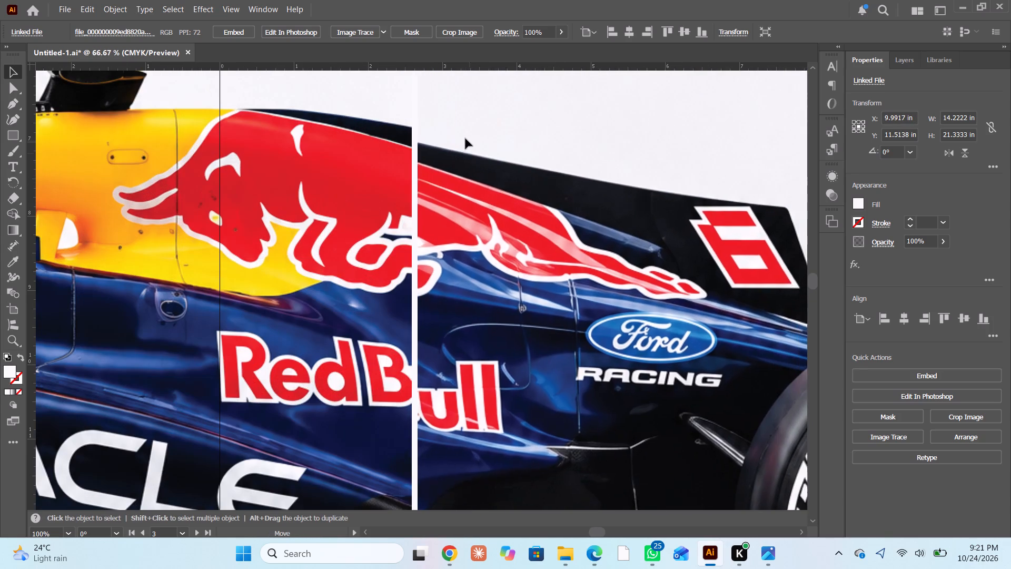
{"action": "left_click_drag", "start_coordinate": [465, 139], "coordinate": [463, 138]}
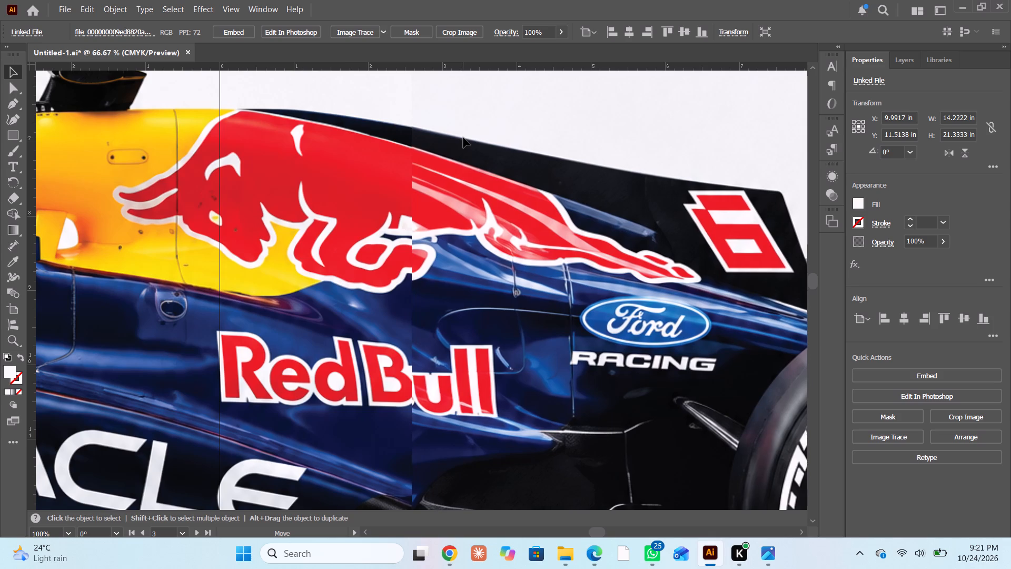
{"action": "left_click_drag", "start_coordinate": [463, 138], "coordinate": [463, 139]}
Lower the middle Red Bull image to about X 7.46, Y 10.85 in, lining up the lettering with the rear section.
{"action": "scroll", "coordinate": [434, 228], "scroll_direction": "down", "scroll_amount": 2, "text": "alt"}
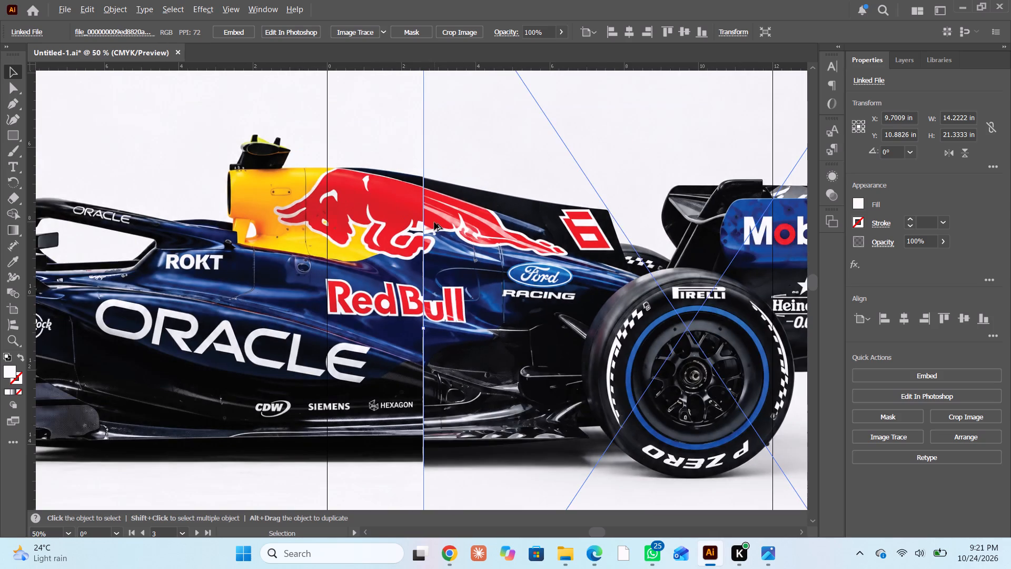
{"action": "scroll", "coordinate": [434, 222], "scroll_direction": "down", "scroll_amount": 2, "text": "alt"}
{"action": "scroll", "coordinate": [465, 234], "scroll_direction": "up", "scroll_amount": 1}
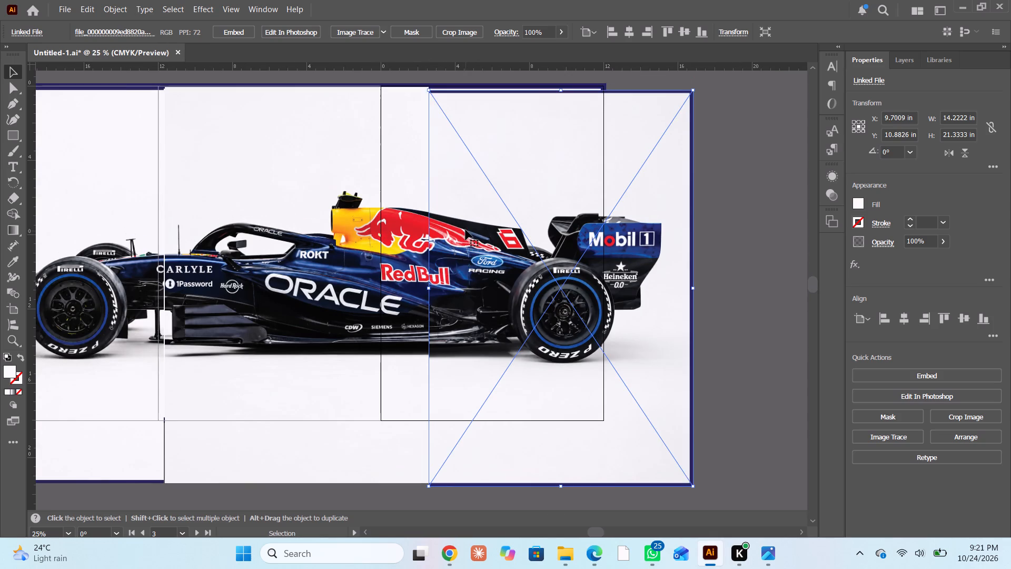
{"action": "scroll", "coordinate": [465, 230], "scroll_direction": "down", "scroll_amount": 2}
{"action": "scroll", "coordinate": [465, 230], "scroll_direction": "right", "scroll_amount": 2}
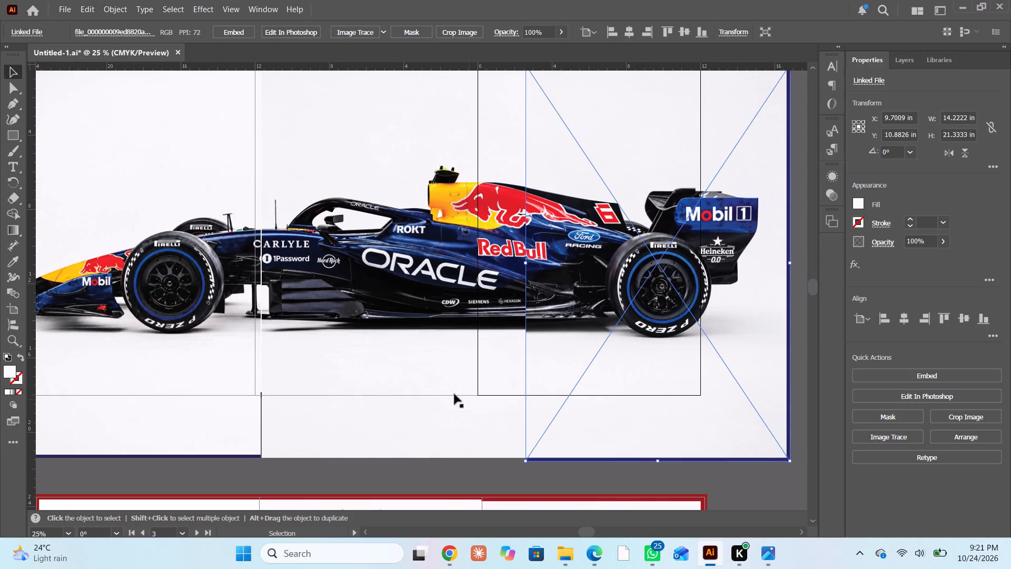
{"action": "scroll", "coordinate": [428, 359], "scroll_direction": "up", "scroll_amount": 3, "text": "alt"}
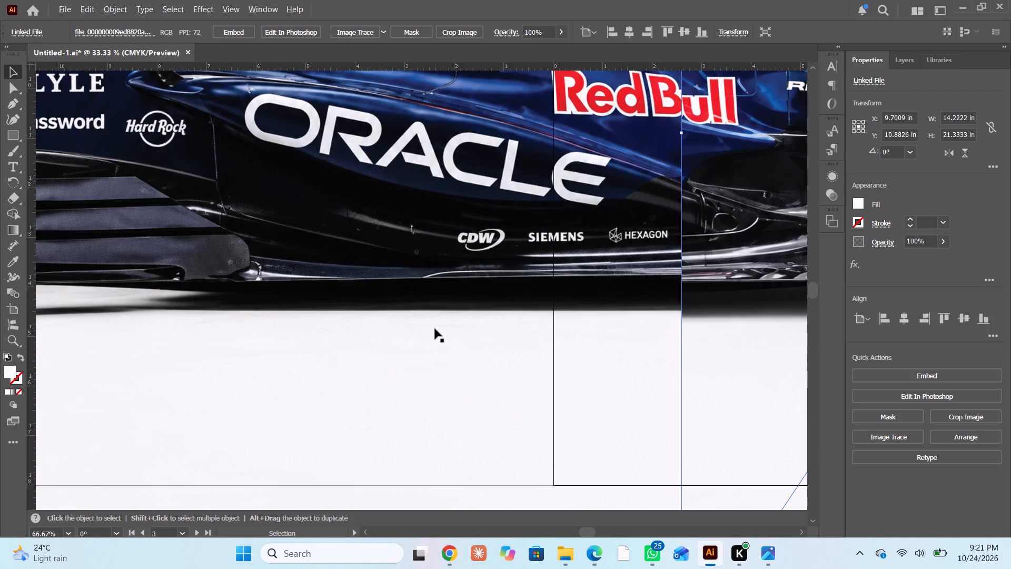
{"action": "left_click_drag", "start_coordinate": [431, 326], "coordinate": [432, 331]}
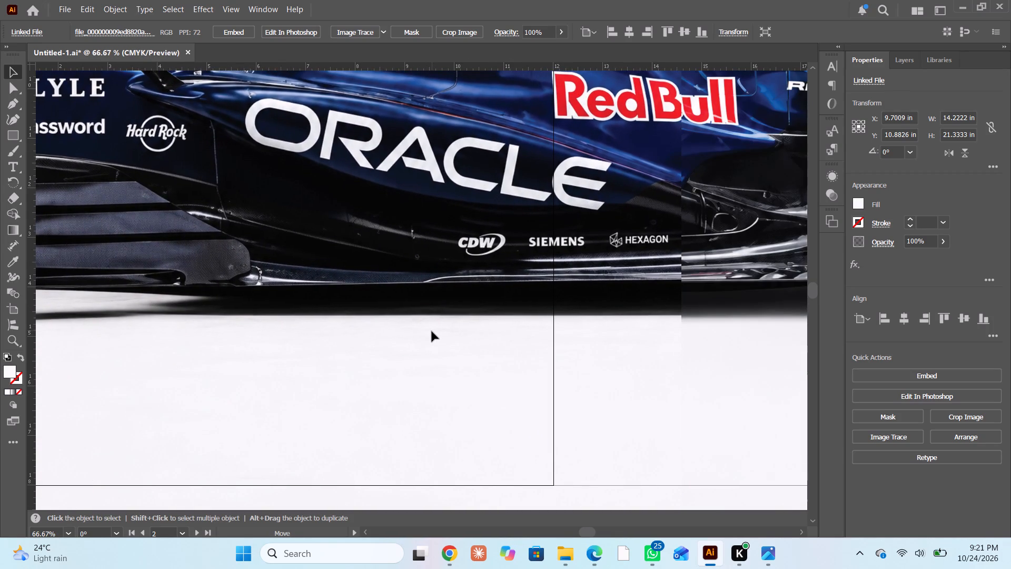
{"action": "left_click_drag", "start_coordinate": [432, 331], "coordinate": [431, 332]}
Stretch the middle Red Bull image upward from its top edge to about 21.52 in high.
{"action": "scroll", "coordinate": [402, 313], "scroll_direction": "up", "scroll_amount": 6}
{"action": "scroll", "coordinate": [402, 309], "scroll_direction": "down", "scroll_amount": 1}
{"action": "scroll", "coordinate": [402, 309], "scroll_direction": "up", "scroll_amount": 5}
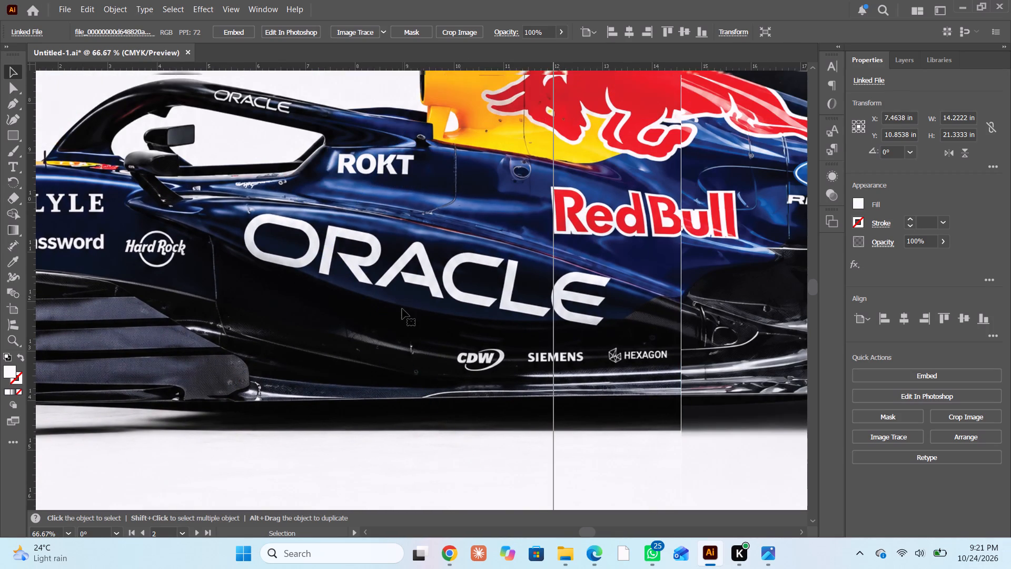
{"action": "scroll", "coordinate": [402, 307], "scroll_direction": "up", "scroll_amount": 10}
{"action": "scroll", "coordinate": [401, 305], "scroll_direction": "down", "scroll_amount": 2, "text": "alt"}
{"action": "scroll", "coordinate": [401, 300], "scroll_direction": "up", "scroll_amount": 2}
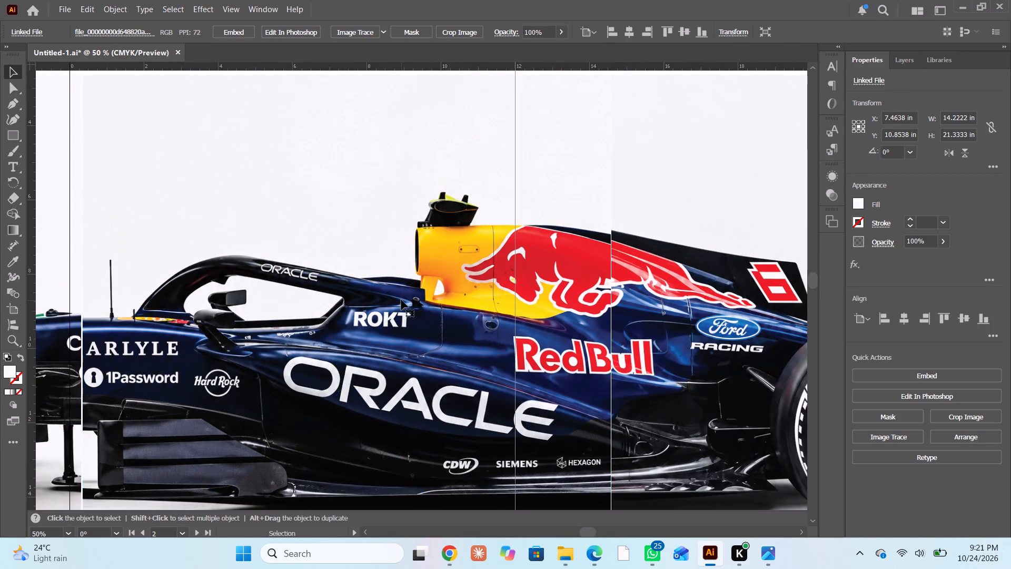
{"action": "scroll", "coordinate": [401, 300], "scroll_direction": "up", "scroll_amount": 9}
{"action": "scroll", "coordinate": [392, 281], "scroll_direction": "down", "scroll_amount": 1}
{"action": "scroll", "coordinate": [392, 281], "scroll_direction": "up", "scroll_amount": 8}
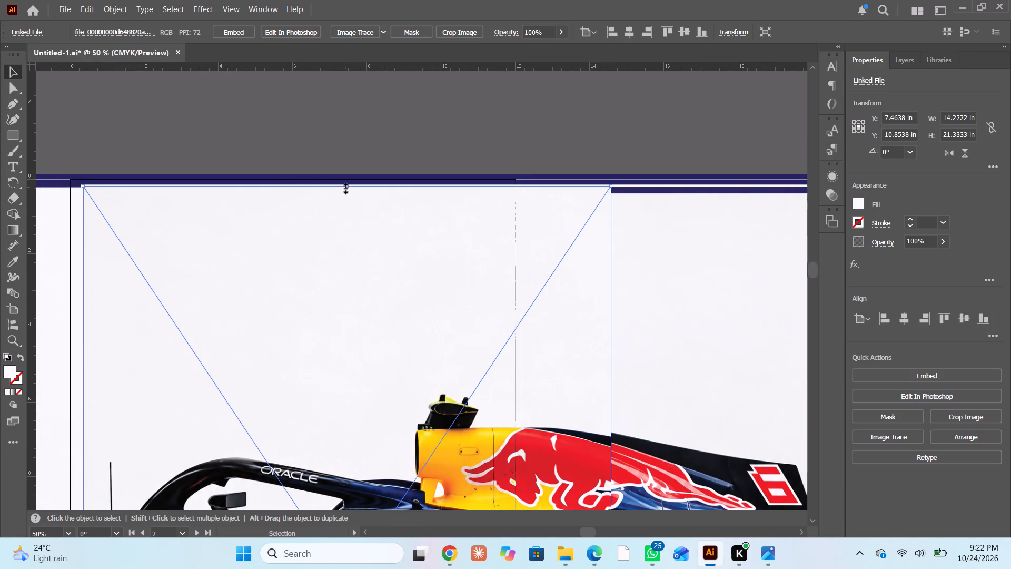
{"action": "left_click_drag", "start_coordinate": [344, 187], "coordinate": [345, 179]}
Stretch the middle Red Bull image slightly downward from its bottom edge, to about 21.57 in high.
{"action": "scroll", "coordinate": [320, 209], "scroll_direction": "down", "scroll_amount": 3}
{"action": "scroll", "coordinate": [320, 210], "scroll_direction": "up", "scroll_amount": 2}
{"action": "scroll", "coordinate": [320, 210], "scroll_direction": "down", "scroll_amount": 3}
{"action": "scroll", "coordinate": [321, 207], "scroll_direction": "up", "scroll_amount": 1}
{"action": "scroll", "coordinate": [321, 207], "scroll_direction": "down", "scroll_amount": 2}
{"action": "scroll", "coordinate": [321, 207], "scroll_direction": "up", "scroll_amount": 2}
{"action": "scroll", "coordinate": [321, 207], "scroll_direction": "down", "scroll_amount": 16}
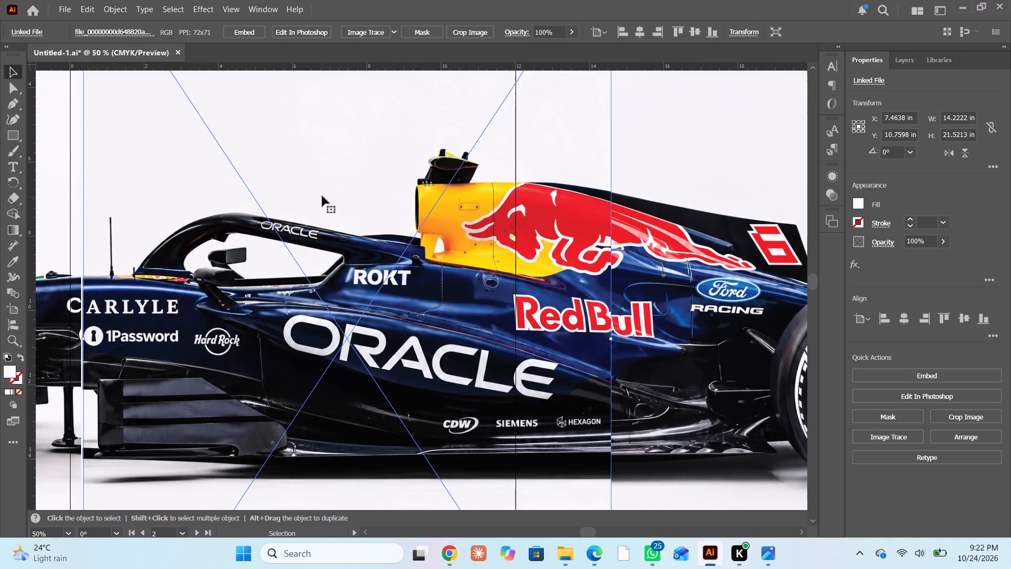
{"action": "scroll", "coordinate": [322, 196], "scroll_direction": "down", "scroll_amount": 10}
{"action": "scroll", "coordinate": [322, 197], "scroll_direction": "up", "scroll_amount": 1}
{"action": "scroll", "coordinate": [322, 197], "scroll_direction": "down", "scroll_amount": 17}
{"action": "scroll", "coordinate": [322, 218], "scroll_direction": "up", "scroll_amount": 2}
{"action": "scroll", "coordinate": [322, 218], "scroll_direction": "down", "scroll_amount": 3}
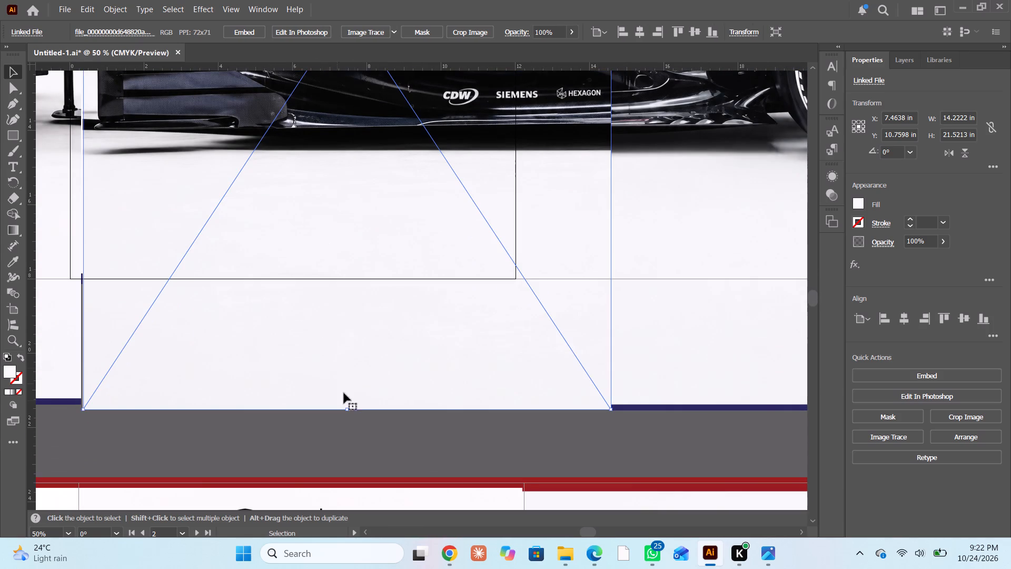
{"action": "left_click", "coordinate": [346, 410]}
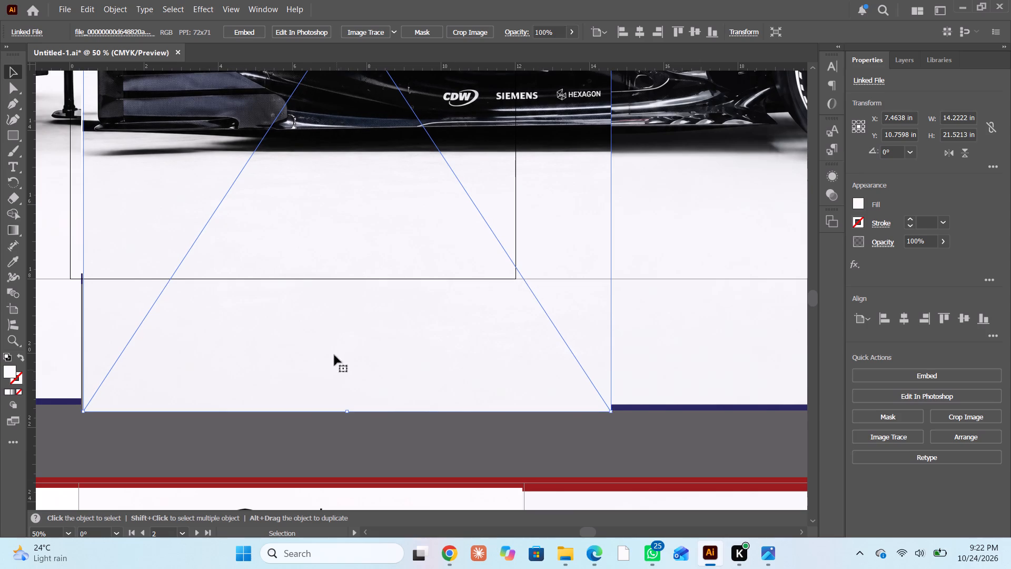
Move the front Red Bull image against the middle section, to about X 5.25, Y 10.72 in, matching the CARLYLE lettering.
{"action": "scroll", "coordinate": [336, 336], "scroll_direction": "down", "scroll_amount": 2}
{"action": "scroll", "coordinate": [336, 335], "scroll_direction": "up", "scroll_amount": 2}
{"action": "scroll", "coordinate": [336, 333], "scroll_direction": "down", "scroll_amount": 1}
{"action": "scroll", "coordinate": [336, 332], "scroll_direction": "up", "scroll_amount": 7}
{"action": "scroll", "coordinate": [339, 300], "scroll_direction": "right", "scroll_amount": 2}
{"action": "scroll", "coordinate": [340, 298], "scroll_direction": "up", "scroll_amount": 2}
{"action": "scroll", "coordinate": [340, 298], "scroll_direction": "right", "scroll_amount": 1}
{"action": "scroll", "coordinate": [340, 298], "scroll_direction": "up", "scroll_amount": 2}
{"action": "scroll", "coordinate": [340, 298], "scroll_direction": "right", "scroll_amount": 1}
{"action": "scroll", "coordinate": [340, 297], "scroll_direction": "up", "scroll_amount": 1}
{"action": "scroll", "coordinate": [340, 297], "scroll_direction": "right", "scroll_amount": 1}
{"action": "scroll", "coordinate": [340, 297], "scroll_direction": "up", "scroll_amount": 8}
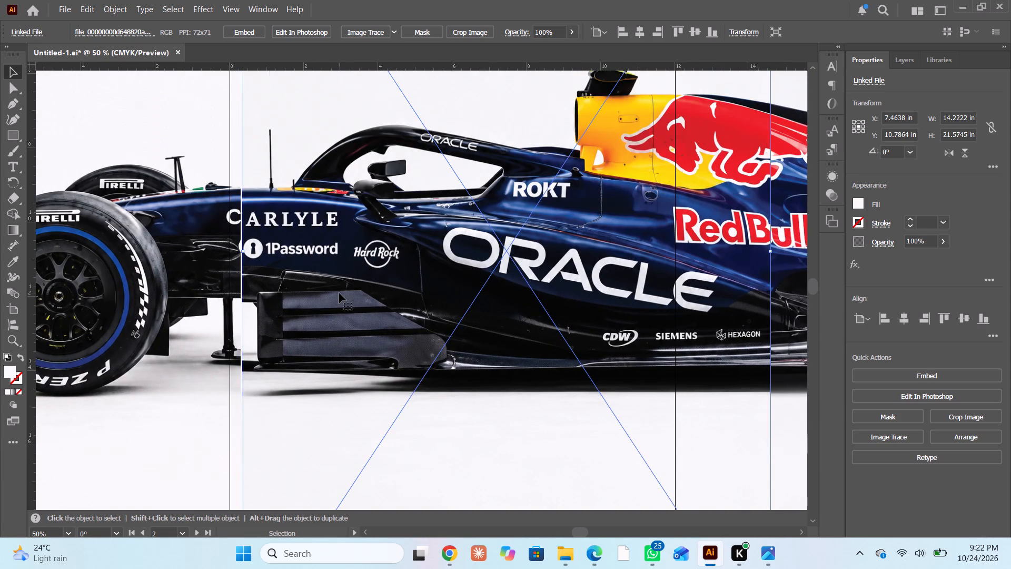
{"action": "left_click", "coordinate": [181, 335]}
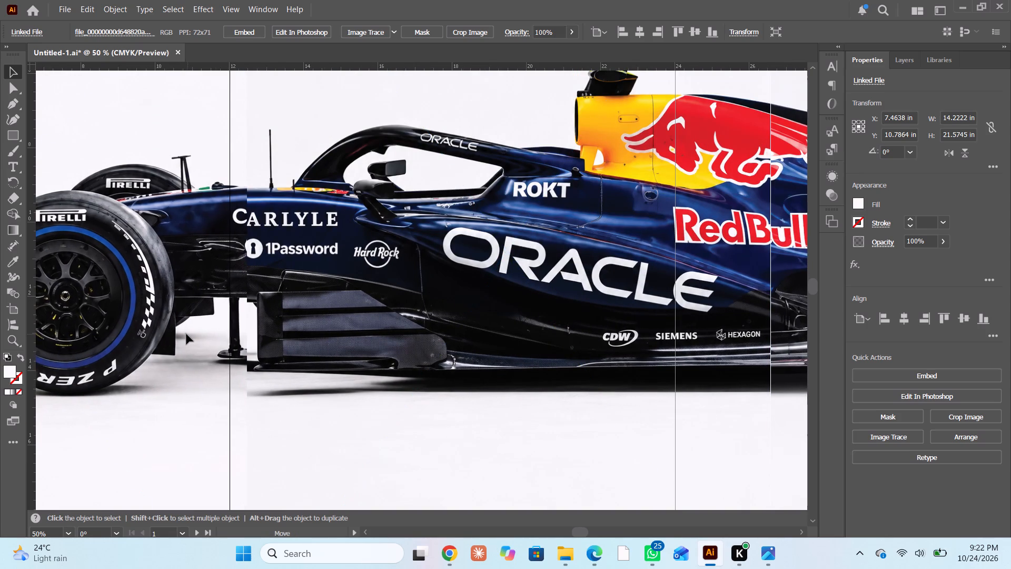
Stretch the front Red Bull image downward from its bottom edge to about 21.74 in high.
{"action": "scroll", "coordinate": [164, 362], "scroll_direction": "down", "scroll_amount": 2}
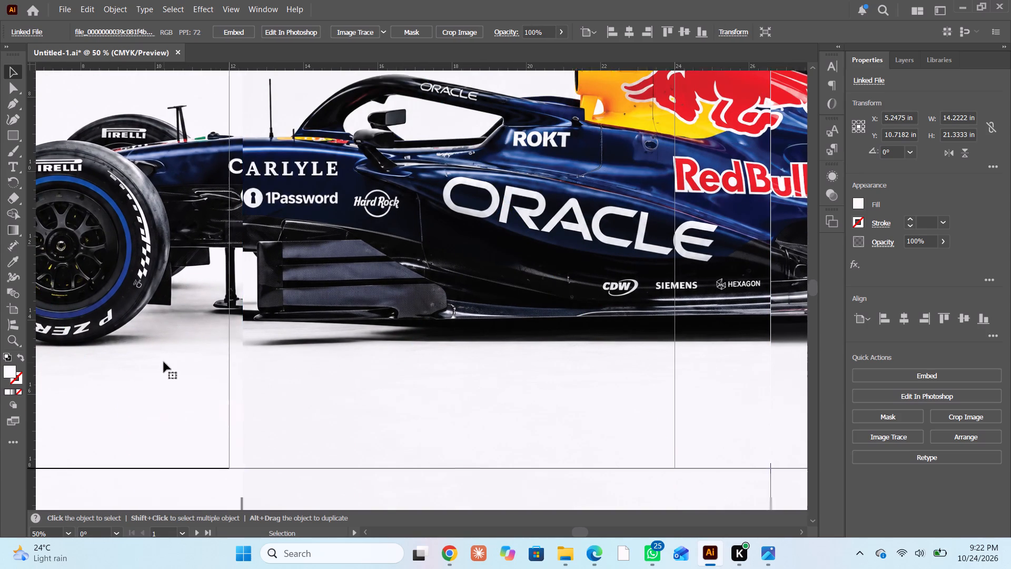
{"action": "scroll", "coordinate": [164, 362], "scroll_direction": "down", "scroll_amount": 7}
{"action": "scroll", "coordinate": [173, 344], "scroll_direction": "down", "scroll_amount": 4, "text": "alt"}
{"action": "scroll", "coordinate": [150, 367], "scroll_direction": "down", "scroll_amount": 4}
{"action": "scroll", "coordinate": [135, 338], "scroll_direction": "up", "scroll_amount": 3, "text": "alt"}
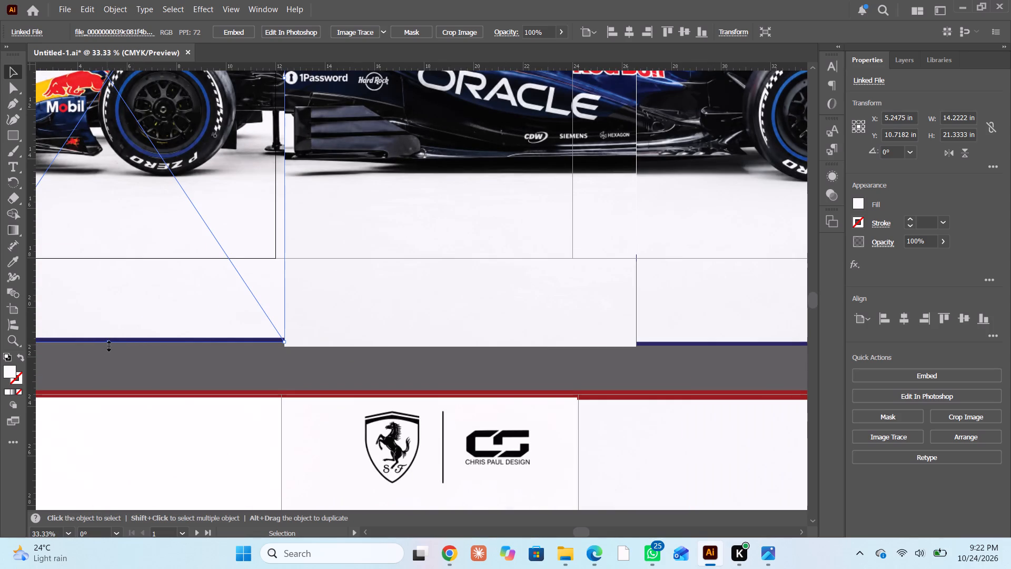
{"action": "left_click_drag", "start_coordinate": [107, 344], "coordinate": [110, 352]}
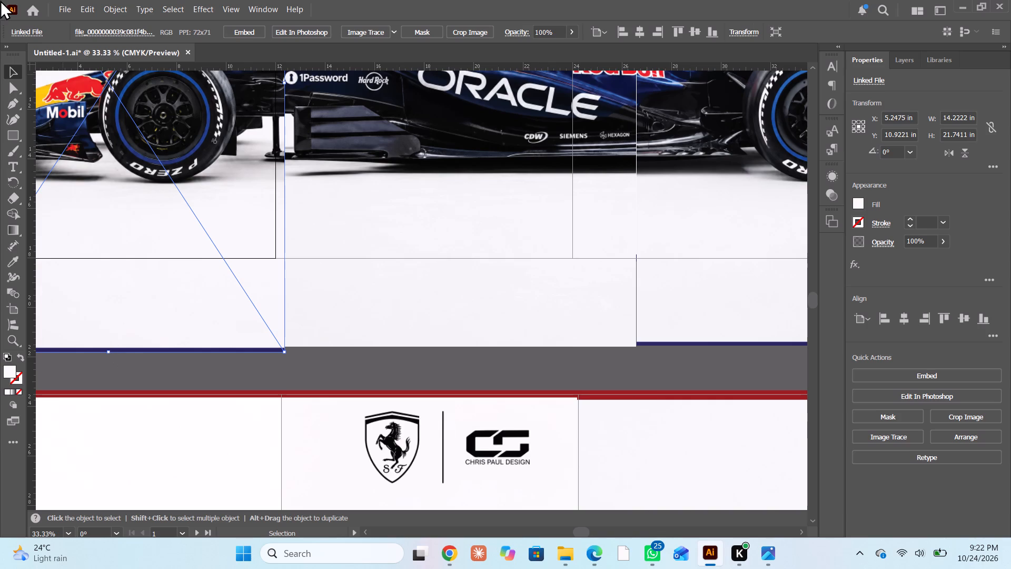
Raise the stretched front Red Bull image to about X 5.25, Y 10.77 in, realigning it with the middle section.
{"action": "scroll", "coordinate": [130, 240], "scroll_direction": "up", "scroll_amount": 11}
{"action": "left_click", "coordinate": [176, 218]}
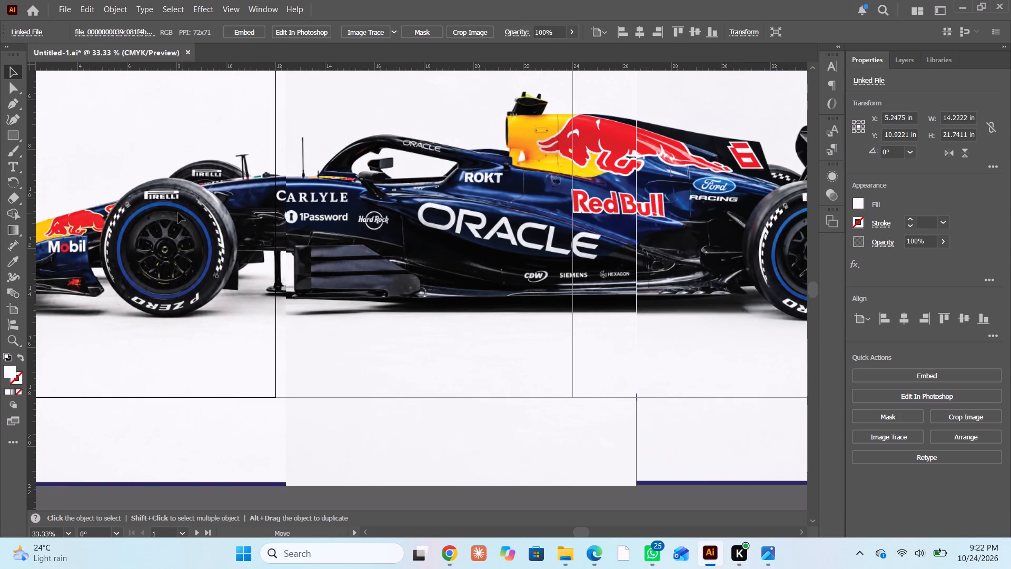
{"action": "left_click", "coordinate": [352, 356]}
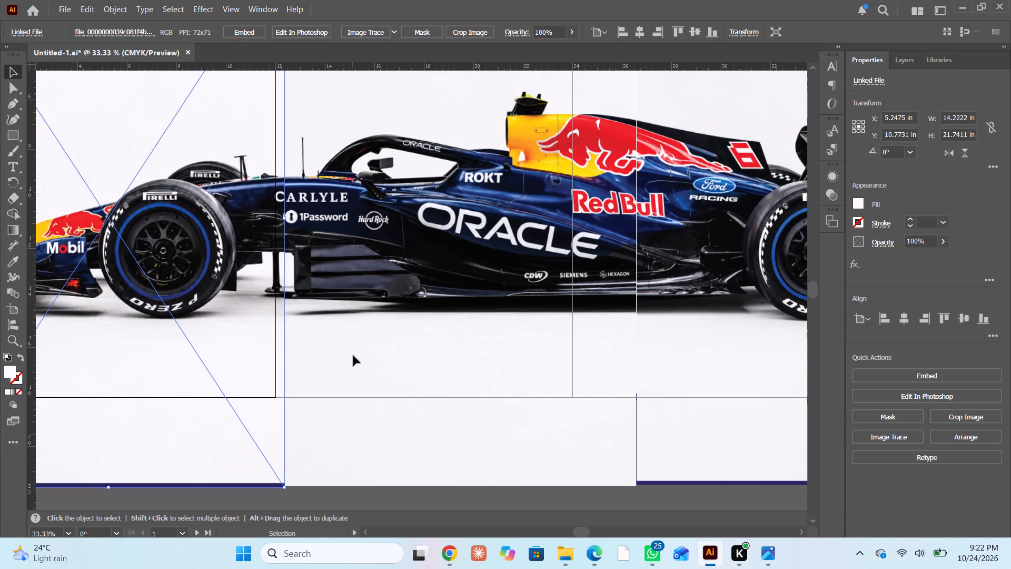
{"action": "left_click", "coordinate": [242, 376]}
Stretch the front Red Bull image slightly further downward from its bottom edge.
{"action": "scroll", "coordinate": [226, 413], "scroll_direction": "down", "scroll_amount": 5}
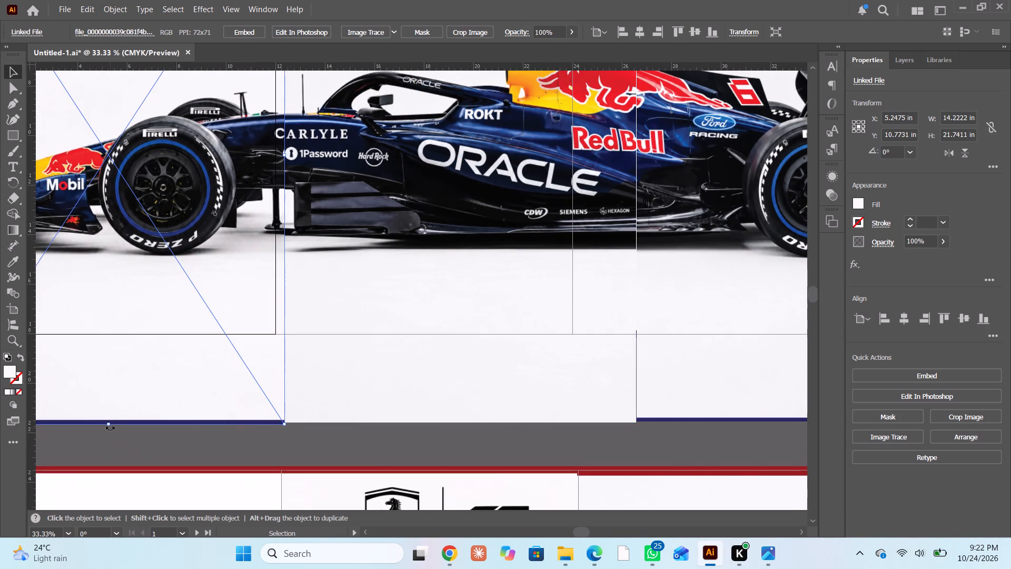
{"action": "left_click", "coordinate": [108, 425]}
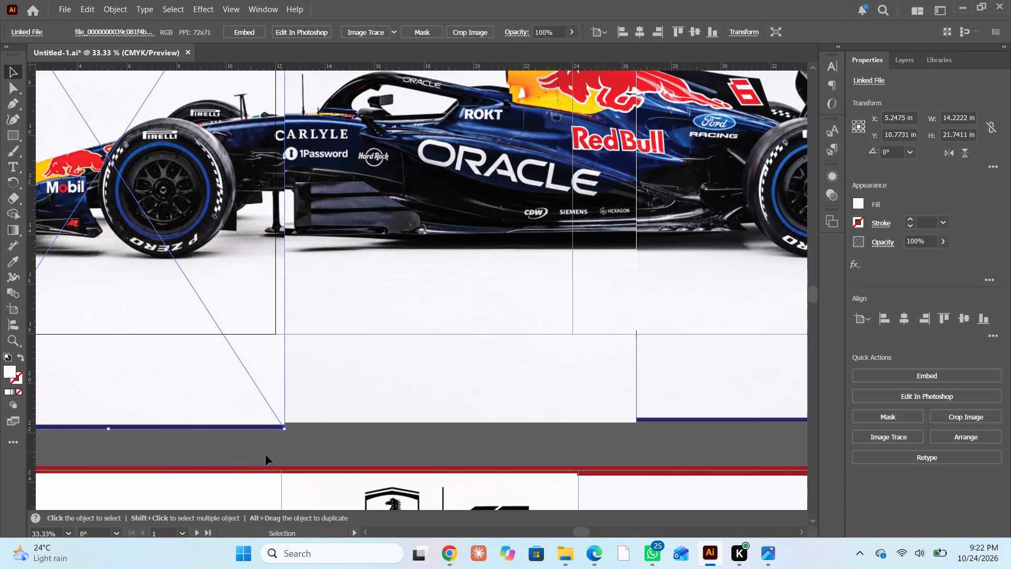
Nudge the front Red Bull image to about X 5.29, Y 10.78 in so the CARLYLE lettering lines up with the middle section.
{"action": "left_click", "coordinate": [299, 449]}
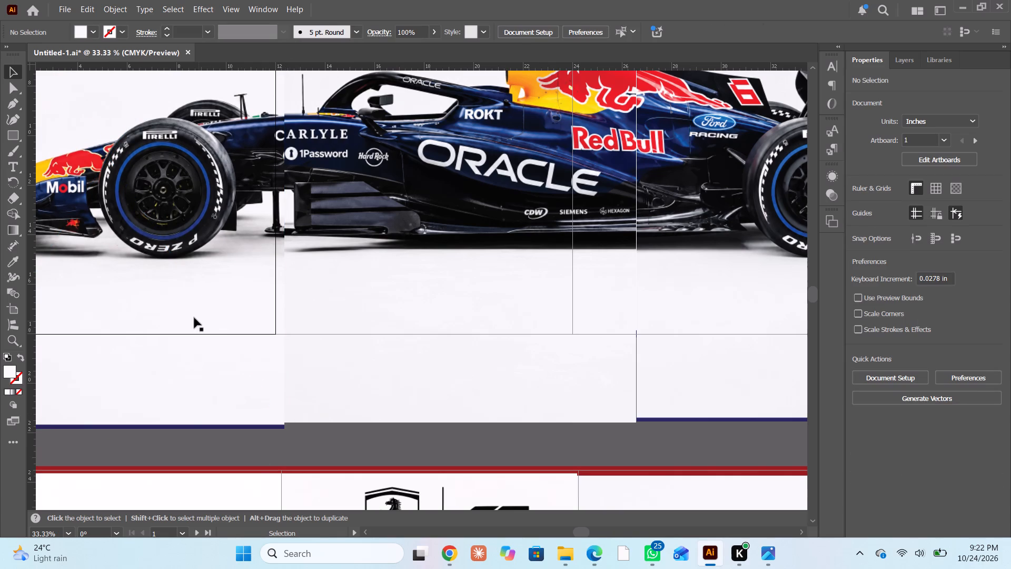
{"action": "left_click", "coordinate": [194, 317]}
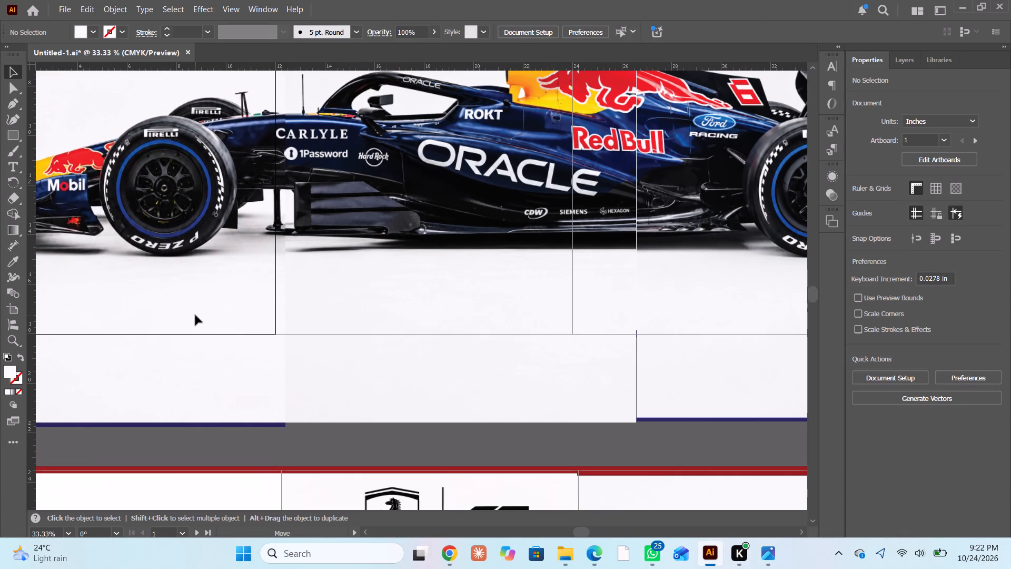
{"action": "left_click", "coordinate": [351, 433]}
{"action": "scroll", "coordinate": [262, 254], "scroll_direction": "up", "scroll_amount": 3, "text": "alt"}
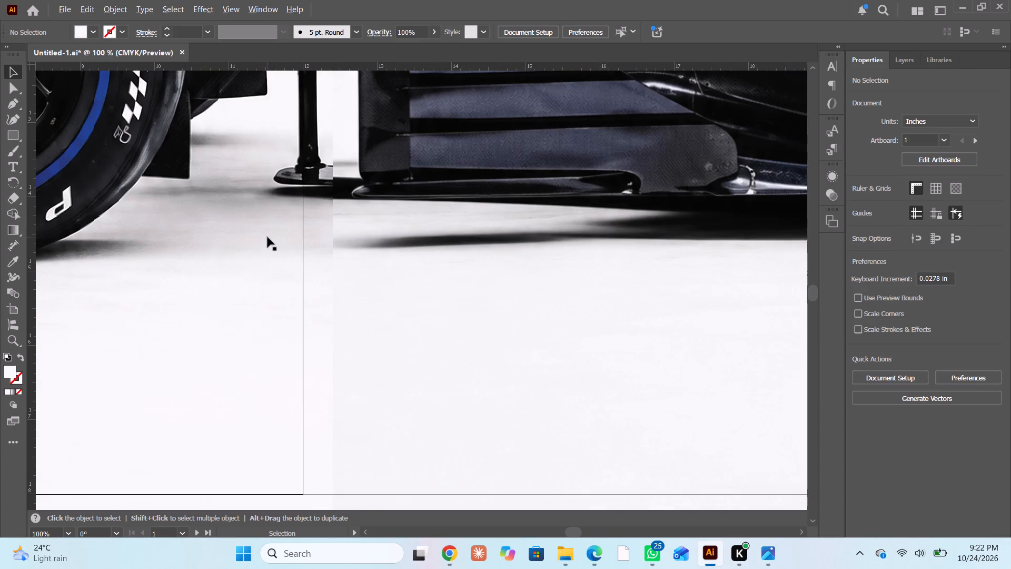
{"action": "scroll", "coordinate": [261, 247], "scroll_direction": "down", "scroll_amount": 4, "text": "alt"}
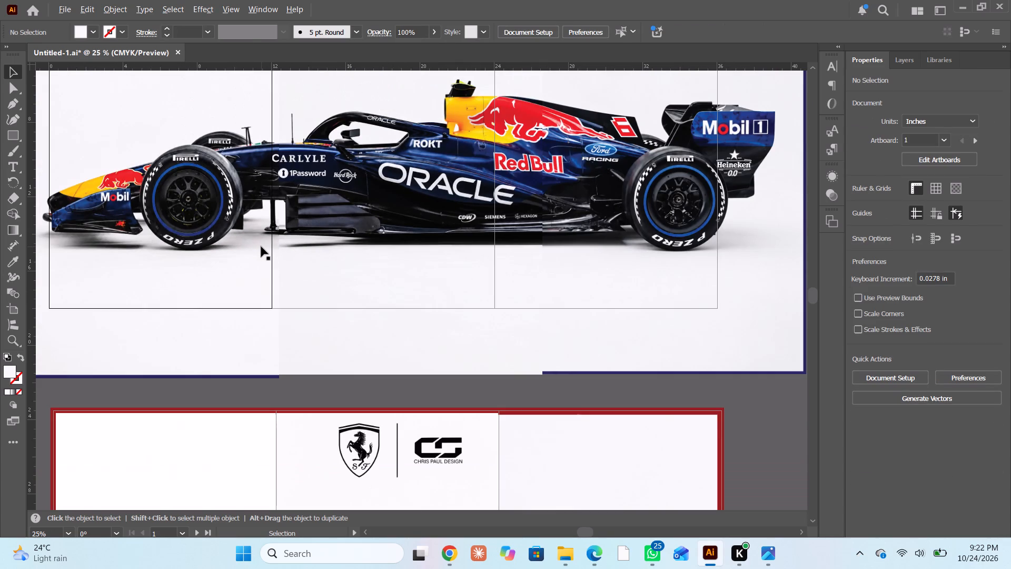
Stretch the front Red Bull image downward from its bottom edge to about 22.54 in high.
{"action": "left_click", "coordinate": [164, 337]}
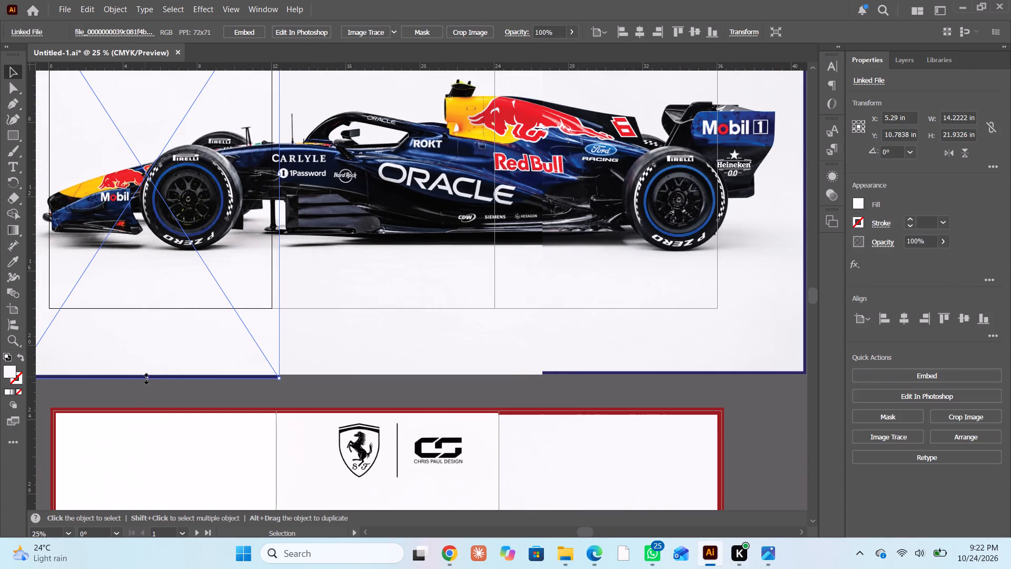
{"action": "left_click_drag", "start_coordinate": [145, 378], "coordinate": [144, 388]}
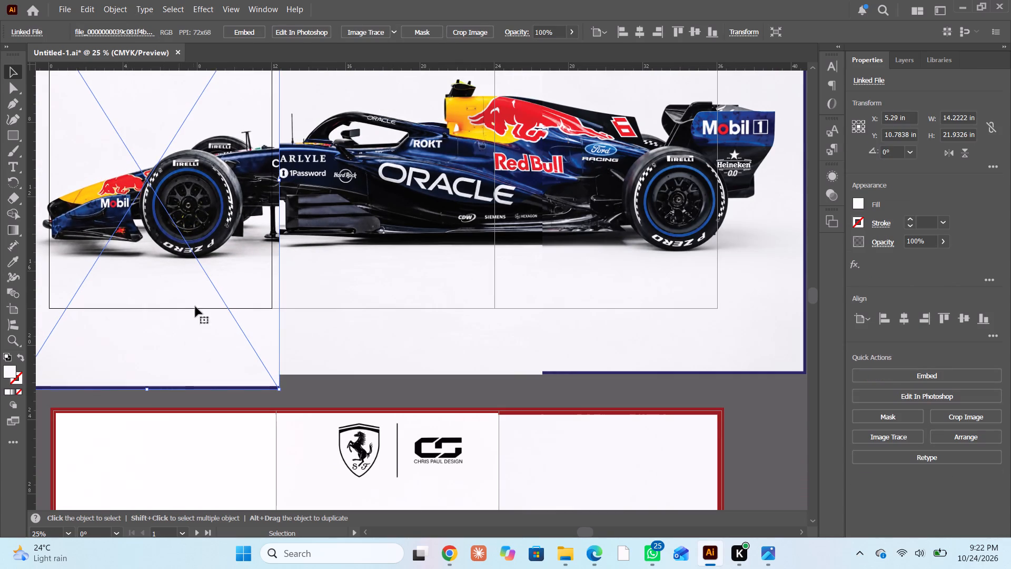
Reposition the stretched front Red Bull image at about X 5.24, Y 10.82 in, matching the CARLYLE lettering and bodywork at the seam.
{"action": "left_click_drag", "start_coordinate": [197, 307], "coordinate": [198, 302]}
{"action": "scroll", "coordinate": [214, 268], "scroll_direction": "up", "scroll_amount": 3, "text": "alt"}
{"action": "scroll", "coordinate": [227, 253], "scroll_direction": "up", "scroll_amount": 1}
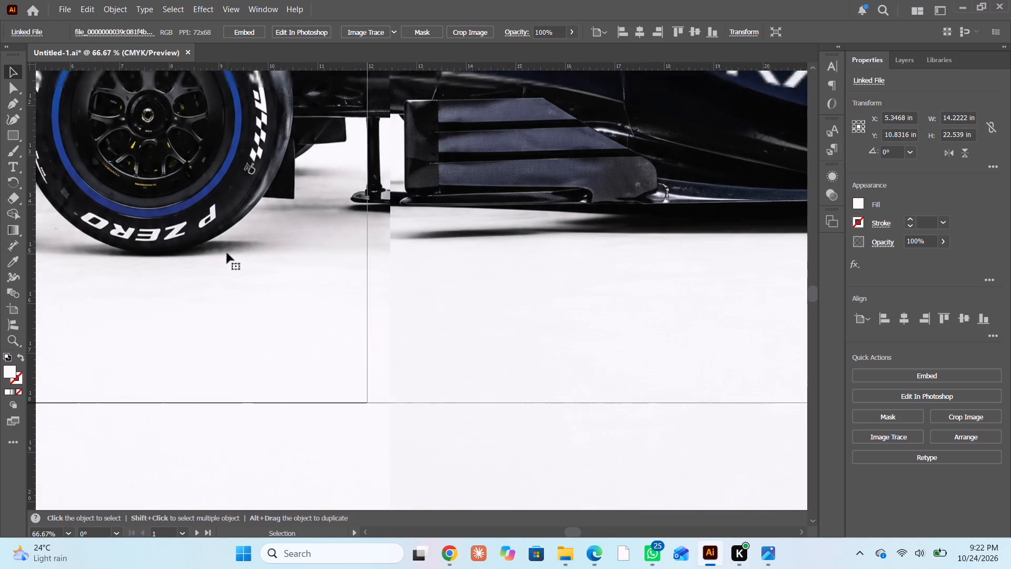
{"action": "scroll", "coordinate": [227, 253], "scroll_direction": "up", "scroll_amount": 10}
{"action": "scroll", "coordinate": [230, 247], "scroll_direction": "down", "scroll_amount": 1}
{"action": "scroll", "coordinate": [230, 247], "scroll_direction": "up", "scroll_amount": 4}
{"action": "left_click_drag", "start_coordinate": [284, 262], "coordinate": [276, 263]}
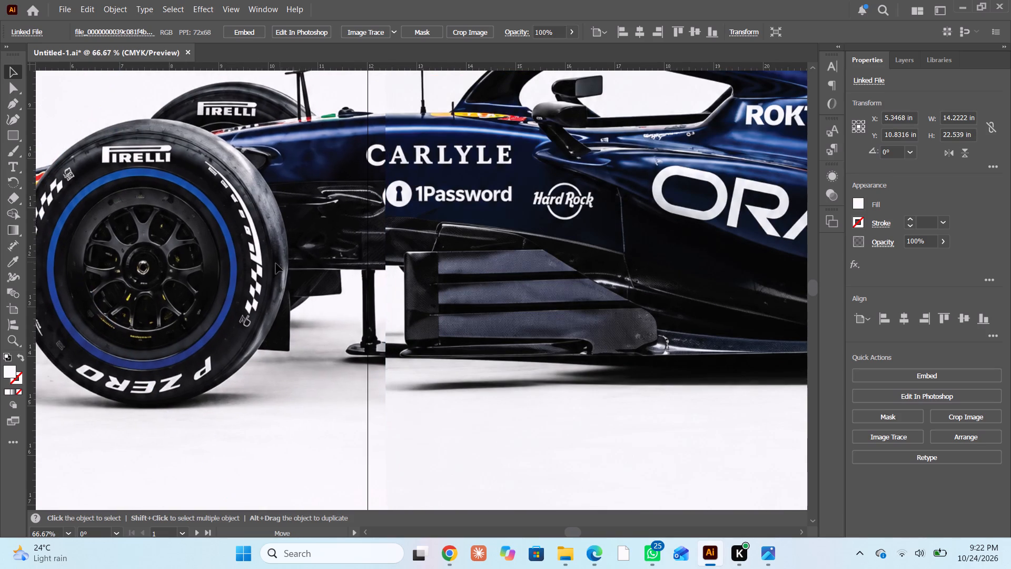
{"action": "left_click_drag", "start_coordinate": [276, 263], "coordinate": [279, 262]}
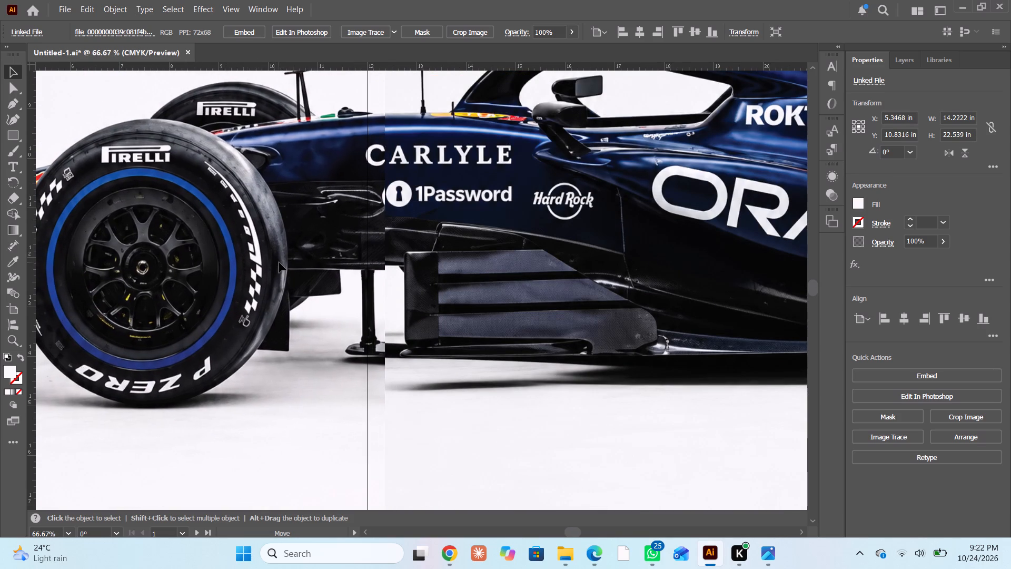
{"action": "left_click_drag", "start_coordinate": [279, 262], "coordinate": [279, 261]}
{"action": "scroll", "coordinate": [261, 295], "scroll_direction": "down", "scroll_amount": 3, "text": "ctrl+alt"}
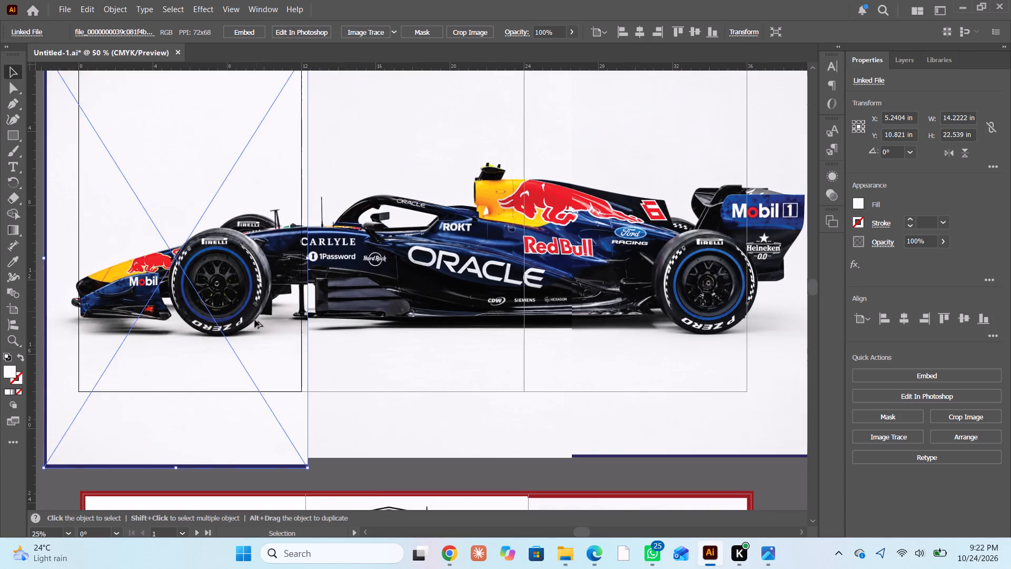
Shorten the front Red Bull image to about 22.14 in high, placed at about X 5.30, Y 10.78 in against the middle section.
{"action": "scroll", "coordinate": [246, 350], "scroll_direction": "down", "scroll_amount": 8}
{"action": "scroll", "coordinate": [194, 355], "scroll_direction": "up", "scroll_amount": 1, "text": "alt"}
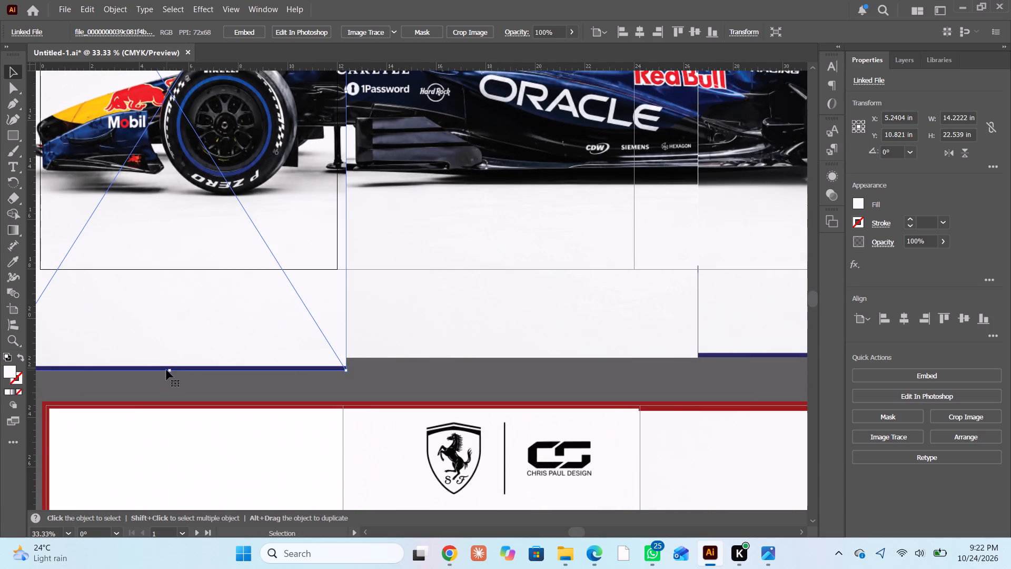
{"action": "scroll", "coordinate": [181, 365], "scroll_direction": "up", "scroll_amount": 3}
{"action": "left_click", "coordinate": [168, 409]}
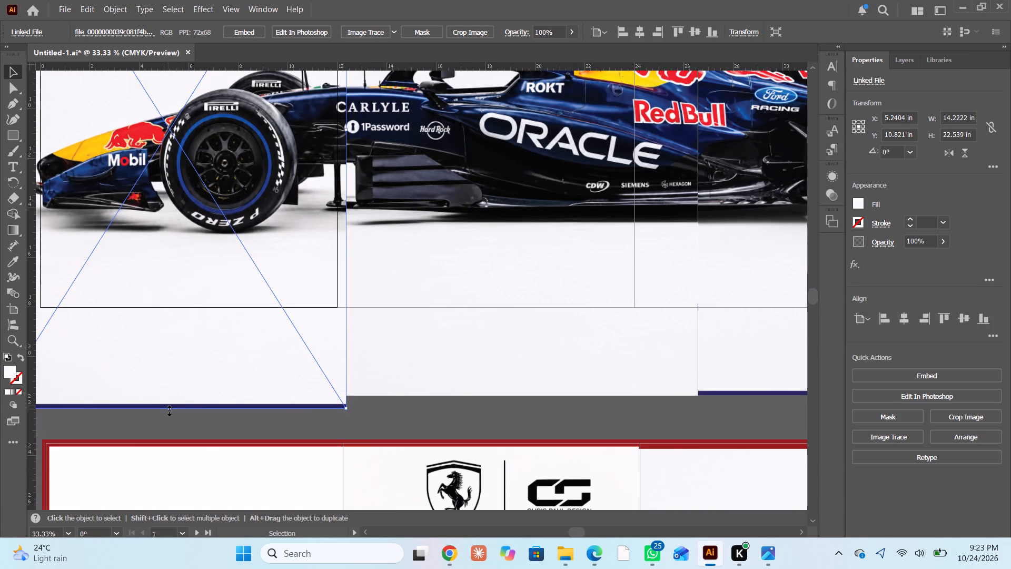
{"action": "scroll", "coordinate": [307, 230], "scroll_direction": "up", "scroll_amount": 5}
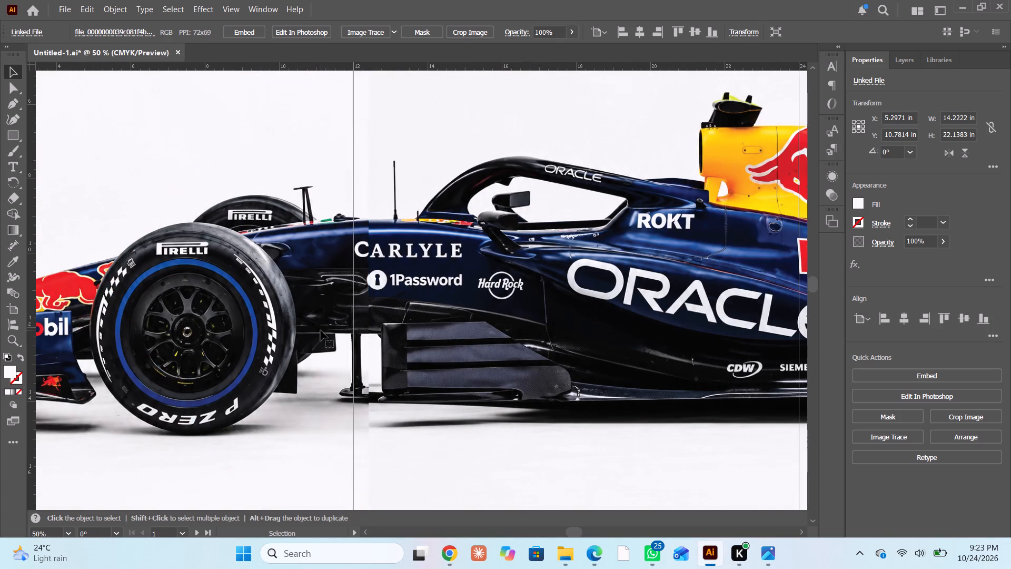
{"action": "scroll", "coordinate": [321, 330], "scroll_direction": "down", "scroll_amount": 3}
{"action": "left_click", "coordinate": [389, 380]}
{"action": "scroll", "coordinate": [366, 361], "scroll_direction": "down", "scroll_amount": 3, "text": "alt"}
{"action": "scroll", "coordinate": [334, 403], "scroll_direction": "down", "scroll_amount": 5}
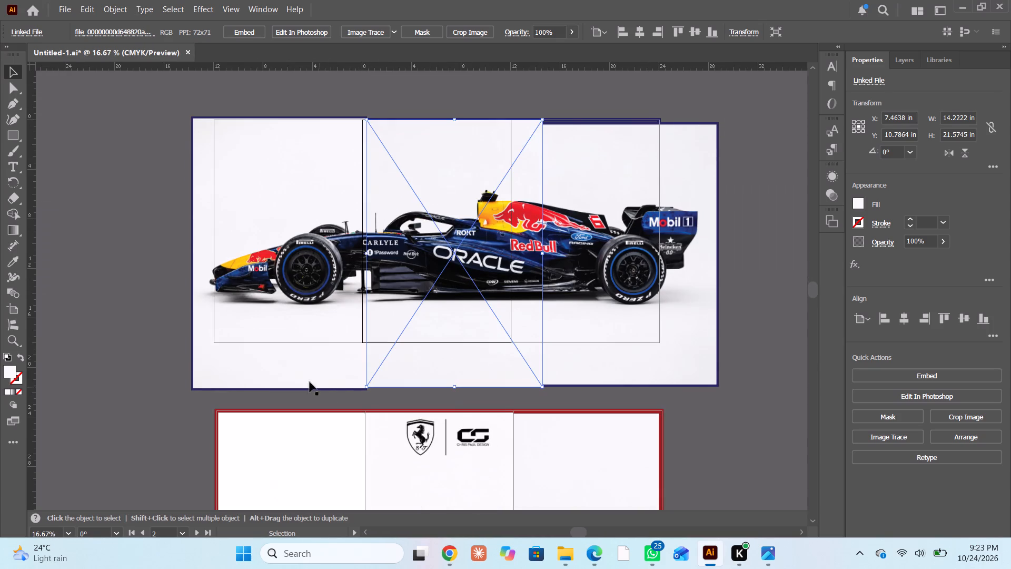
{"action": "left_click", "coordinate": [153, 335]}
Move the rear Red Bull image to about X 9.69, Y 10.89 in, closing the white gap beside the middle section.
{"action": "scroll", "coordinate": [603, 284], "scroll_direction": "up", "scroll_amount": 5, "text": "alt"}
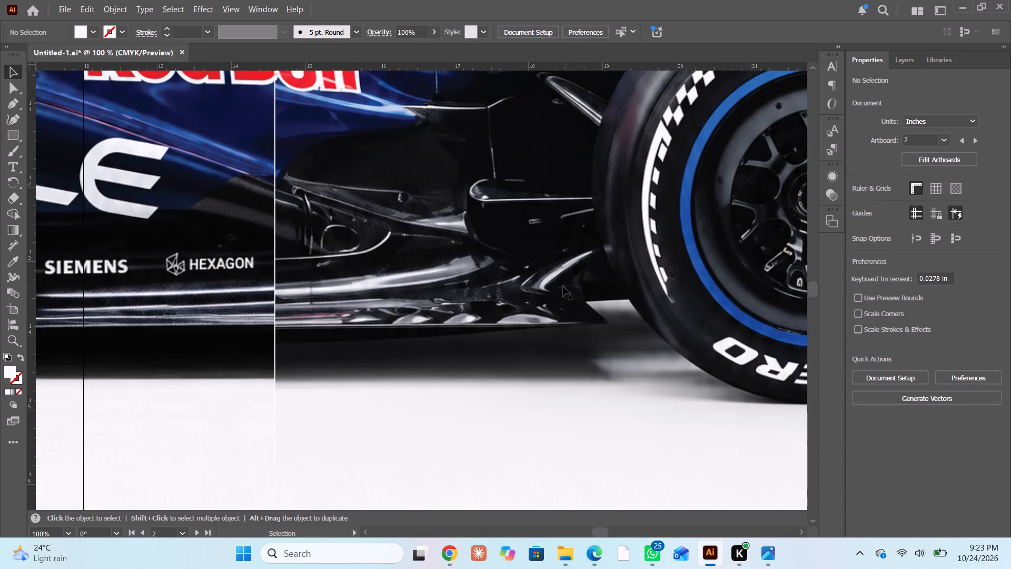
{"action": "scroll", "coordinate": [458, 281], "scroll_direction": "down", "scroll_amount": 4, "text": "alt"}
{"action": "scroll", "coordinate": [420, 242], "scroll_direction": "up", "scroll_amount": 3, "text": "alt"}
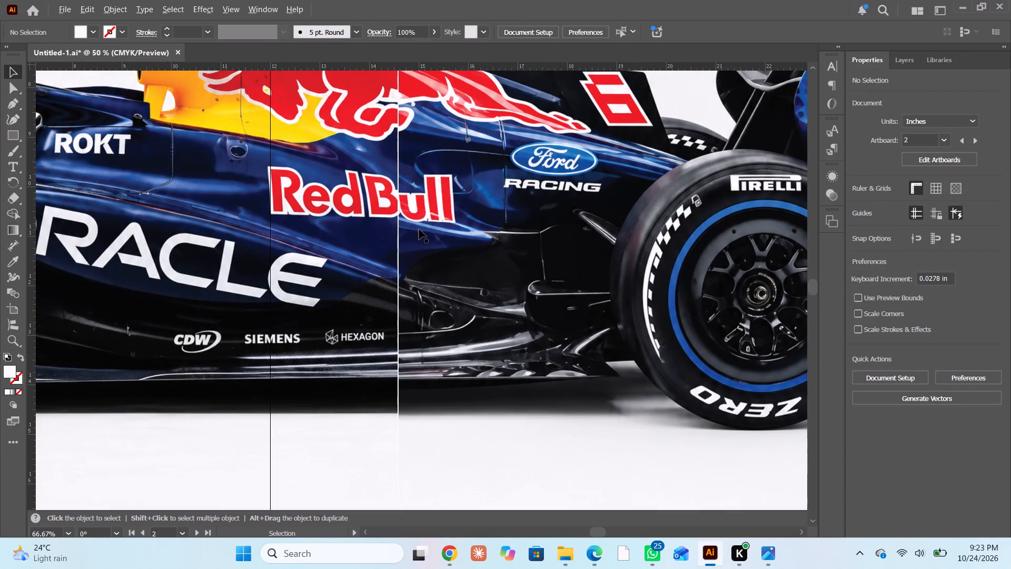
{"action": "scroll", "coordinate": [420, 227], "scroll_direction": "up", "scroll_amount": 4, "text": "alt"}
{"action": "left_click", "coordinate": [407, 223]}
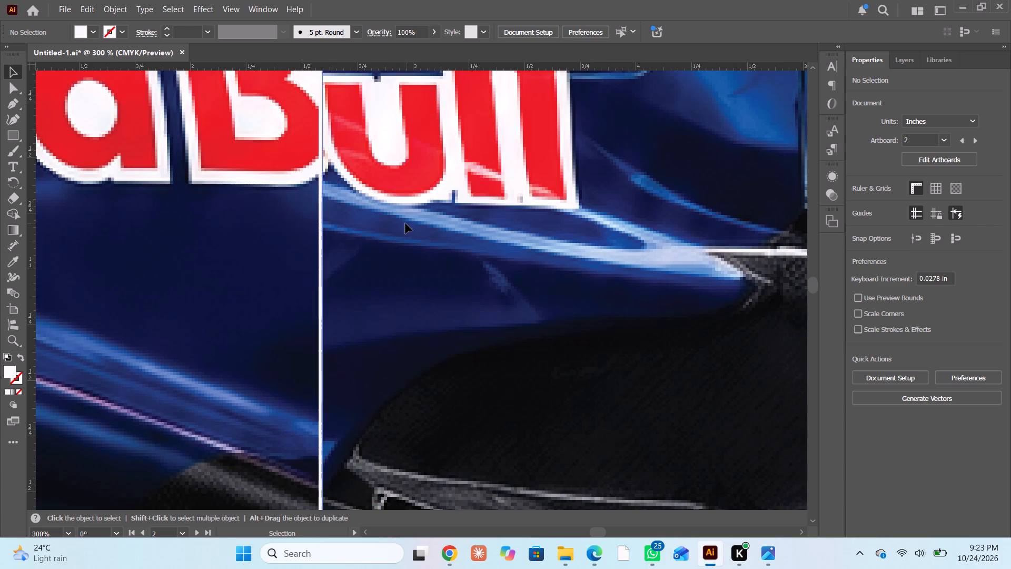
{"action": "left_click", "coordinate": [404, 223]}
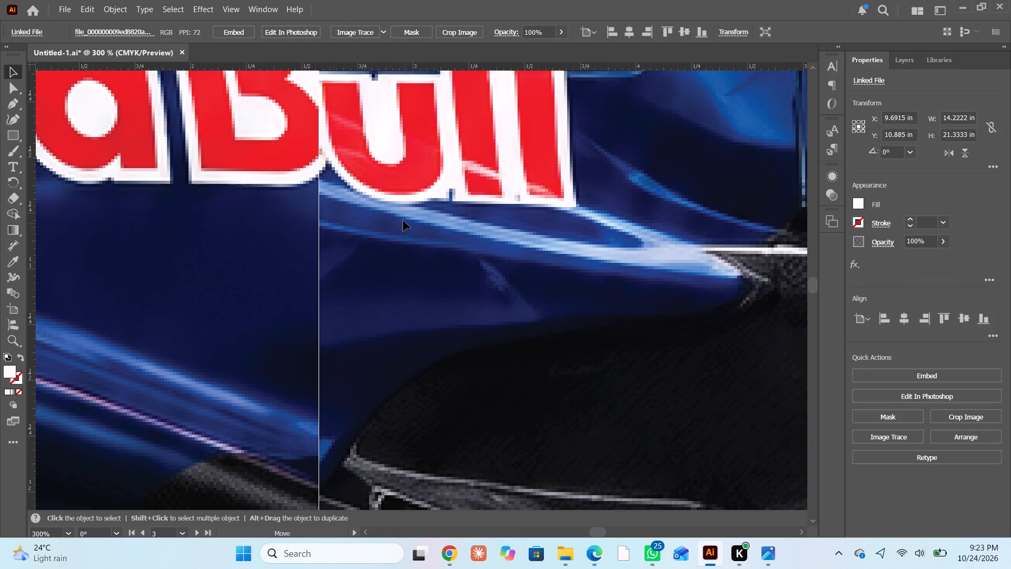
Examine the seam between the middle and rear images around the bull graphic and Red Bull lettering.
{"action": "scroll", "coordinate": [400, 223], "scroll_direction": "up", "scroll_amount": 10}
{"action": "scroll", "coordinate": [400, 217], "scroll_direction": "down", "scroll_amount": 6, "text": "alt"}
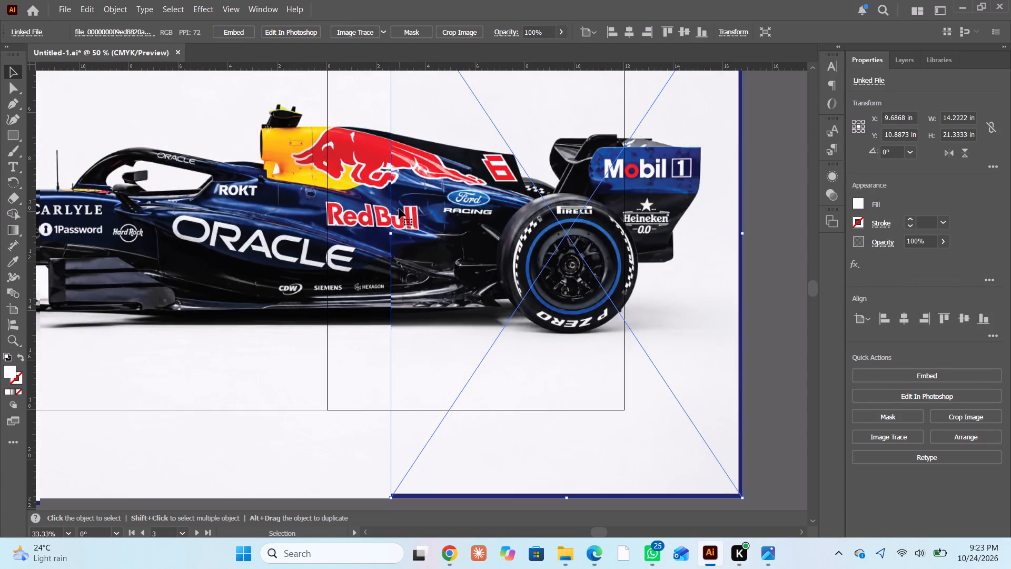
{"action": "scroll", "coordinate": [384, 175], "scroll_direction": "up", "scroll_amount": 6, "text": "alt"}
{"action": "scroll", "coordinate": [405, 143], "scroll_direction": "up", "scroll_amount": 10}
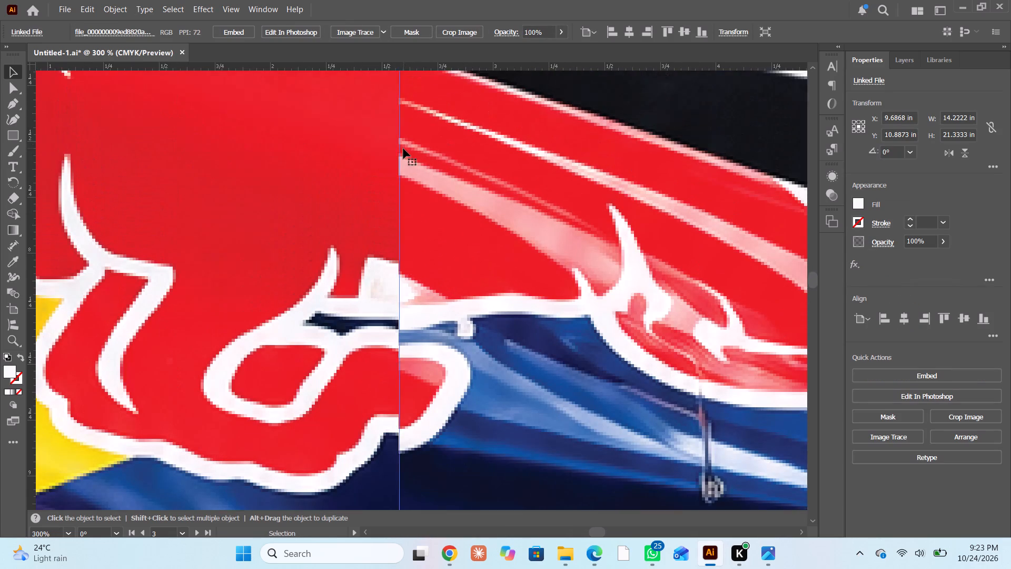
{"action": "scroll", "coordinate": [403, 149], "scroll_direction": "up", "scroll_amount": 2}
{"action": "scroll", "coordinate": [403, 149], "scroll_direction": "down", "scroll_amount": 1}
{"action": "scroll", "coordinate": [403, 149], "scroll_direction": "up", "scroll_amount": 7}
{"action": "scroll", "coordinate": [403, 154], "scroll_direction": "down", "scroll_amount": 6}
{"action": "scroll", "coordinate": [403, 154], "scroll_direction": "up", "scroll_amount": 1}
{"action": "scroll", "coordinate": [404, 155], "scroll_direction": "down", "scroll_amount": 4, "text": "alt"}
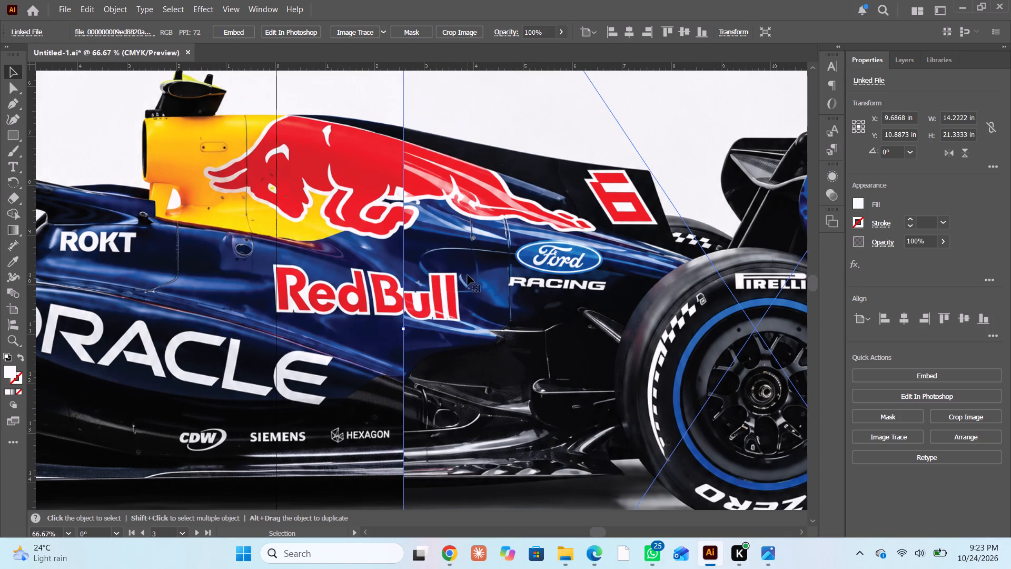
Shorten the rear Red Bull image from its bottom edge to about 21.27 in high.
{"action": "scroll", "coordinate": [464, 280], "scroll_direction": "down", "scroll_amount": 17}
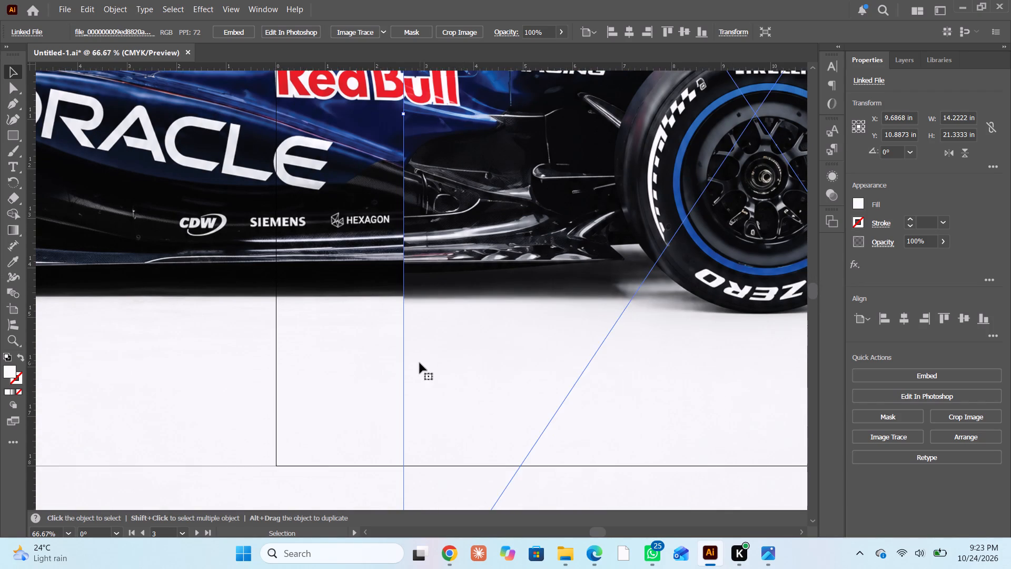
{"action": "scroll", "coordinate": [420, 364], "scroll_direction": "down", "scroll_amount": 5}
{"action": "scroll", "coordinate": [420, 364], "scroll_direction": "up", "scroll_amount": 3}
{"action": "scroll", "coordinate": [422, 366], "scroll_direction": "down", "scroll_amount": 11}
{"action": "left_click", "coordinate": [500, 410]}
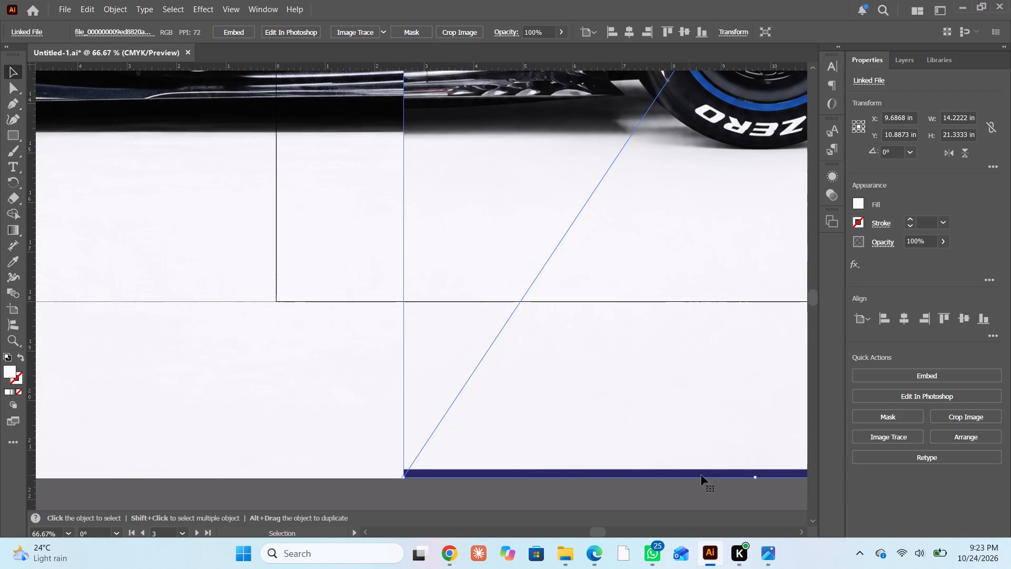
{"action": "left_click", "coordinate": [757, 478]}
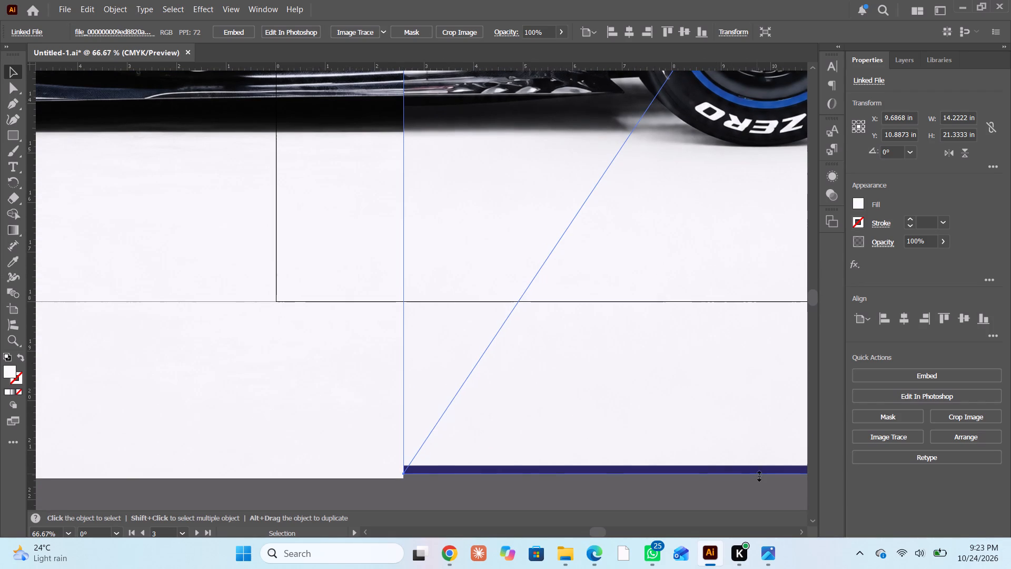
Shift the rear Red Bull image to about X 9.68, Y 10.87 in, aligning the black engine cover and red bull edges at the seam.
{"action": "scroll", "coordinate": [597, 372], "scroll_direction": "up", "scroll_amount": 2}
{"action": "scroll", "coordinate": [596, 371], "scroll_direction": "down", "scroll_amount": 1}
{"action": "scroll", "coordinate": [595, 368], "scroll_direction": "up", "scroll_amount": 16}
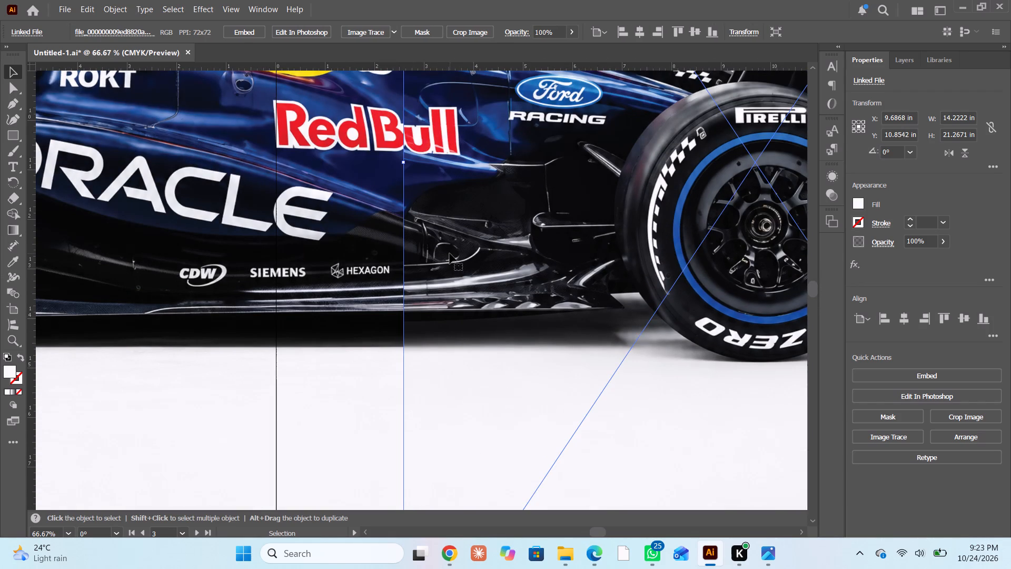
{"action": "scroll", "coordinate": [450, 253], "scroll_direction": "up", "scroll_amount": 13}
{"action": "left_click", "coordinate": [455, 107]}
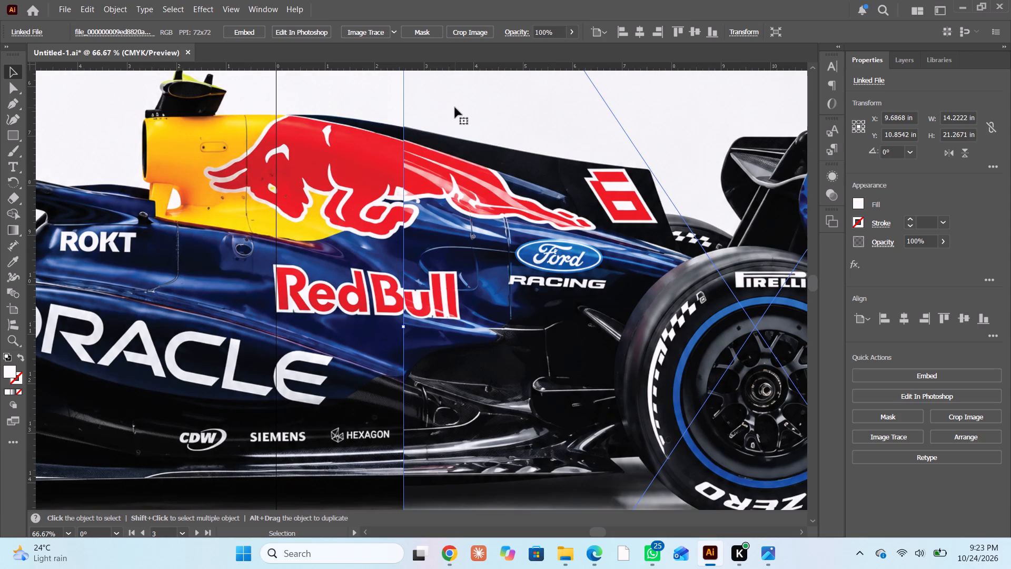
{"action": "scroll", "coordinate": [419, 147], "scroll_direction": "up", "scroll_amount": 1, "text": "alt"}
{"action": "scroll", "coordinate": [419, 147], "scroll_direction": "down", "scroll_amount": 1, "text": "alt"}
{"action": "scroll", "coordinate": [419, 147], "scroll_direction": "up", "scroll_amount": 5, "text": "alt"}
{"action": "scroll", "coordinate": [417, 144], "scroll_direction": "down", "scroll_amount": 2}
{"action": "scroll", "coordinate": [417, 144], "scroll_direction": "up", "scroll_amount": 6}
{"action": "scroll", "coordinate": [397, 151], "scroll_direction": "down", "scroll_amount": 1}
{"action": "scroll", "coordinate": [397, 151], "scroll_direction": "up", "scroll_amount": 3}
{"action": "left_click_drag", "start_coordinate": [381, 162], "coordinate": [381, 168]}
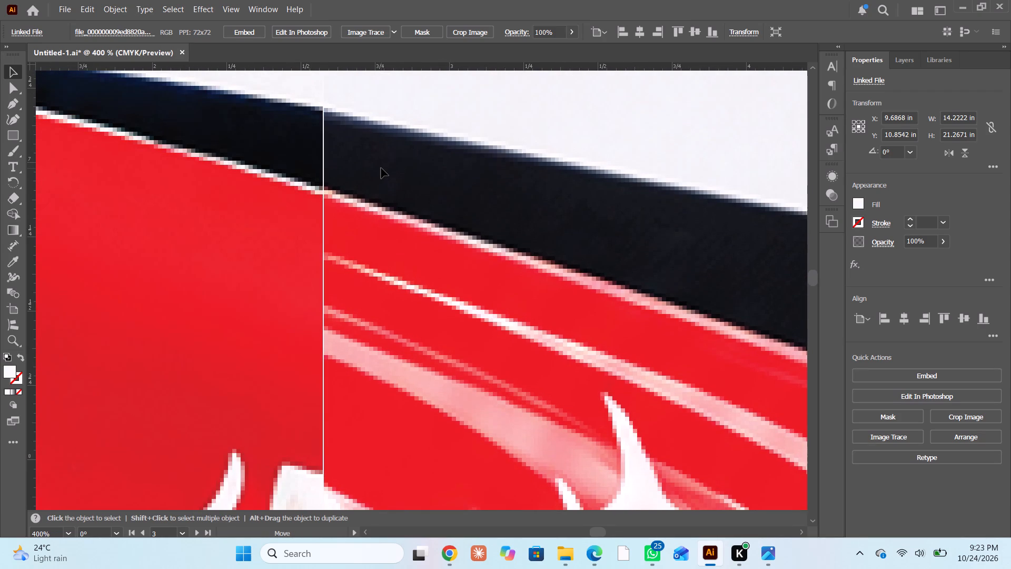
{"action": "left_click_drag", "start_coordinate": [381, 168], "coordinate": [380, 168]}
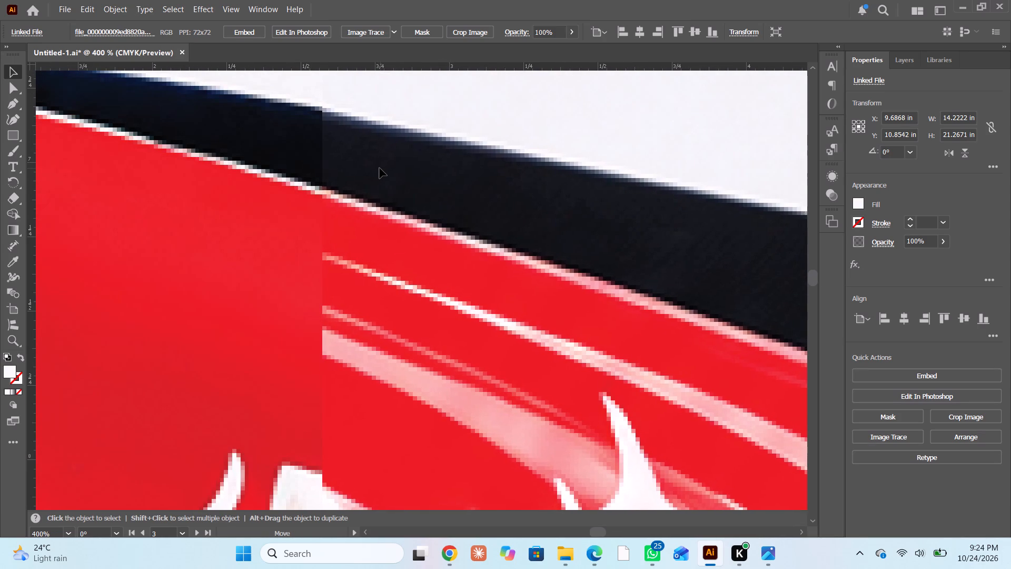
{"action": "left_click_drag", "start_coordinate": [380, 168], "coordinate": [380, 167]}
Examine the seam between the middle and rear images from the bull graphic down to the floor and bottom edge.
{"action": "scroll", "coordinate": [353, 232], "scroll_direction": "down", "scroll_amount": 3, "text": "alt"}
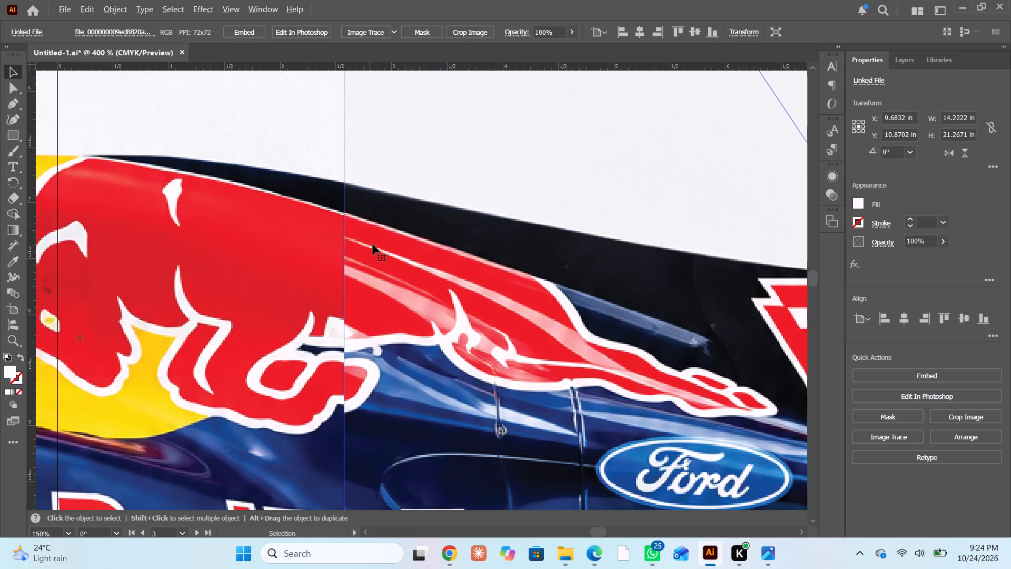
{"action": "scroll", "coordinate": [371, 256], "scroll_direction": "down", "scroll_amount": 20}
{"action": "scroll", "coordinate": [365, 325], "scroll_direction": "up", "scroll_amount": 1}
{"action": "scroll", "coordinate": [365, 325], "scroll_direction": "down", "scroll_amount": 7}
{"action": "scroll", "coordinate": [365, 323], "scroll_direction": "up", "scroll_amount": 1}
{"action": "scroll", "coordinate": [365, 323], "scroll_direction": "down", "scroll_amount": 19}
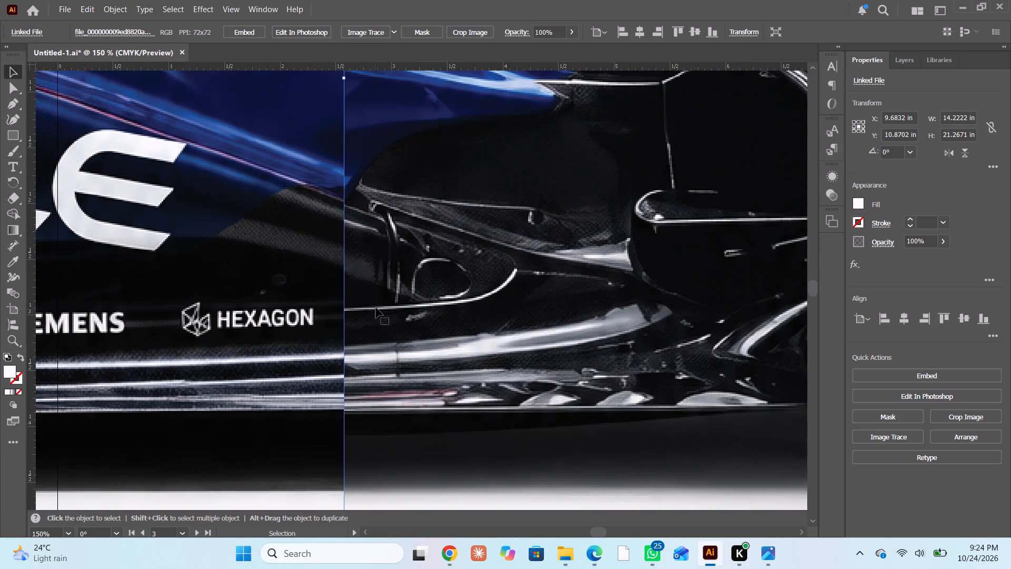
{"action": "scroll", "coordinate": [377, 301], "scroll_direction": "down", "scroll_amount": 4, "text": "alt"}
{"action": "scroll", "coordinate": [420, 411], "scroll_direction": "down", "scroll_amount": 10}
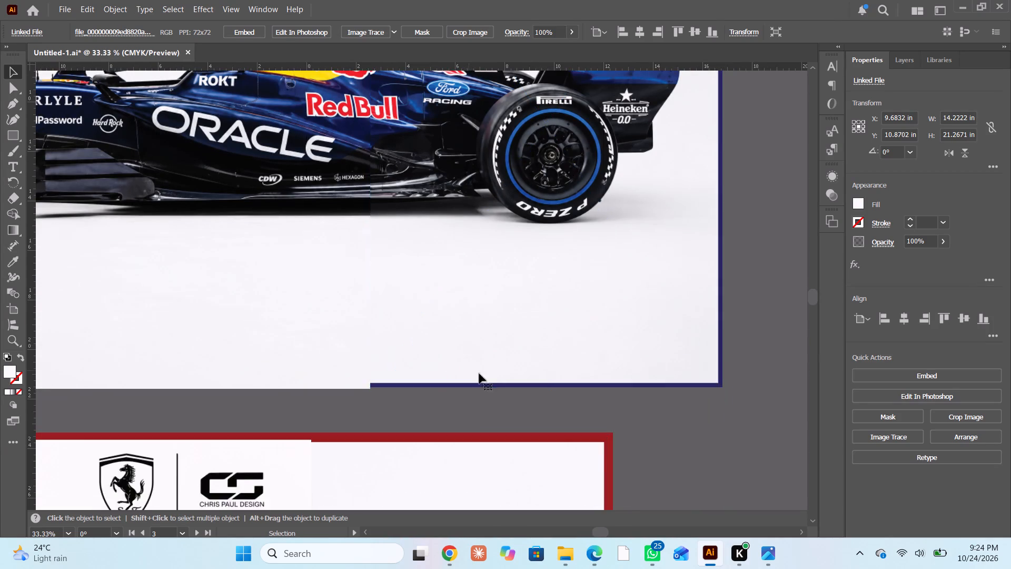
Compress the rear Red Bull image vertically by raising its bottom edge, bringing its centre to about Y 10.40 in.
{"action": "scroll", "coordinate": [501, 376], "scroll_direction": "up", "scroll_amount": 2}
{"action": "scroll", "coordinate": [527, 385], "scroll_direction": "up", "scroll_amount": 2, "text": "alt"}
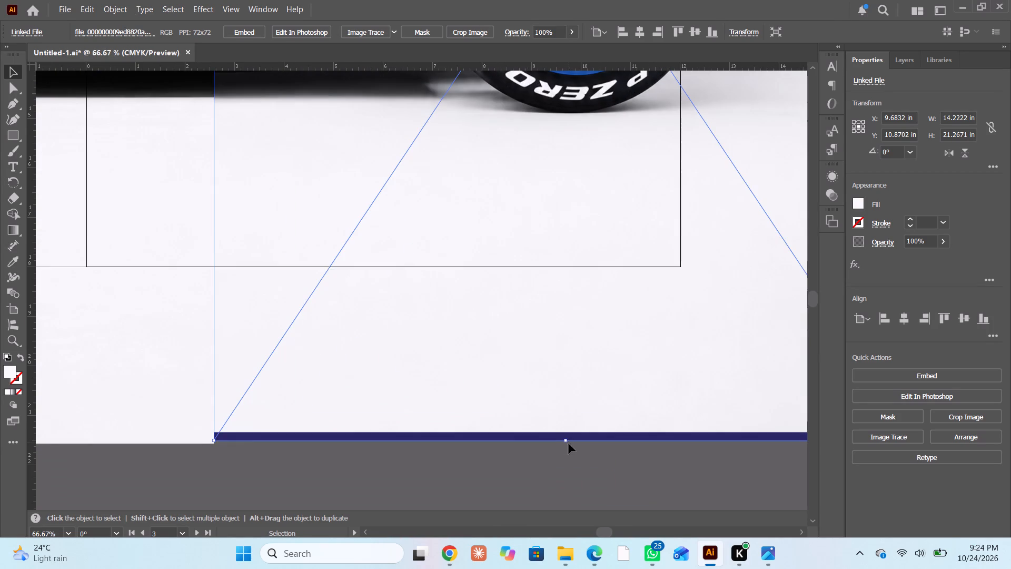
{"action": "left_click_drag", "start_coordinate": [567, 440], "coordinate": [570, 435]}
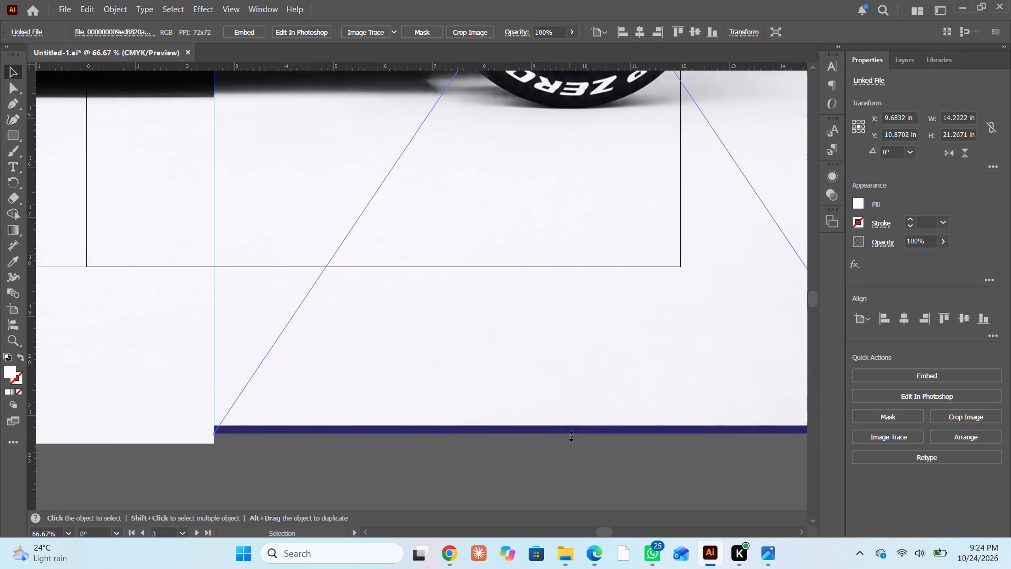
{"action": "left_click_drag", "start_coordinate": [570, 435], "coordinate": [580, 393]}
{"action": "scroll", "coordinate": [578, 393], "scroll_direction": "down", "scroll_amount": 3, "text": "alt"}
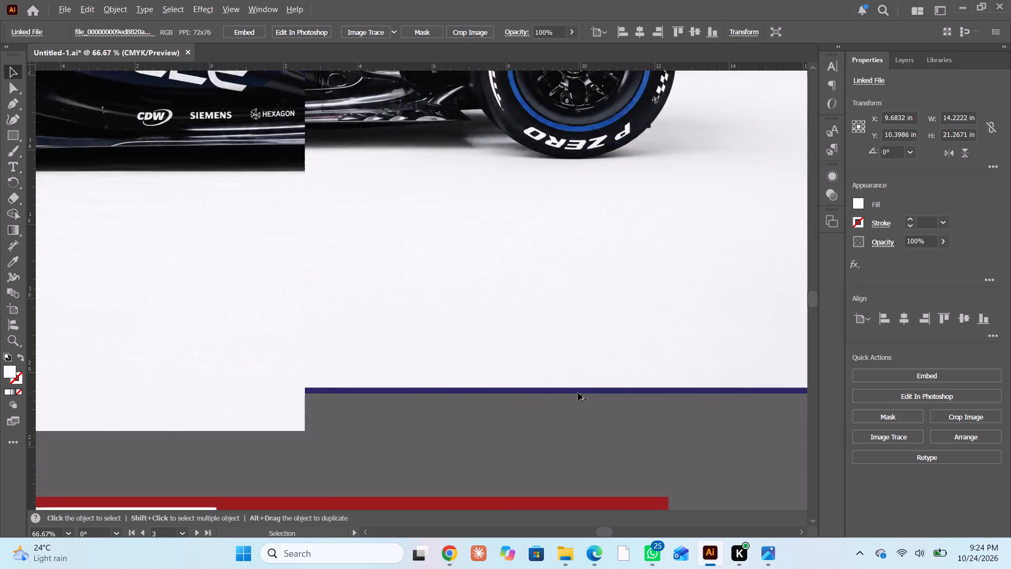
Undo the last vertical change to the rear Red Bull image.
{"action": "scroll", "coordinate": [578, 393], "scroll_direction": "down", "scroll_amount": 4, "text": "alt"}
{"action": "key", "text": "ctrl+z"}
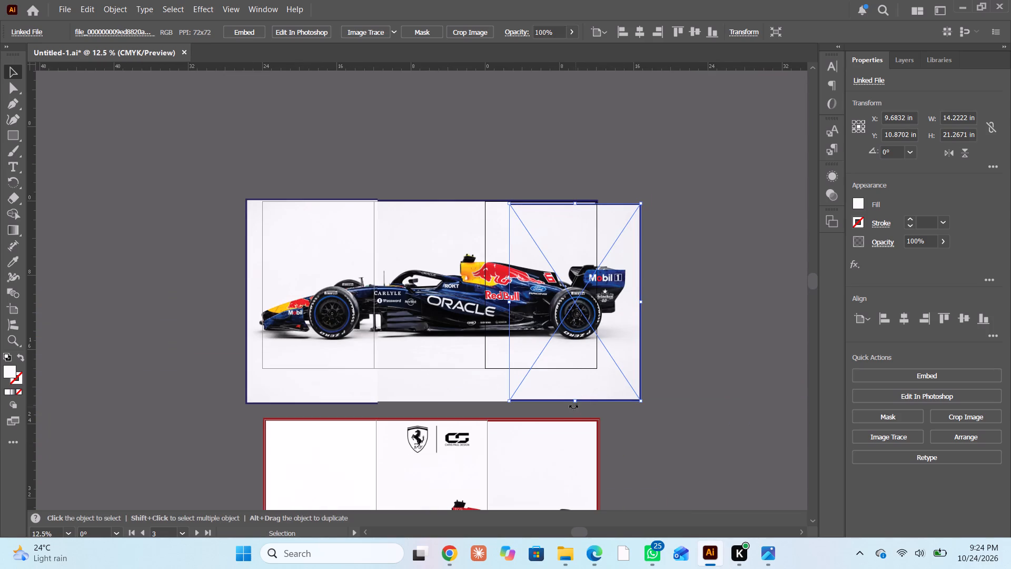
Shorten the rear Red Bull image from its bottom edge to about 21.24 in high.
{"action": "scroll", "coordinate": [570, 396], "scroll_direction": "up", "scroll_amount": 4, "text": "alt"}
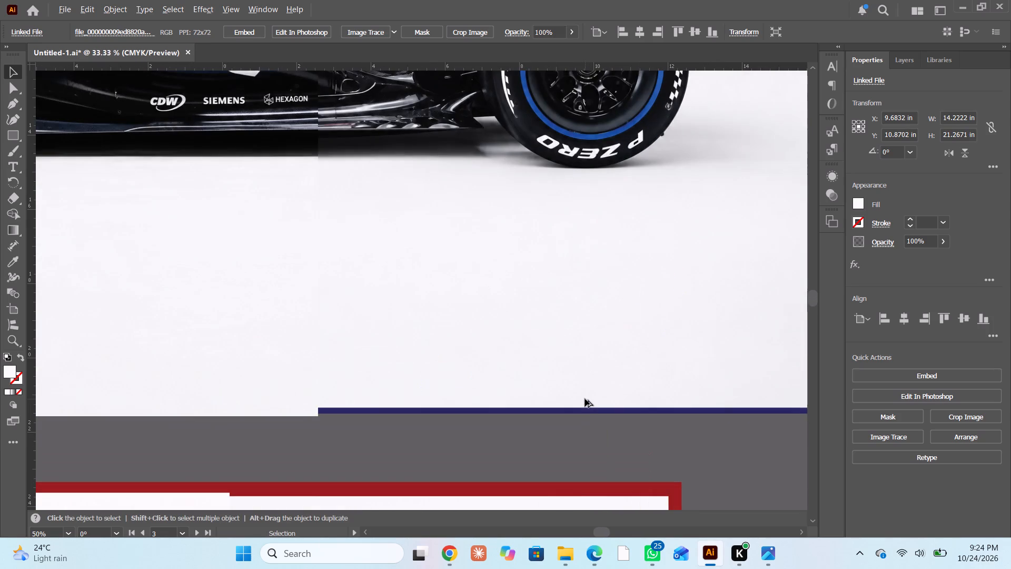
{"action": "left_click", "coordinate": [583, 413]}
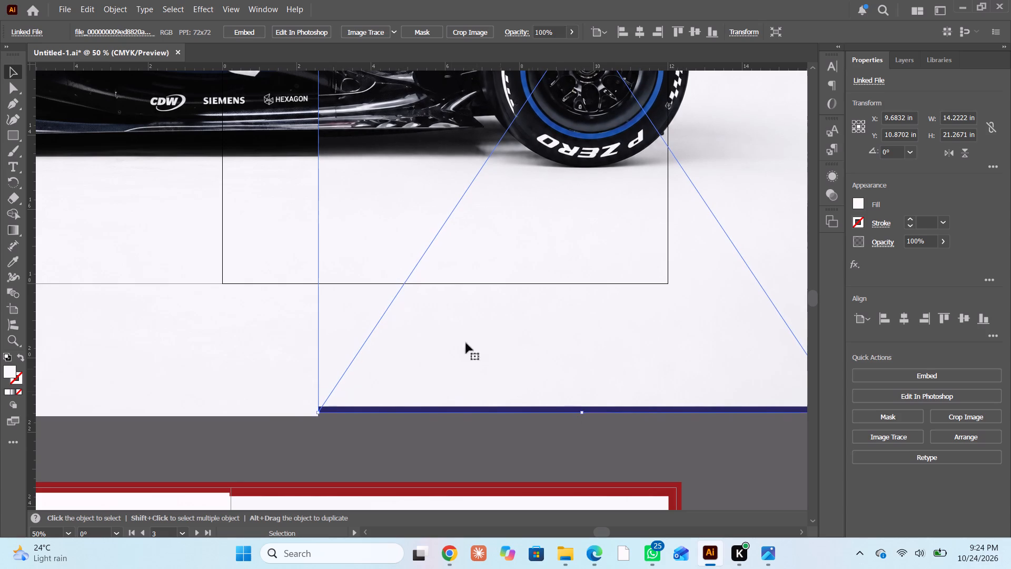
Examine the seam between the middle and rear images from the floor and HEXAGON lettering up to the bull graphic.
{"action": "scroll", "coordinate": [451, 330], "scroll_direction": "up", "scroll_amount": 6}
{"action": "left_click", "coordinate": [443, 310]}
{"action": "scroll", "coordinate": [321, 167], "scroll_direction": "up", "scroll_amount": 2, "text": "alt"}
{"action": "scroll", "coordinate": [321, 167], "scroll_direction": "down", "scroll_amount": 1, "text": "alt"}
{"action": "scroll", "coordinate": [321, 167], "scroll_direction": "up", "scroll_amount": 3, "text": "alt"}
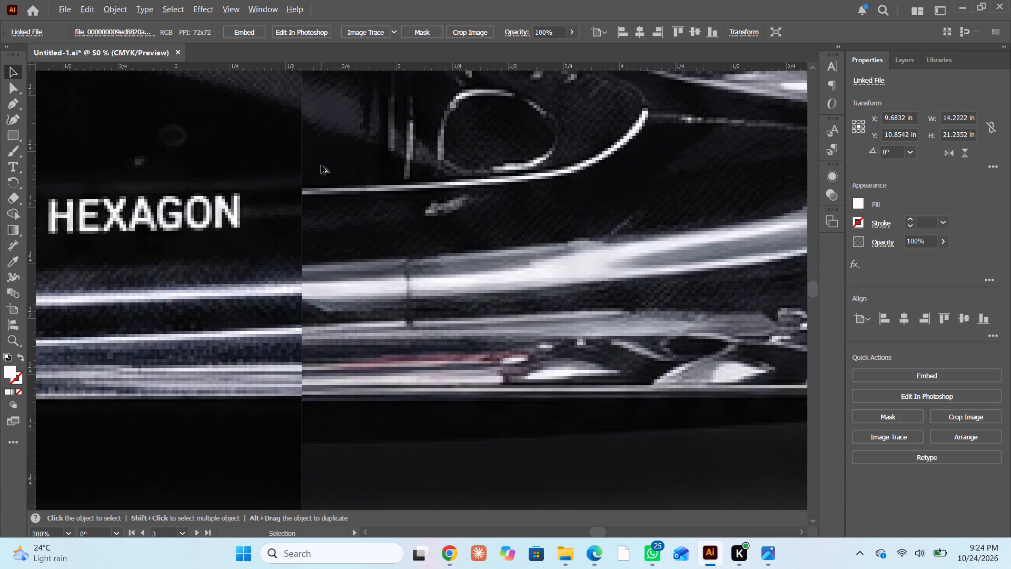
{"action": "scroll", "coordinate": [321, 163], "scroll_direction": "up", "scroll_amount": 5, "text": "alt"}
{"action": "scroll", "coordinate": [321, 163], "scroll_direction": "down", "scroll_amount": 2, "text": "alt"}
{"action": "scroll", "coordinate": [321, 163], "scroll_direction": "up", "scroll_amount": 1, "text": "alt"}
{"action": "scroll", "coordinate": [321, 163], "scroll_direction": "down", "scroll_amount": 6, "text": "alt"}
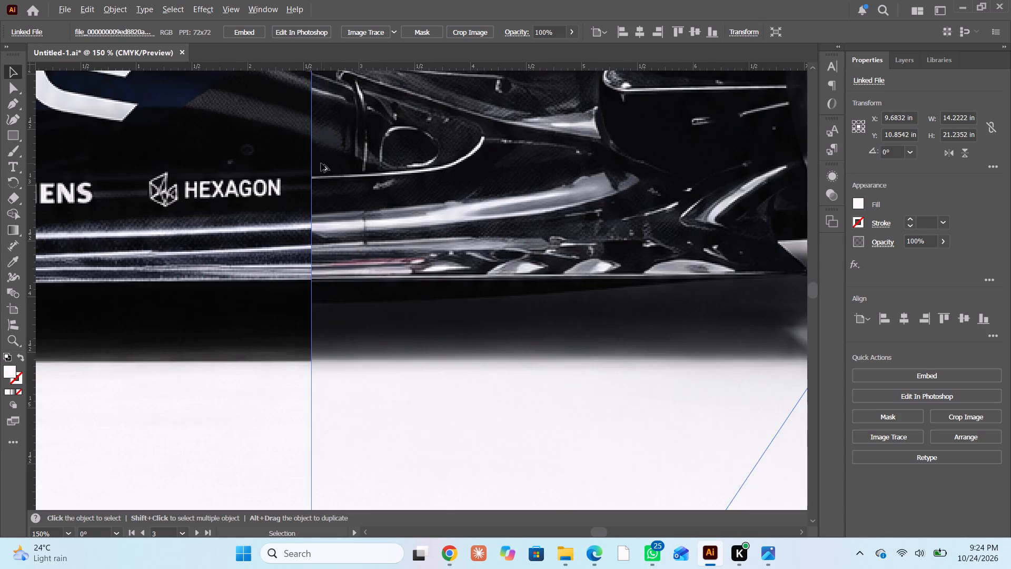
{"action": "scroll", "coordinate": [321, 163], "scroll_direction": "up", "scroll_amount": 14}
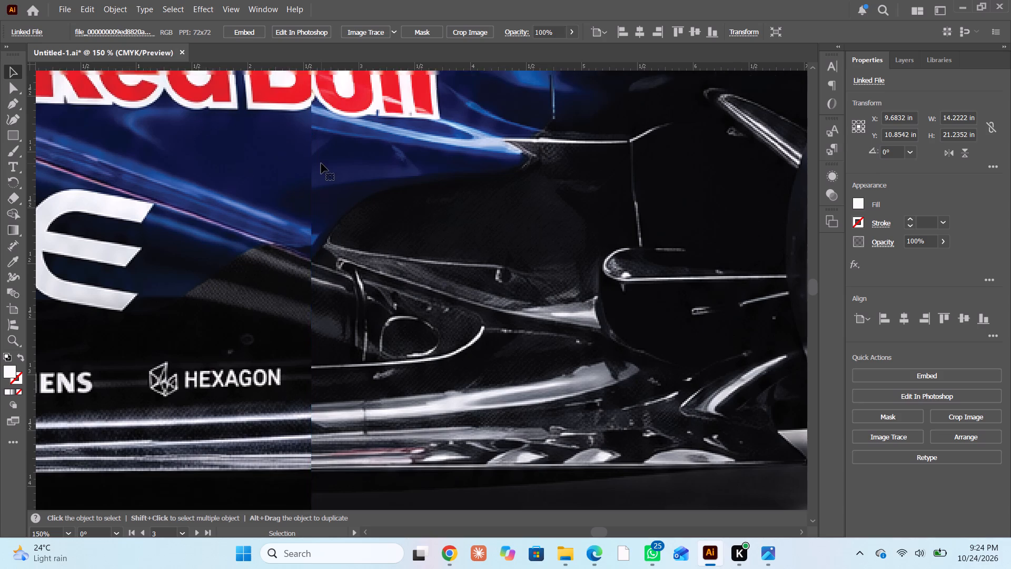
{"action": "scroll", "coordinate": [321, 163], "scroll_direction": "up", "scroll_amount": 15}
{"action": "scroll", "coordinate": [322, 163], "scroll_direction": "down", "scroll_amount": 1}
{"action": "scroll", "coordinate": [322, 163], "scroll_direction": "up", "scroll_amount": 10}
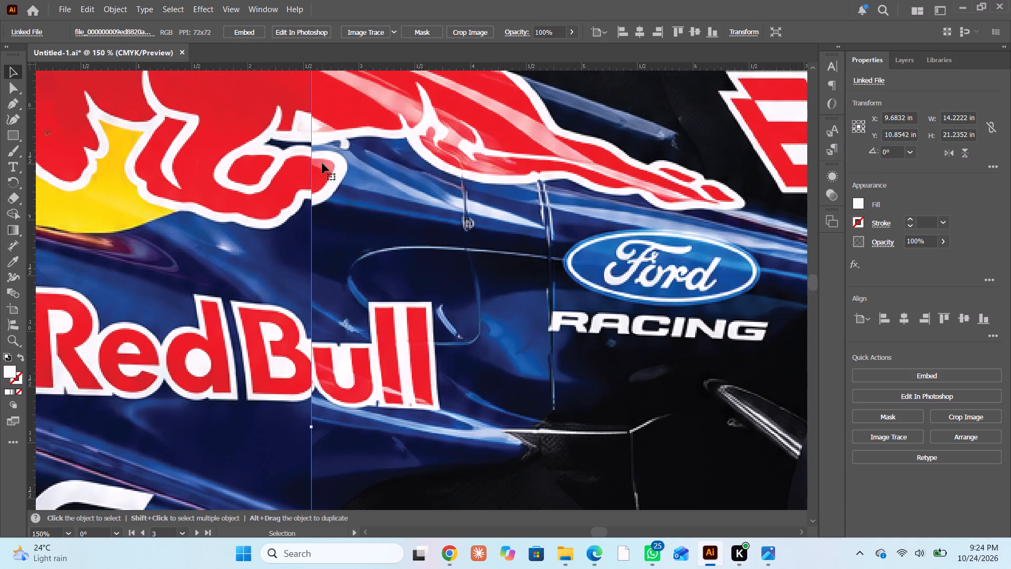
{"action": "scroll", "coordinate": [322, 163], "scroll_direction": "up", "scroll_amount": 8}
{"action": "scroll", "coordinate": [322, 163], "scroll_direction": "down", "scroll_amount": 2}
{"action": "scroll", "coordinate": [322, 163], "scroll_direction": "up", "scroll_amount": 4}
Nudge the rear Red Bull image to about X 9.69, Y 10.86 in at the seam and clear the selection.
{"action": "left_click", "coordinate": [324, 163]}
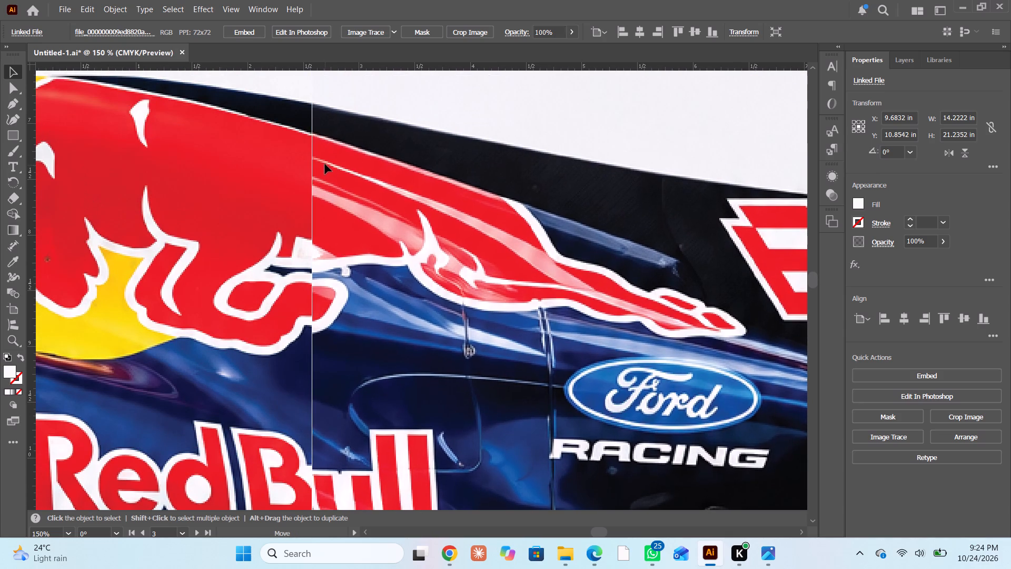
{"action": "scroll", "coordinate": [332, 180], "scroll_direction": "down", "scroll_amount": 3}
{"action": "scroll", "coordinate": [333, 178], "scroll_direction": "down", "scroll_amount": 3, "text": "alt"}
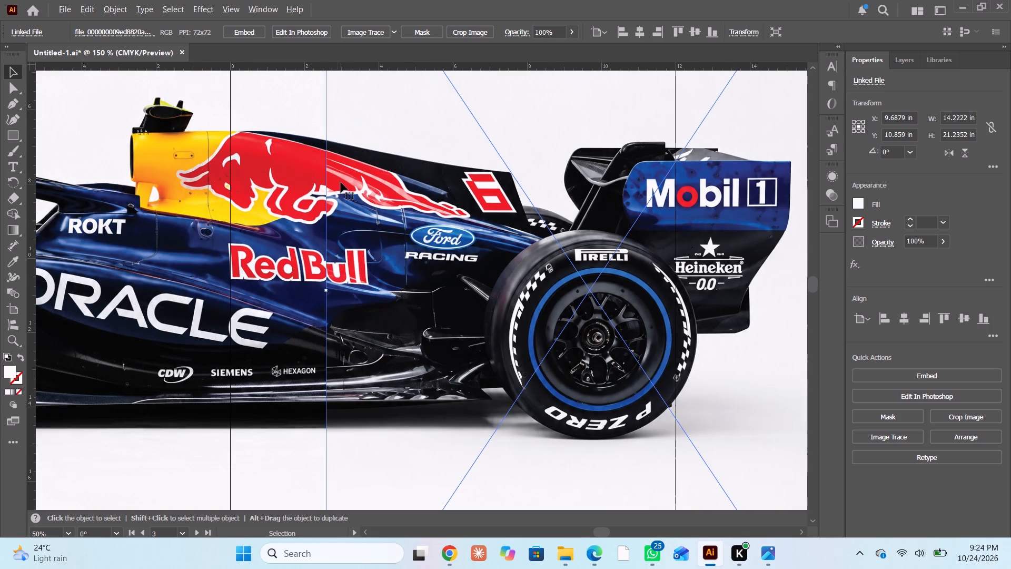
{"action": "left_click", "coordinate": [279, 404]}
{"action": "left_click", "coordinate": [219, 465]}
{"action": "scroll", "coordinate": [241, 435], "scroll_direction": "down", "scroll_amount": 5, "text": "alt"}
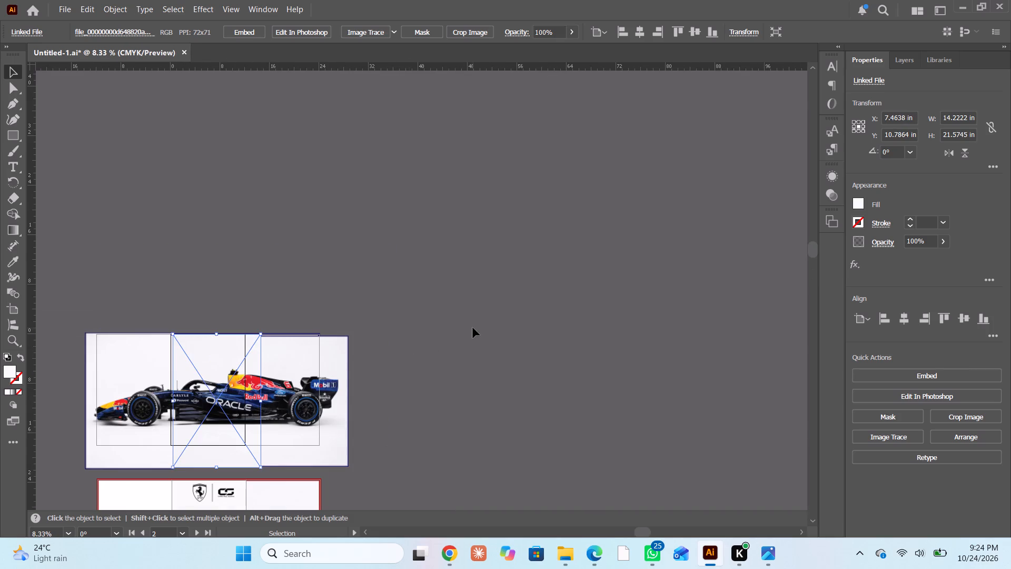
{"action": "left_click", "coordinate": [471, 329]}
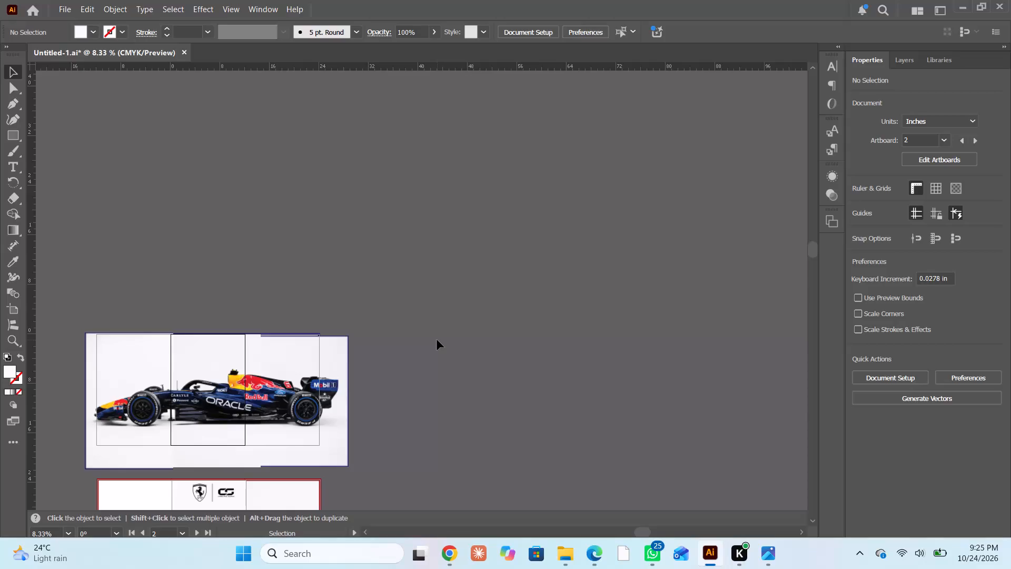
Crop the rear Red Bull image to about 14.01 by 20.74 in, trimming off its dark blue border and embedding a copy.
{"action": "scroll", "coordinate": [360, 153], "scroll_direction": "right", "scroll_amount": 1}
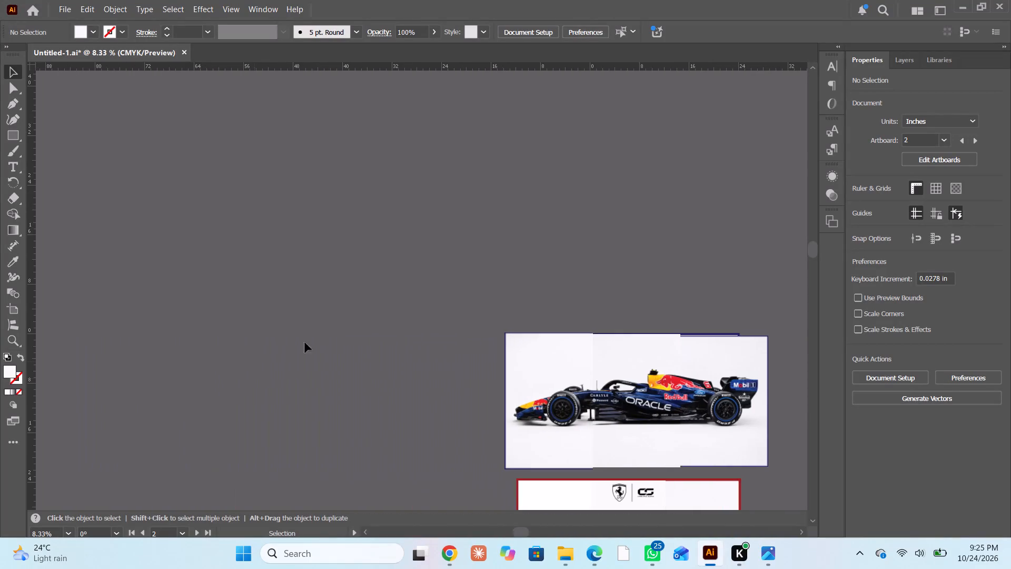
{"action": "scroll", "coordinate": [305, 342], "scroll_direction": "right", "scroll_amount": 1}
{"action": "scroll", "coordinate": [538, 428], "scroll_direction": "left", "scroll_amount": 1}
{"action": "scroll", "coordinate": [537, 426], "scroll_direction": "down", "scroll_amount": 3}
{"action": "scroll", "coordinate": [618, 357], "scroll_direction": "up", "scroll_amount": 3, "text": "alt"}
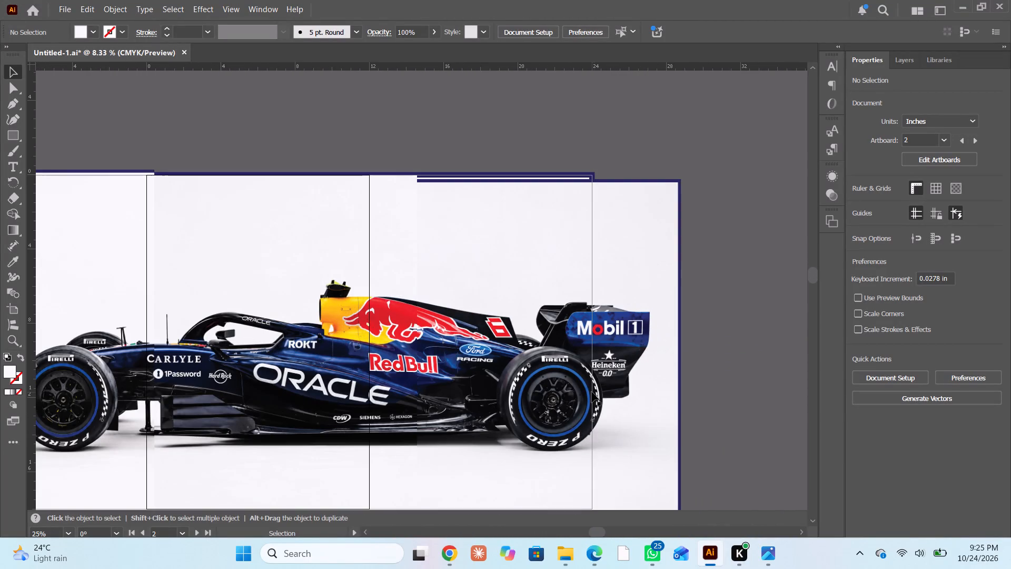
{"action": "left_click", "coordinate": [592, 392]}
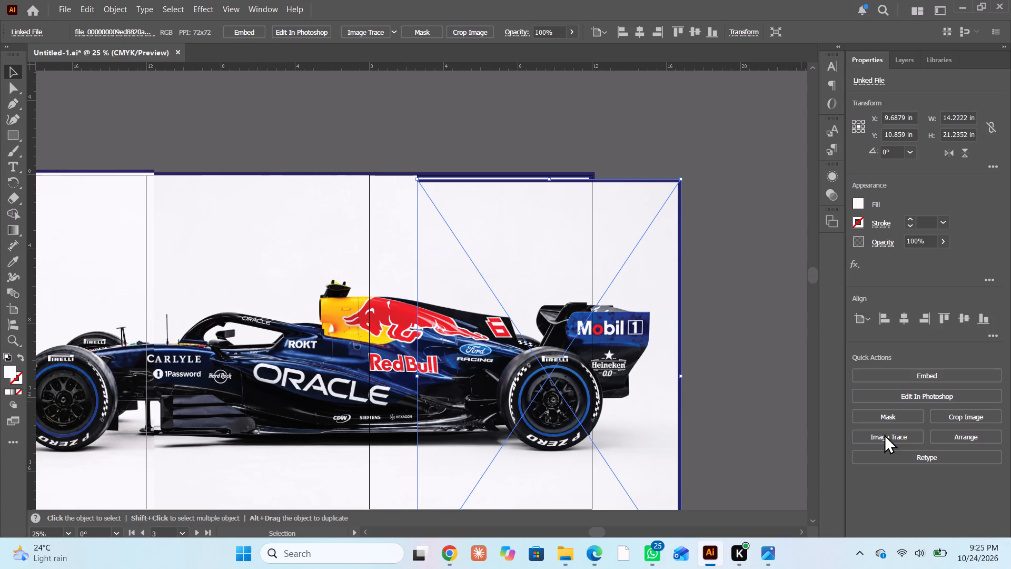
{"action": "left_click", "coordinate": [955, 417]}
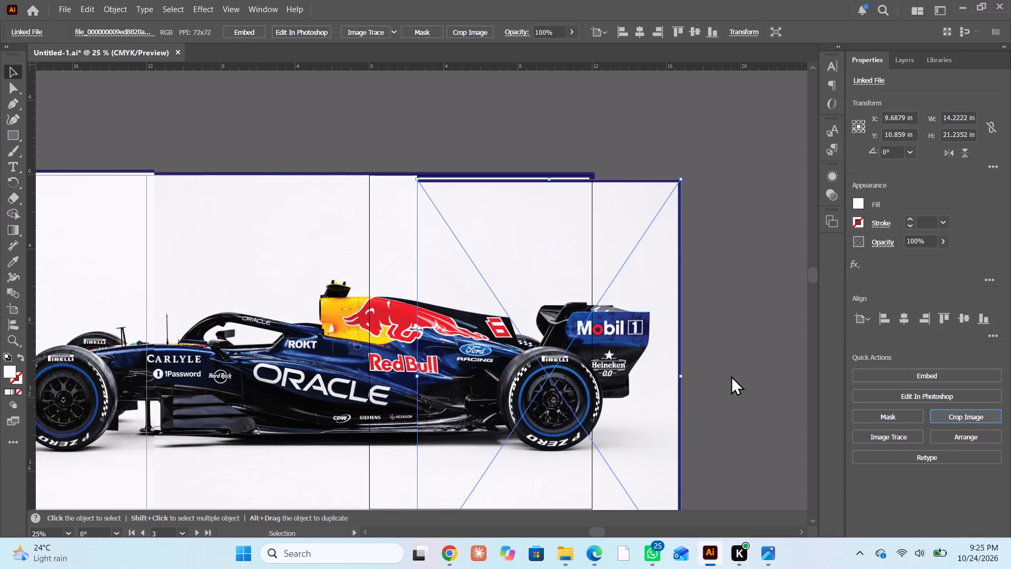
{"action": "left_click", "coordinate": [975, 416]}
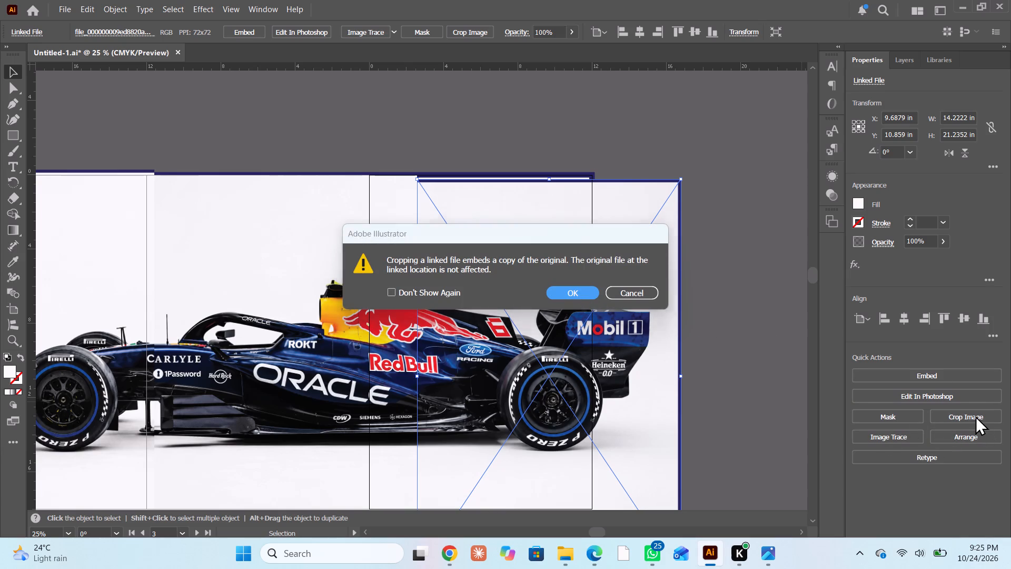
{"action": "left_click", "coordinate": [562, 290]}
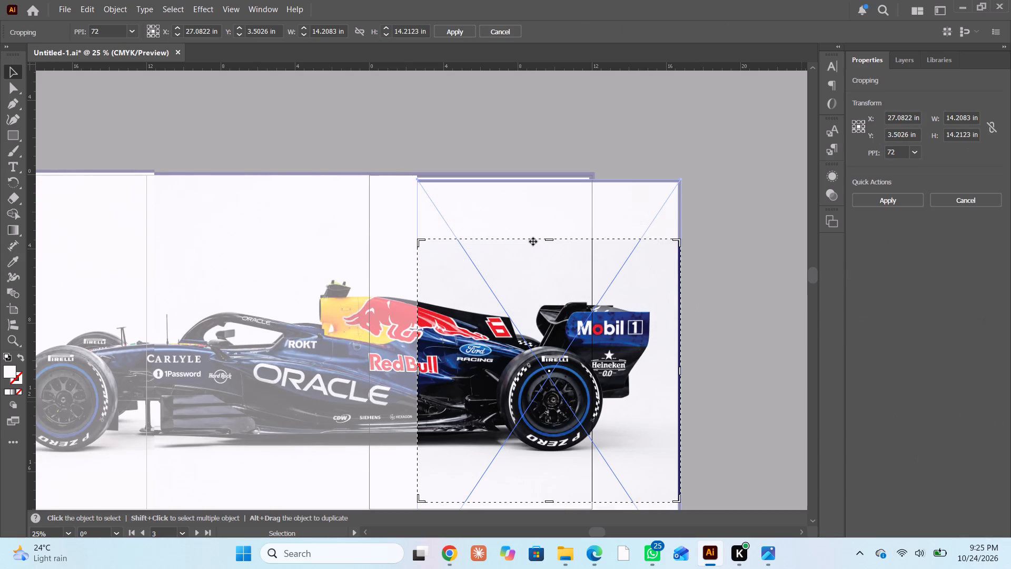
{"action": "left_click_drag", "start_coordinate": [548, 240], "coordinate": [538, 184]}
{"action": "scroll", "coordinate": [586, 313], "scroll_direction": "down", "scroll_amount": 10}
{"action": "scroll", "coordinate": [564, 318], "scroll_direction": "up", "scroll_amount": 4}
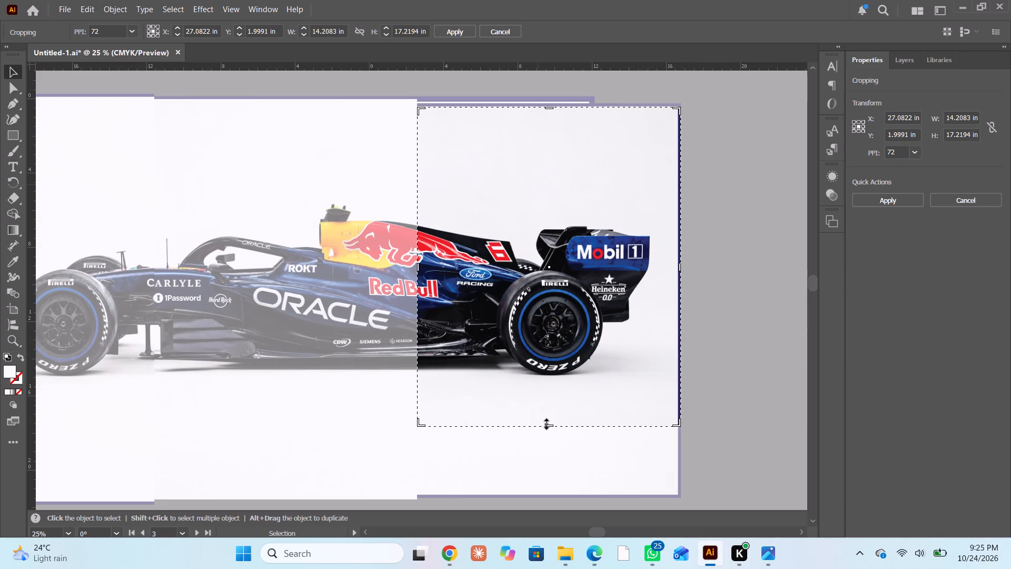
{"action": "left_click_drag", "start_coordinate": [546, 425], "coordinate": [546, 490]}
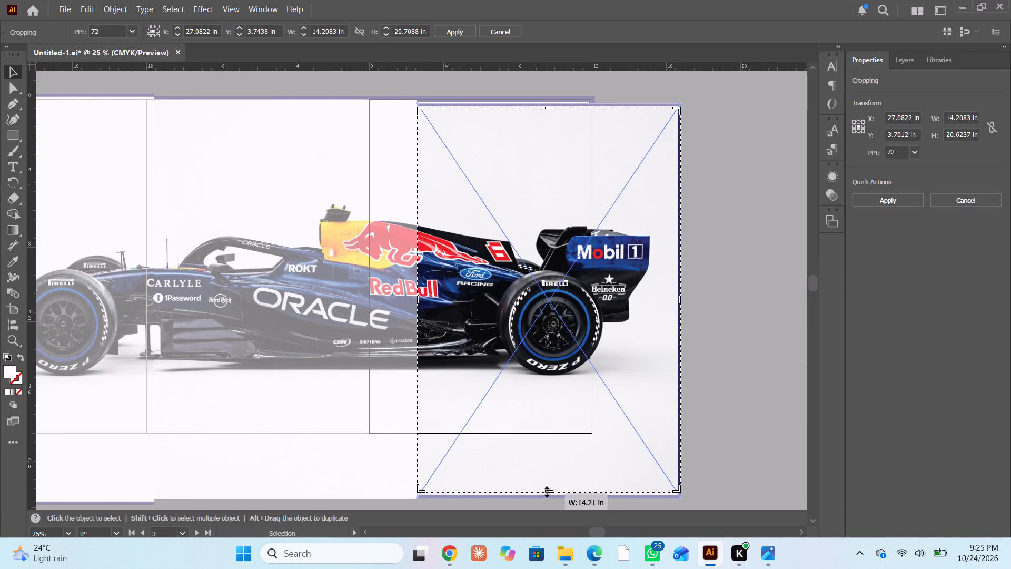
{"action": "left_click_drag", "start_coordinate": [546, 490], "coordinate": [545, 490]}
{"action": "left_click", "coordinate": [675, 301]}
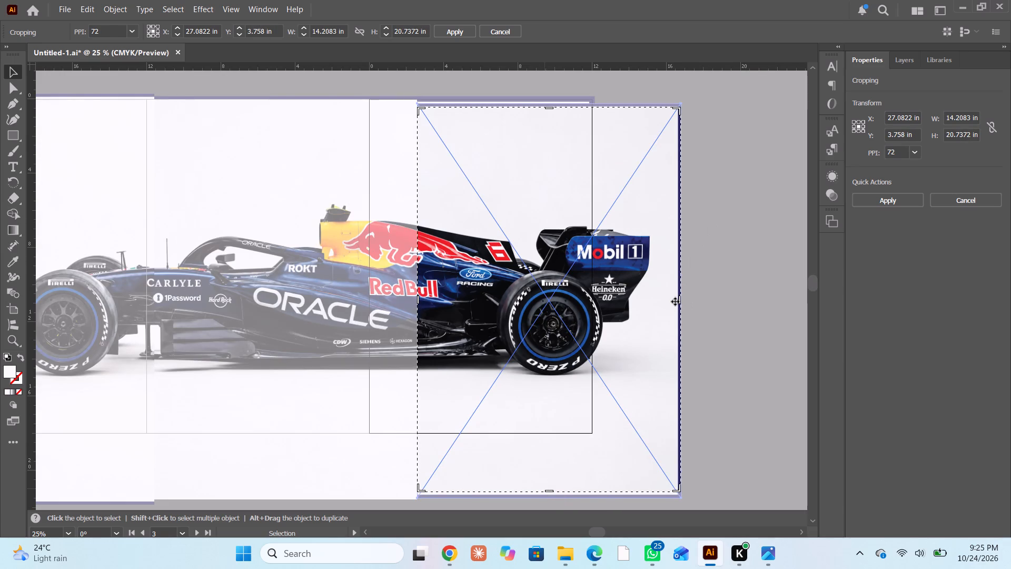
{"action": "left_click", "coordinate": [680, 303]}
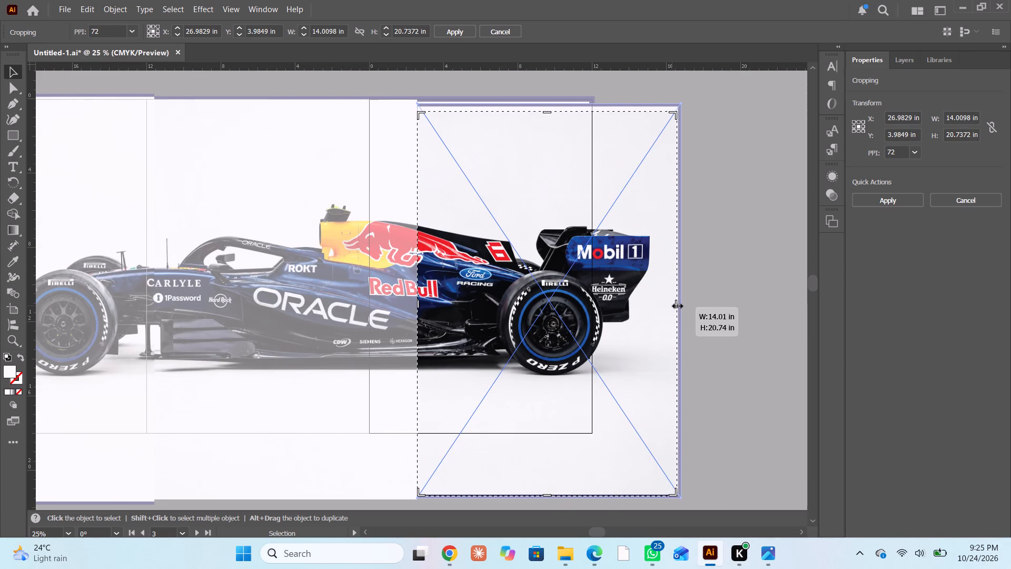
{"action": "left_click_drag", "start_coordinate": [421, 305], "coordinate": [409, 309]}
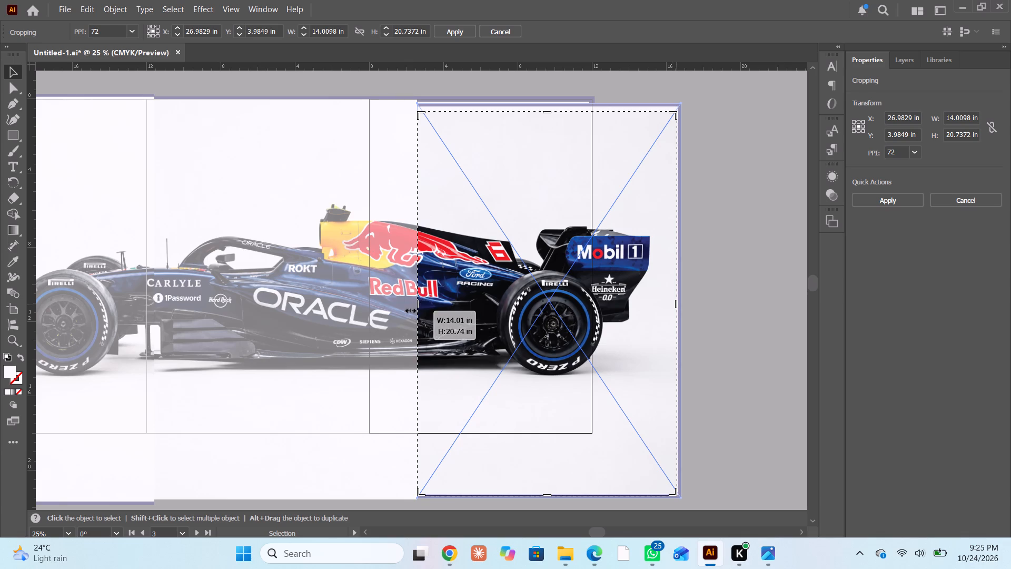
{"action": "left_click_drag", "start_coordinate": [409, 309], "coordinate": [407, 310]}
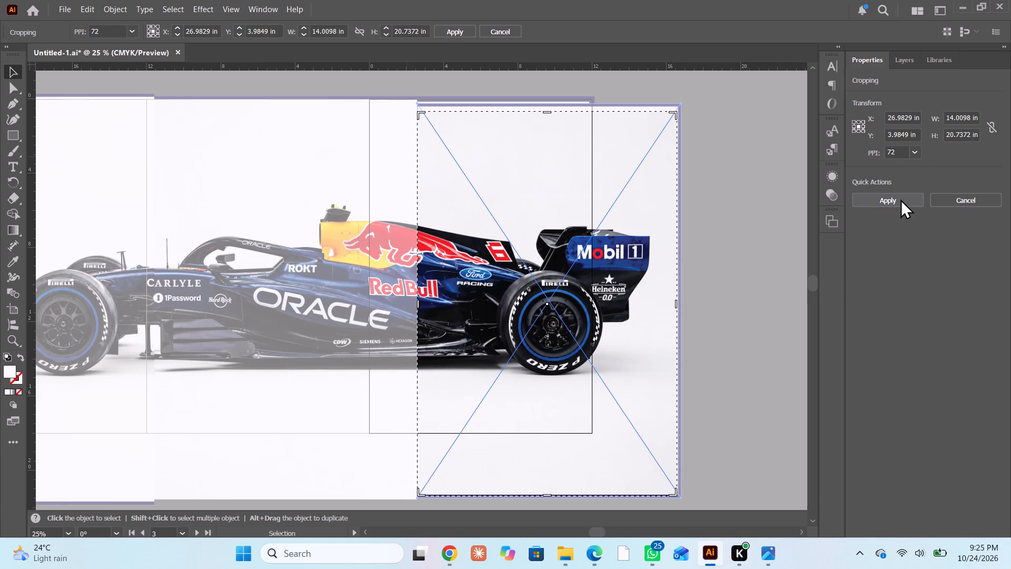
{"action": "left_click", "coordinate": [898, 200]}
Crop the front Red Bull image to about 14 by 21.49 in, trimming off its dark blue border and embedding a copy.
{"action": "scroll", "coordinate": [735, 287], "scroll_direction": "right", "scroll_amount": 1}
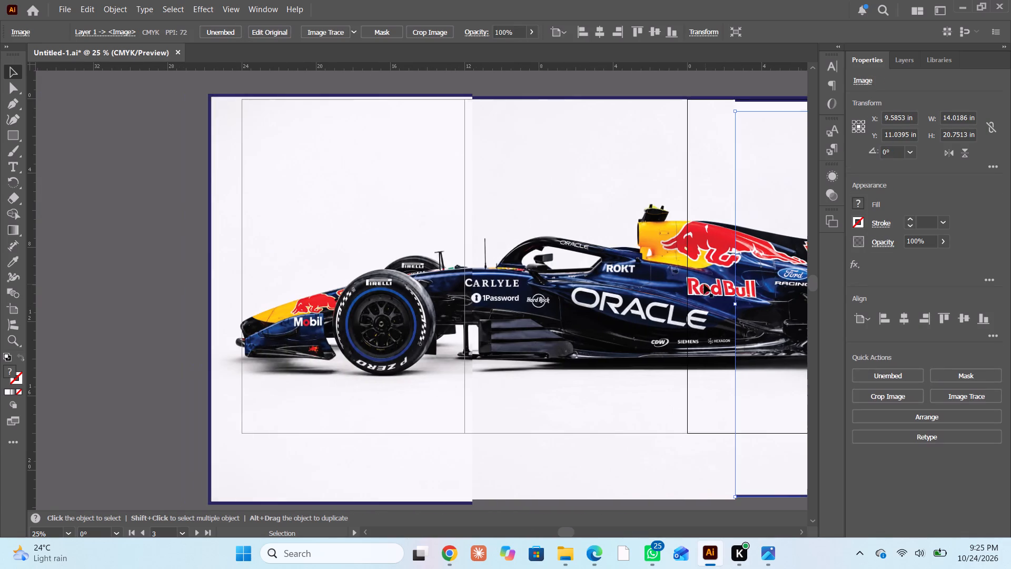
{"action": "scroll", "coordinate": [704, 284], "scroll_direction": "right", "scroll_amount": 1}
{"action": "left_click", "coordinate": [342, 204]}
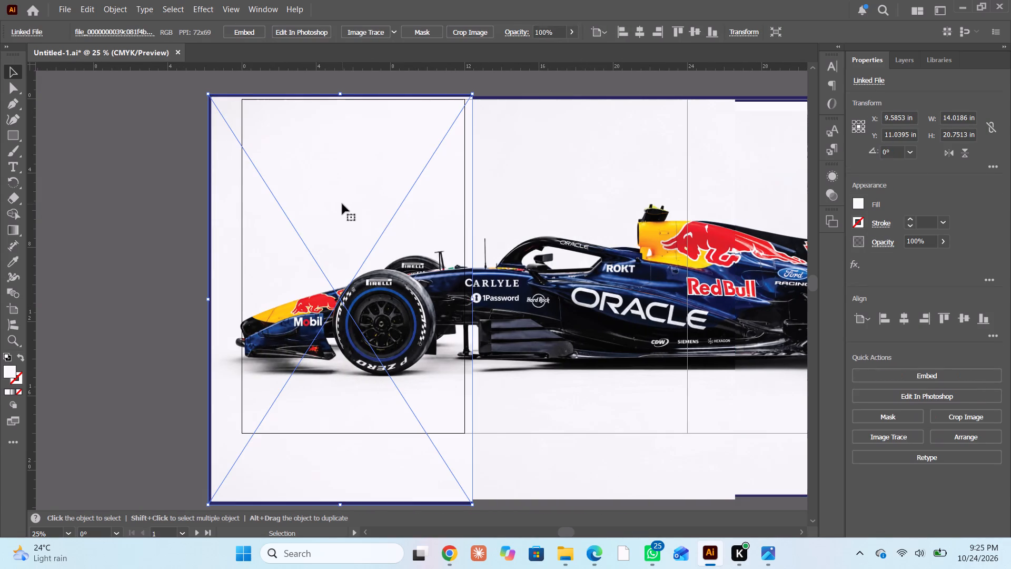
{"action": "left_click", "coordinate": [947, 416]}
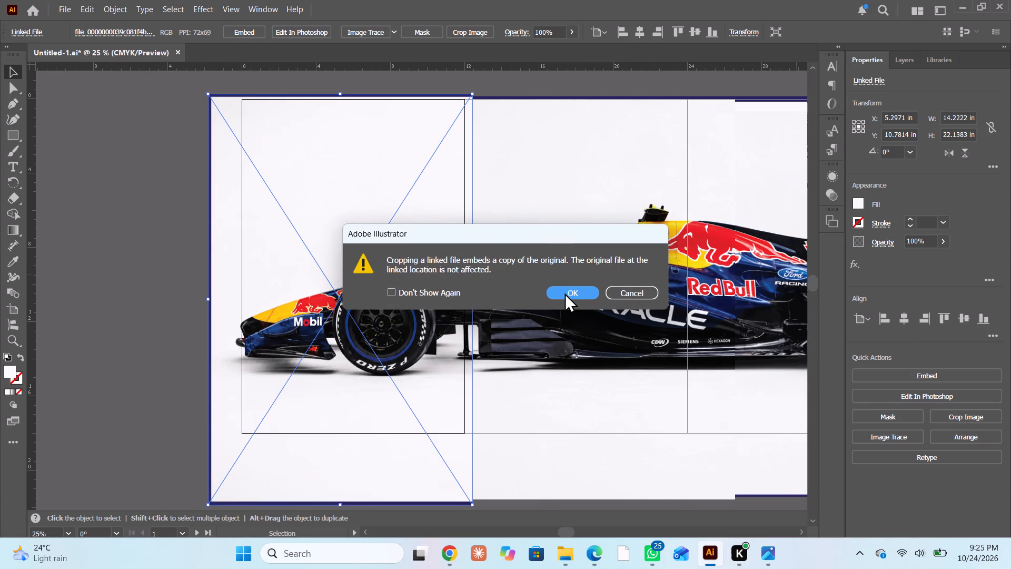
{"action": "left_click", "coordinate": [564, 293]}
{"action": "left_click", "coordinate": [209, 269]}
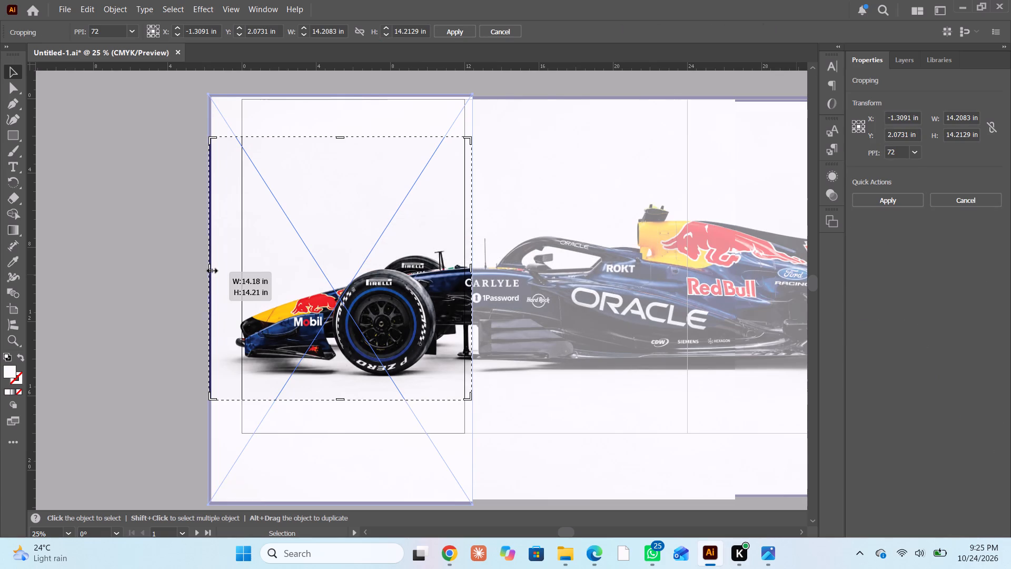
{"action": "scroll", "coordinate": [290, 312], "scroll_direction": "down", "scroll_amount": 7}
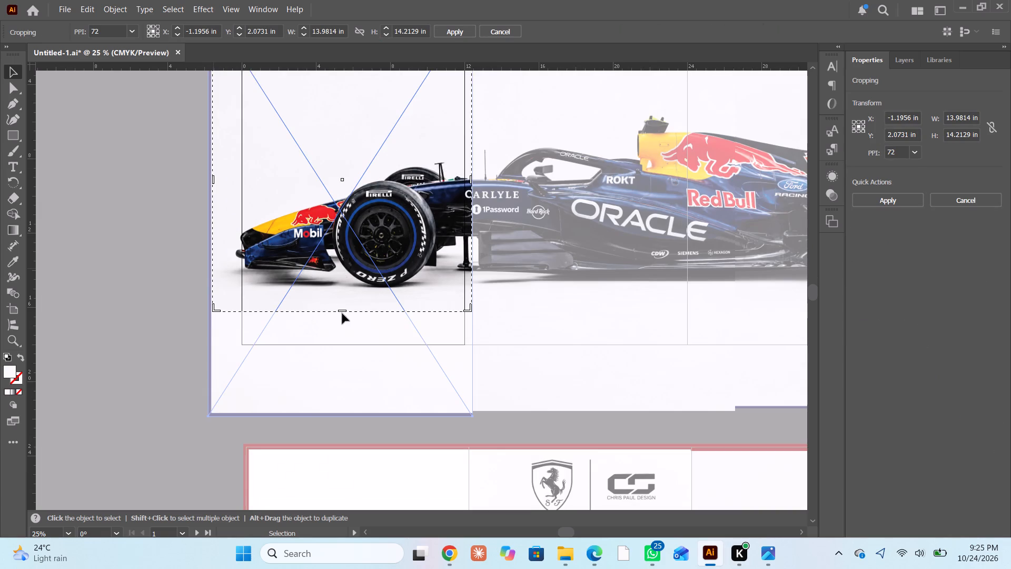
{"action": "left_click_drag", "start_coordinate": [342, 309], "coordinate": [347, 406]}
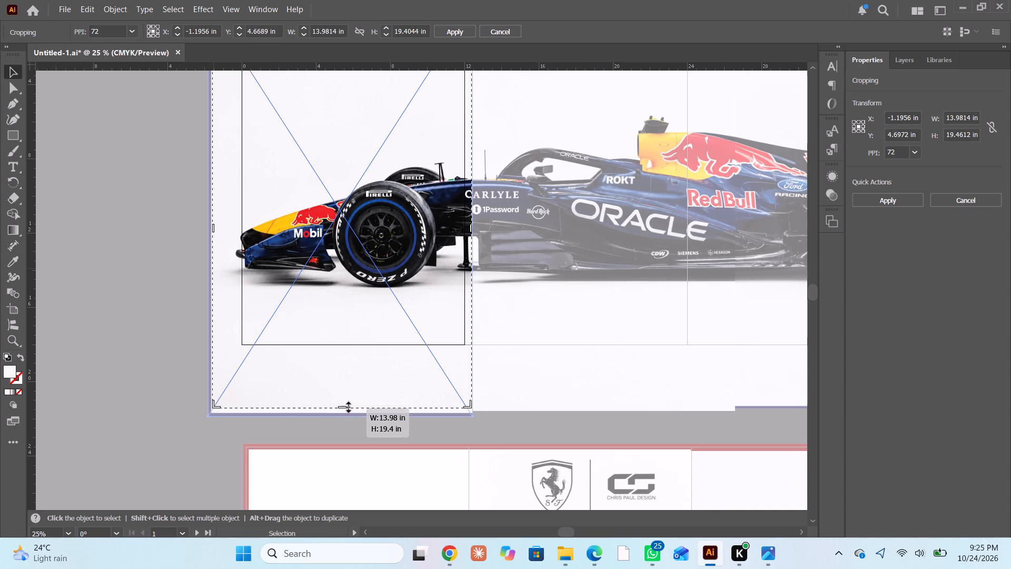
{"action": "left_click_drag", "start_coordinate": [347, 406], "coordinate": [347, 407]}
{"action": "scroll", "coordinate": [380, 306], "scroll_direction": "up", "scroll_amount": 10}
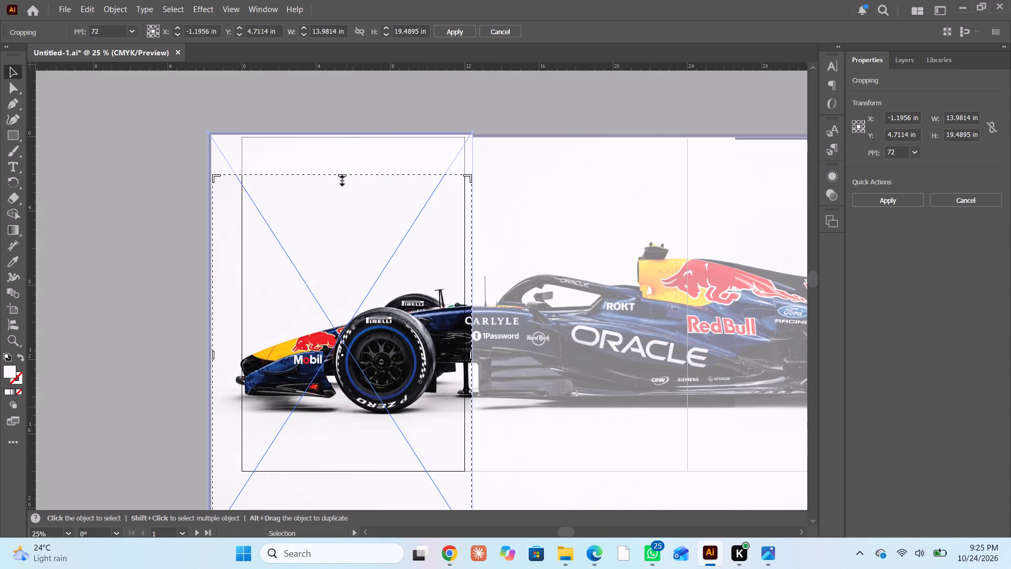
{"action": "left_click_drag", "start_coordinate": [341, 178], "coordinate": [344, 141]}
{"action": "left_click", "coordinate": [893, 198]}
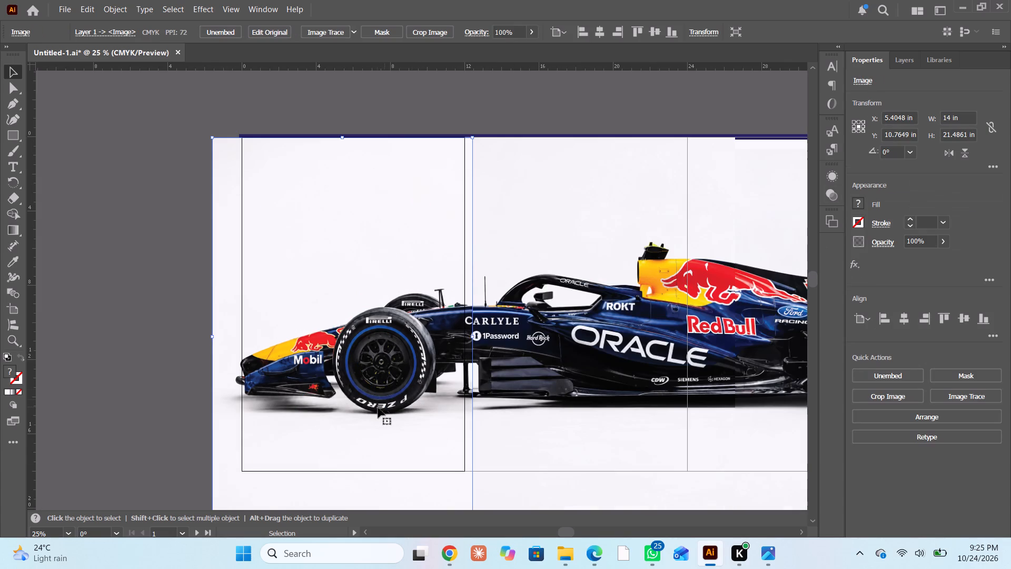
Group the front, middle and rear Red Bull images into one object.
{"action": "left_click", "coordinate": [320, 355]}
{"action": "left_click", "coordinate": [566, 324], "text": "shift"}
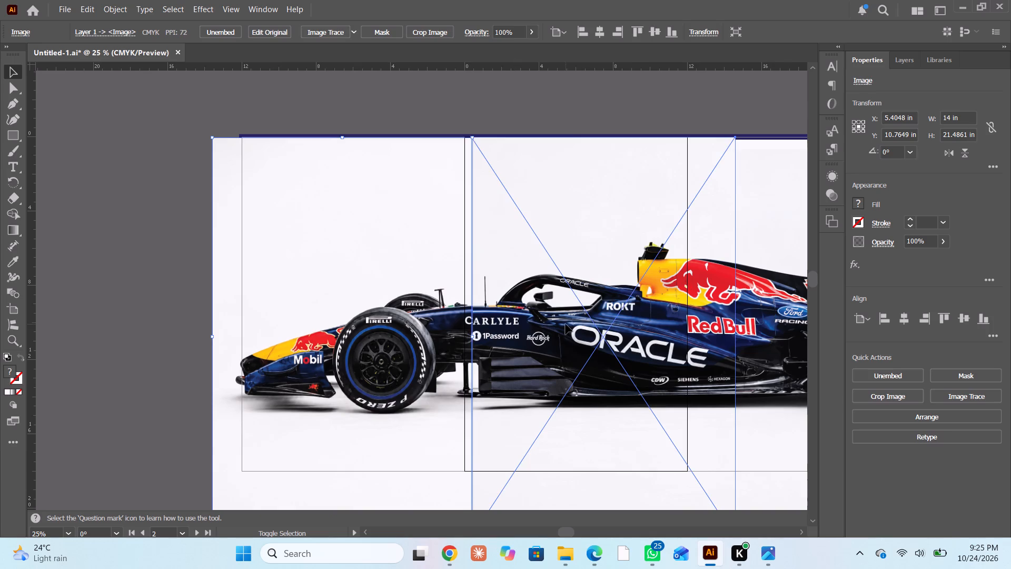
{"action": "left_click", "coordinate": [760, 313], "text": "shift"}
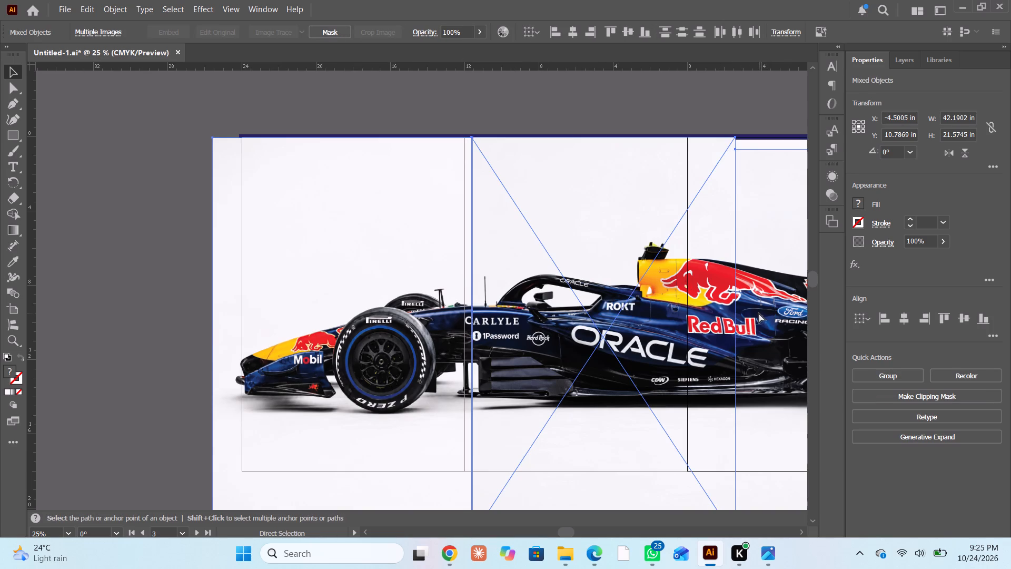
{"action": "key", "text": "ctrl+g"}
{"action": "scroll", "coordinate": [609, 361], "scroll_direction": "left", "scroll_amount": 9}
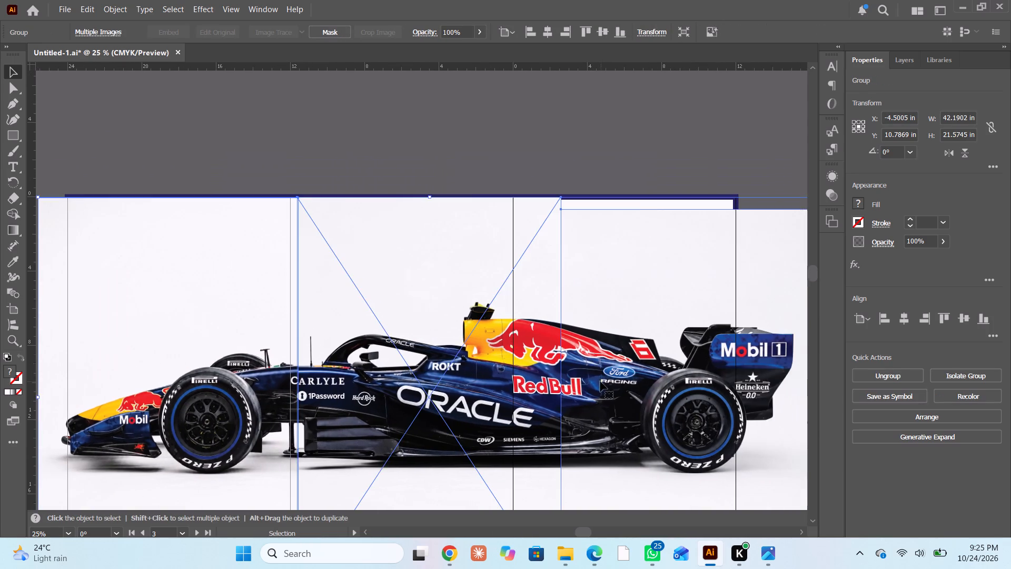
{"action": "scroll", "coordinate": [573, 344], "scroll_direction": "down", "scroll_amount": 3, "text": "alt"}
{"action": "scroll", "coordinate": [571, 339], "scroll_direction": "down", "scroll_amount": 3}
{"action": "scroll", "coordinate": [569, 321], "scroll_direction": "up", "scroll_amount": 2, "text": "alt"}
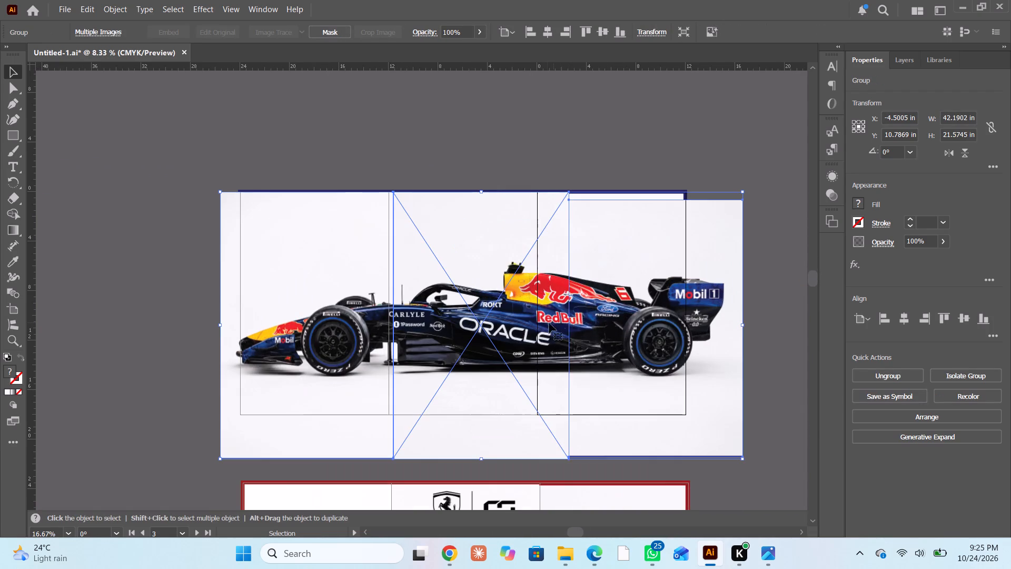
Send the grouped Red Bull images to the back, behind the dark blue bordered rectangle, and clear the selection.
{"action": "right_click", "coordinate": [545, 323]}
{"action": "left_click", "coordinate": [577, 471]}
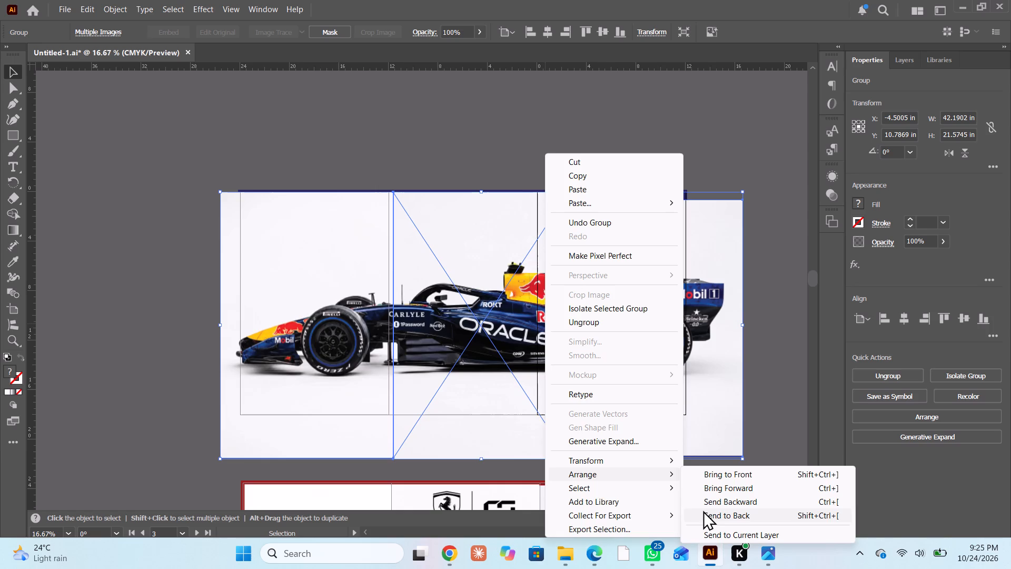
{"action": "left_click", "coordinate": [703, 511]}
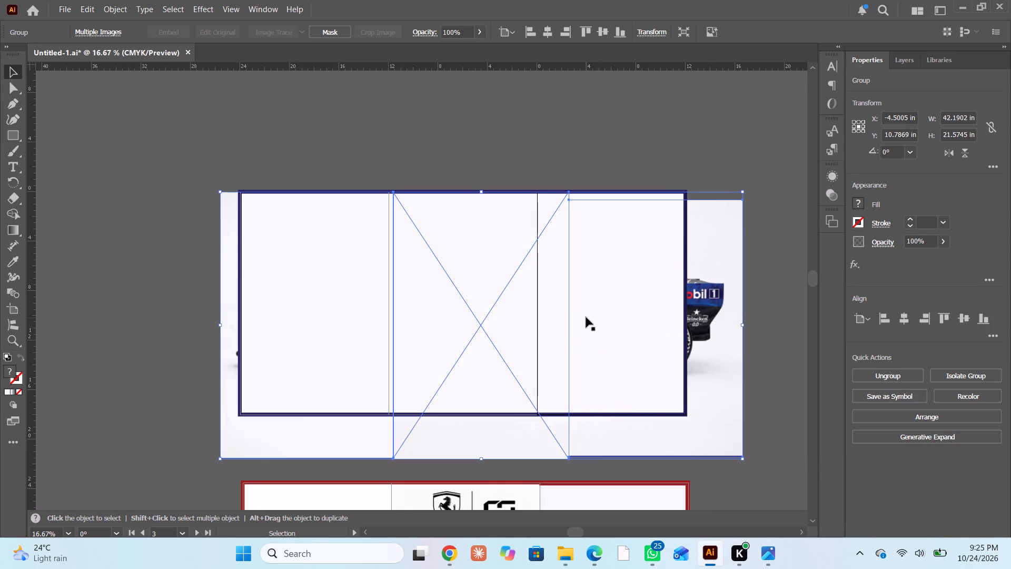
{"action": "left_click", "coordinate": [327, 144]}
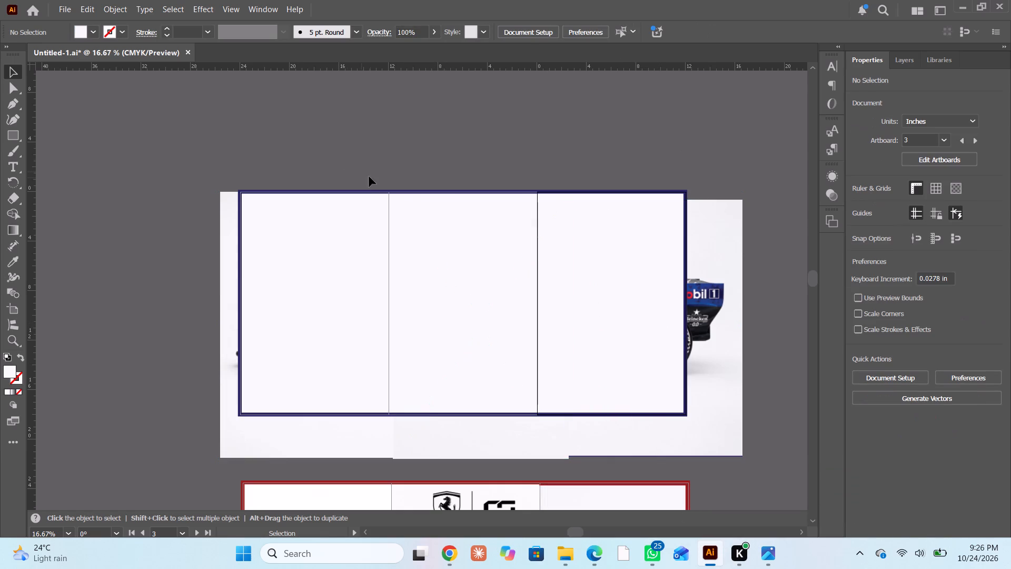
Remove the white fill from the dark blue bordered rectangle, setting it to None, and deselect it.
{"action": "left_click", "coordinate": [374, 191]}
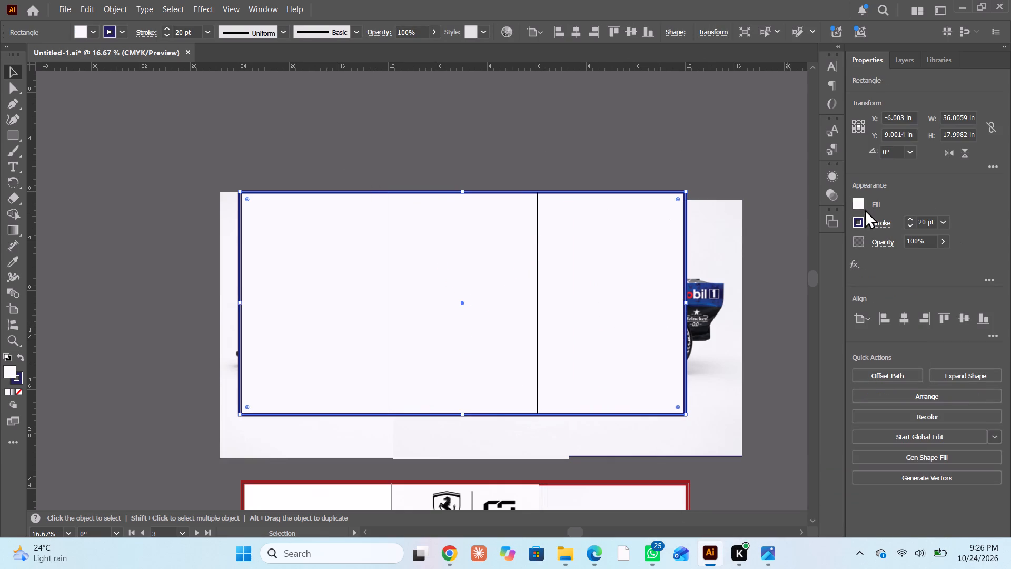
{"action": "left_click", "coordinate": [857, 205]}
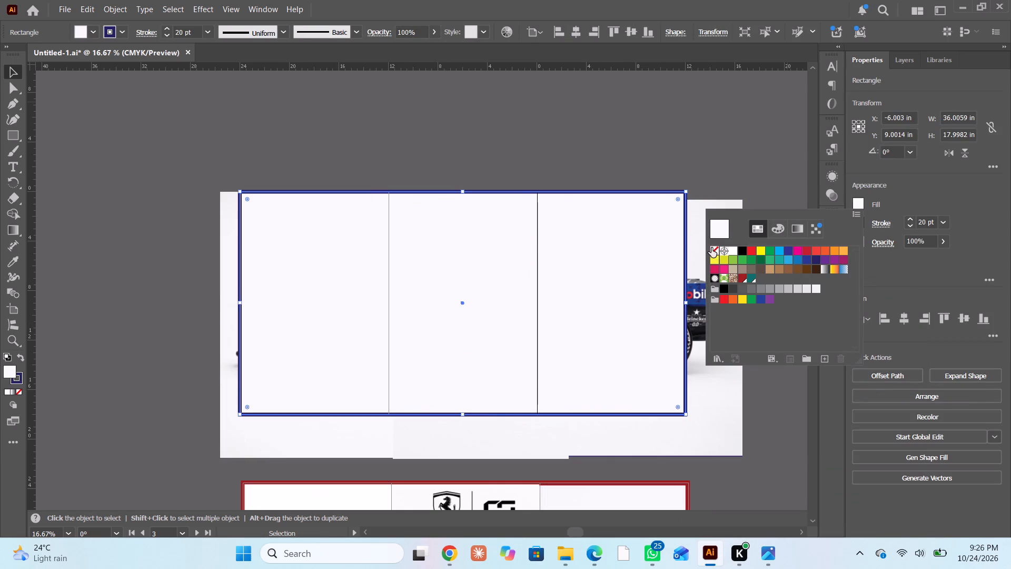
{"action": "left_click", "coordinate": [715, 249]}
{"action": "left_click", "coordinate": [683, 160]}
Scale the Red Bull image group to about 36.85 by 18.84 in and position the whole car inside the dark blue border.
{"action": "left_click", "coordinate": [711, 268]}
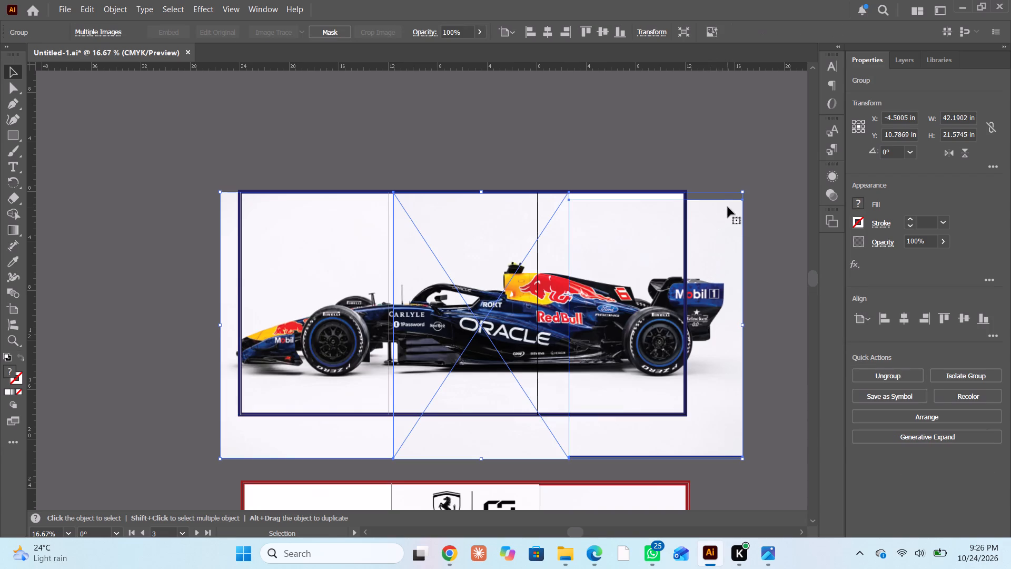
{"action": "left_click_drag", "start_coordinate": [742, 191], "coordinate": [724, 205], "text": "shift"}
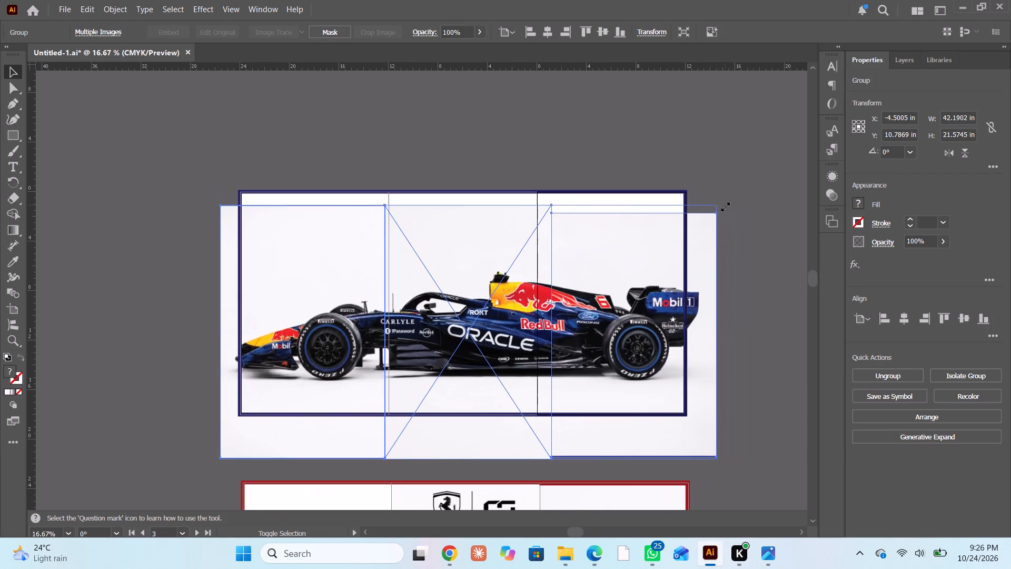
{"action": "left_click_drag", "start_coordinate": [724, 205], "coordinate": [700, 222], "text": "shift"}
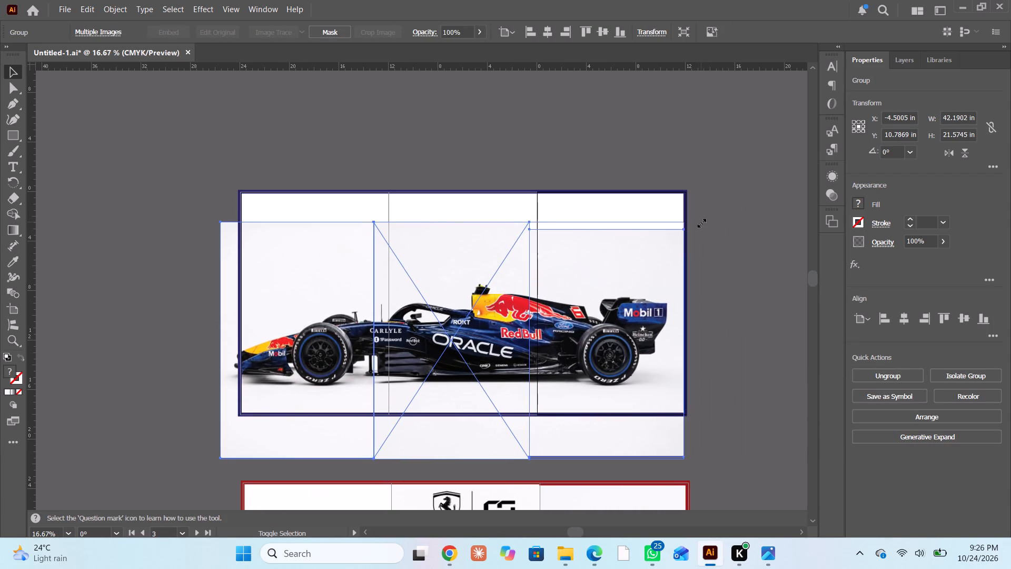
{"action": "left_click_drag", "start_coordinate": [700, 222], "coordinate": [694, 225], "text": "shift"}
{"action": "left_click_drag", "start_coordinate": [586, 289], "coordinate": [603, 258]}
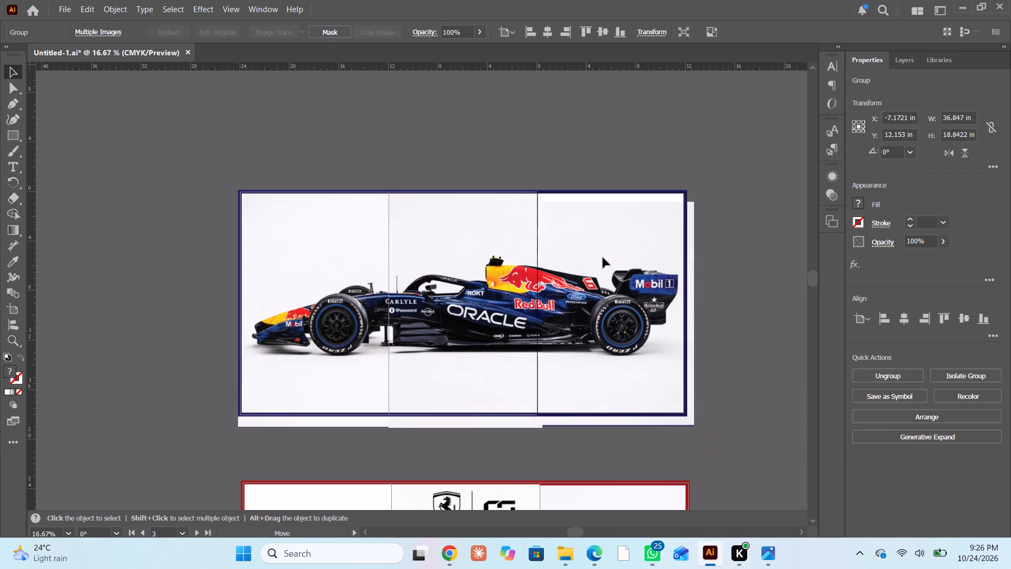
{"action": "left_click_drag", "start_coordinate": [603, 258], "coordinate": [599, 250]}
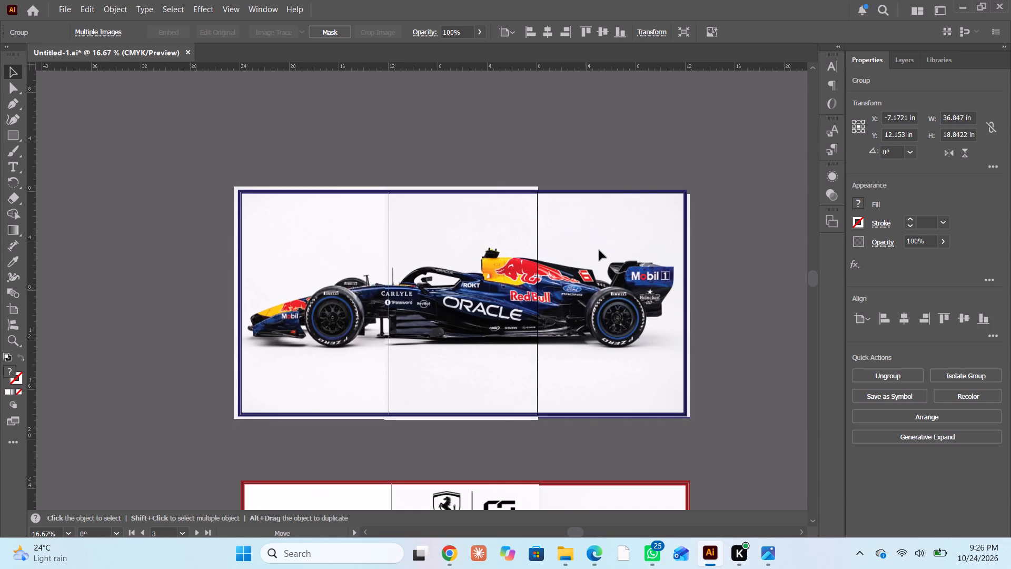
{"action": "left_click_drag", "start_coordinate": [599, 250], "coordinate": [599, 251]}
{"action": "left_click", "coordinate": [723, 230]}
Examine the Red Bull poster up close, checking the image seams, panel divisions and the car's fit within the border.
{"action": "scroll", "coordinate": [414, 317], "scroll_direction": "up", "scroll_amount": 2, "text": "alt"}
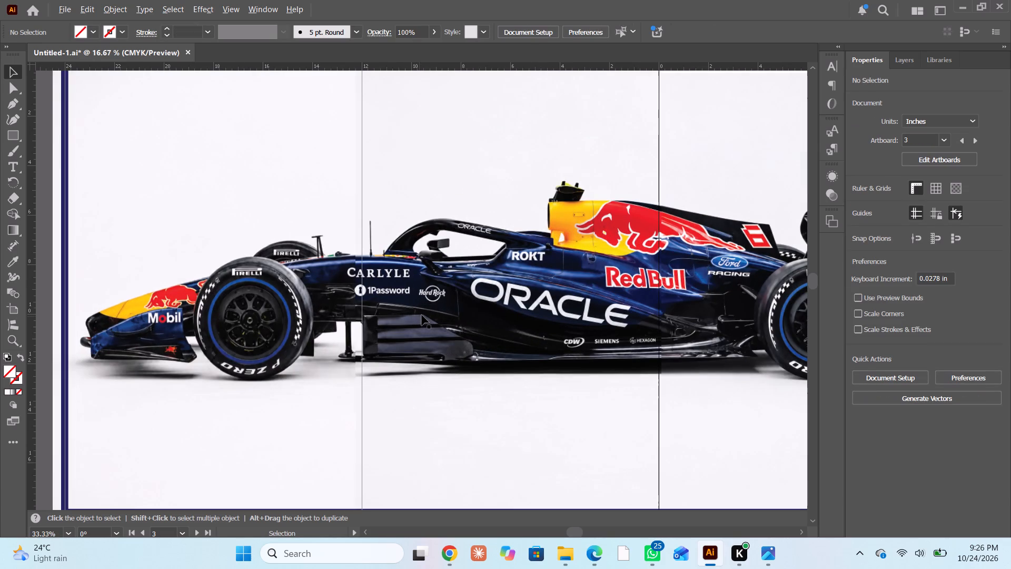
{"action": "scroll", "coordinate": [421, 313], "scroll_direction": "down", "scroll_amount": 1, "text": "alt"}
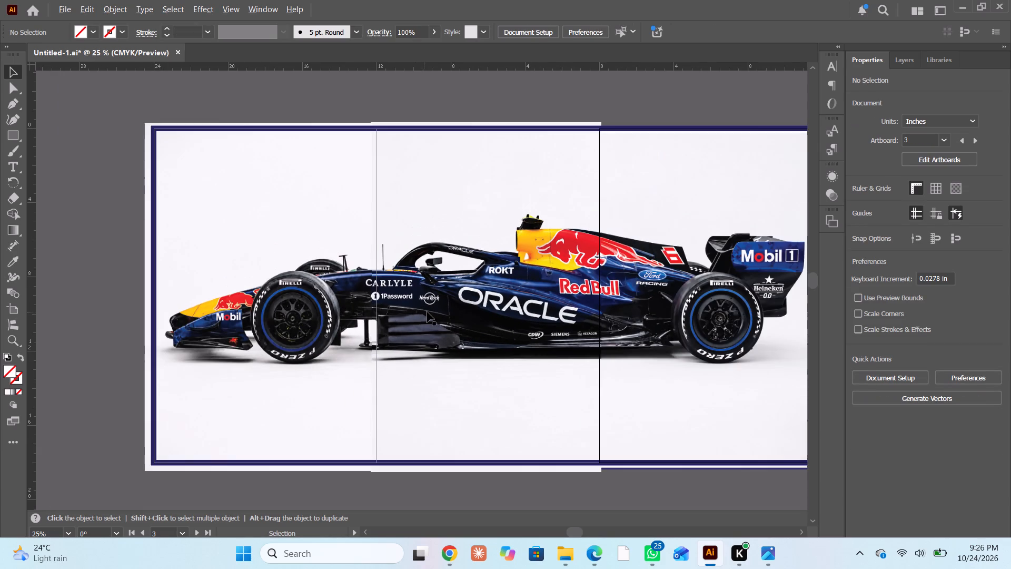
{"action": "scroll", "coordinate": [424, 312], "scroll_direction": "left", "scroll_amount": 1}
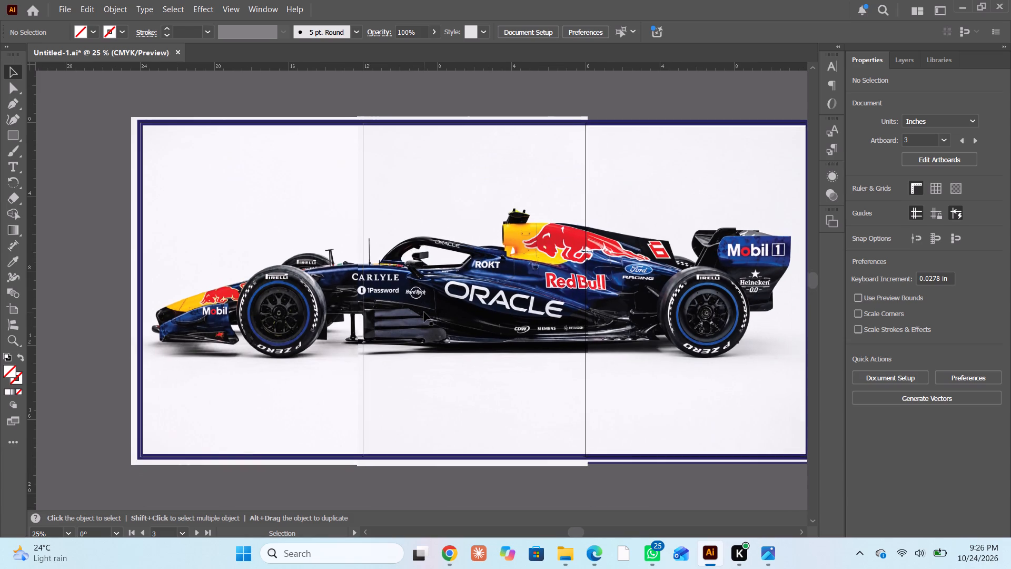
{"action": "scroll", "coordinate": [424, 312], "scroll_direction": "left", "scroll_amount": 1}
{"action": "scroll", "coordinate": [430, 311], "scroll_direction": "up", "scroll_amount": 1, "text": "alt"}
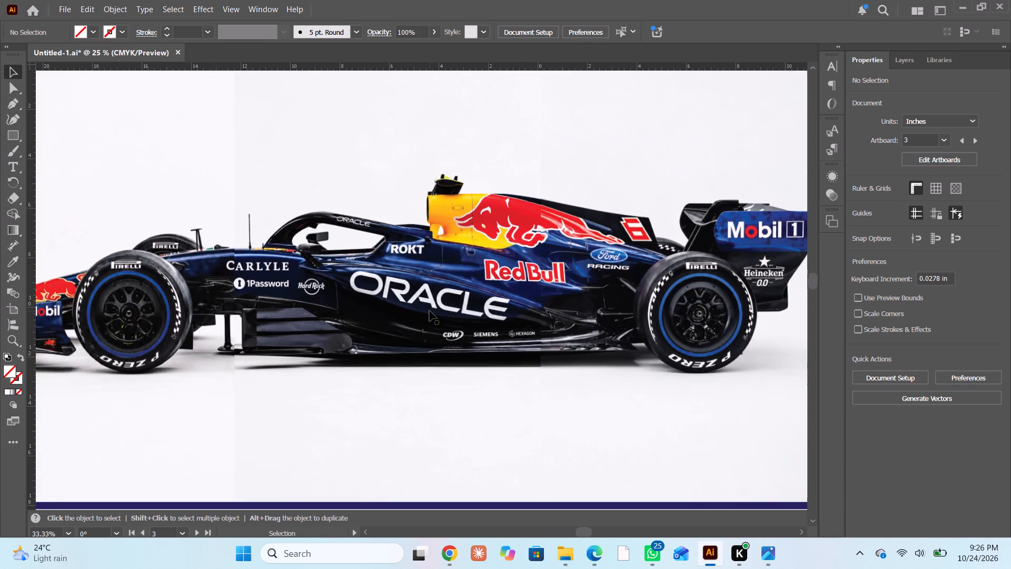
{"action": "scroll", "coordinate": [430, 311], "scroll_direction": "up", "scroll_amount": 1}
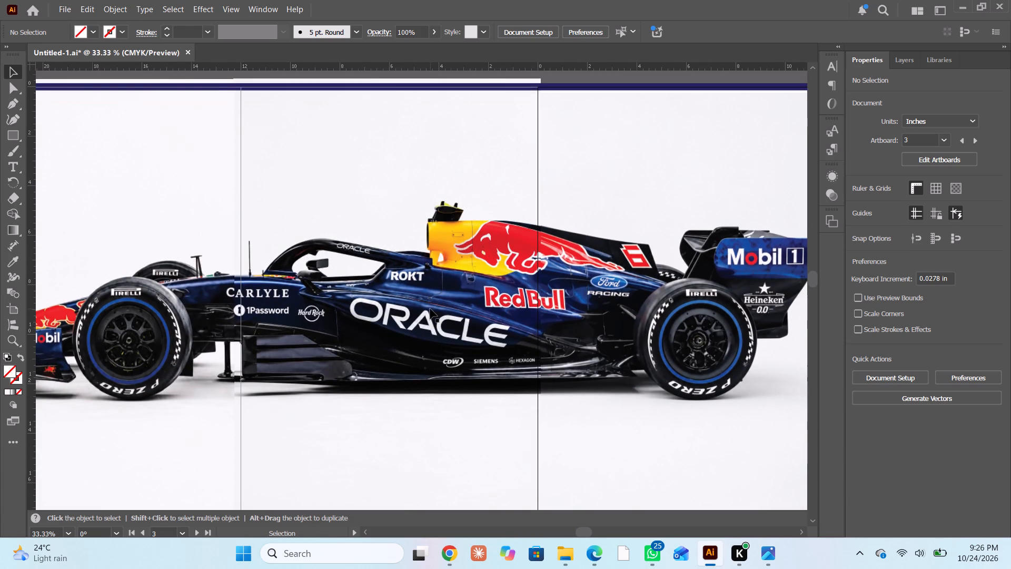
{"action": "scroll", "coordinate": [430, 309], "scroll_direction": "down", "scroll_amount": 1, "text": "alt"}
{"action": "scroll", "coordinate": [430, 309], "scroll_direction": "right", "scroll_amount": 1}
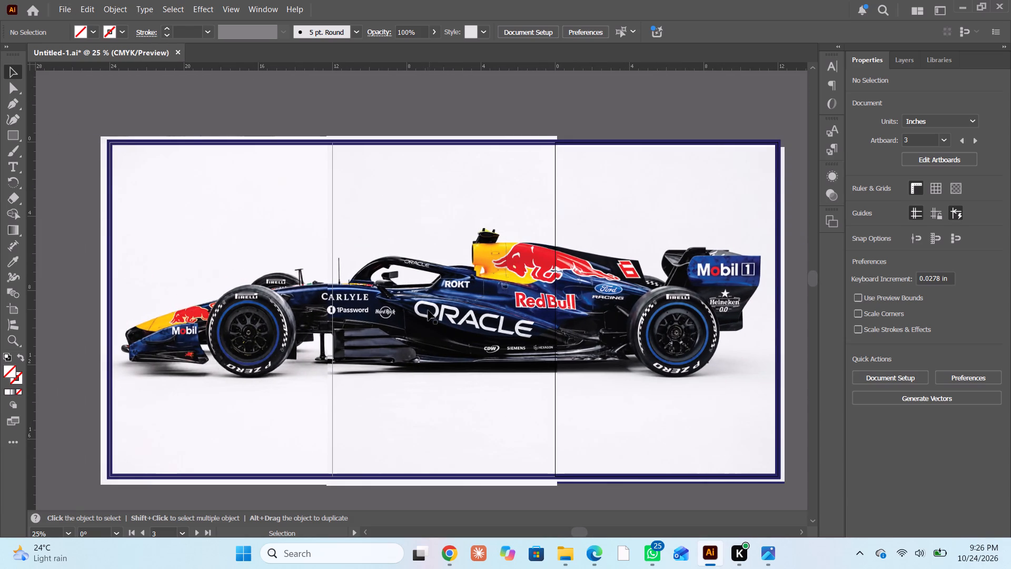
Capture a screen snip of the Red Bull poster area inside the dark blue border.
{"action": "key", "text": "Print"}
{"action": "left_click_drag", "start_coordinate": [114, 146], "coordinate": [116, 148]}
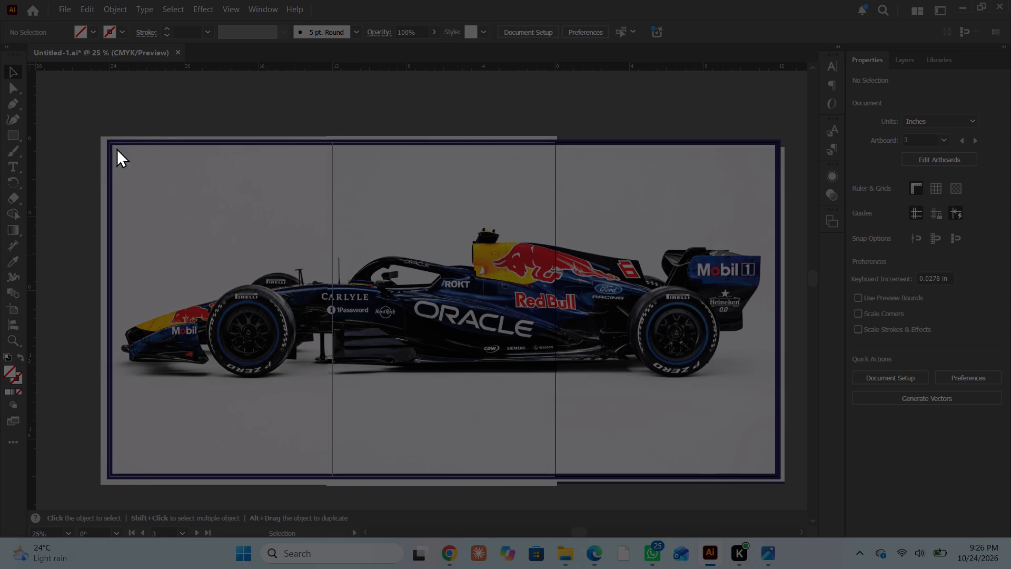
{"action": "left_click_drag", "start_coordinate": [116, 148], "coordinate": [774, 463]}
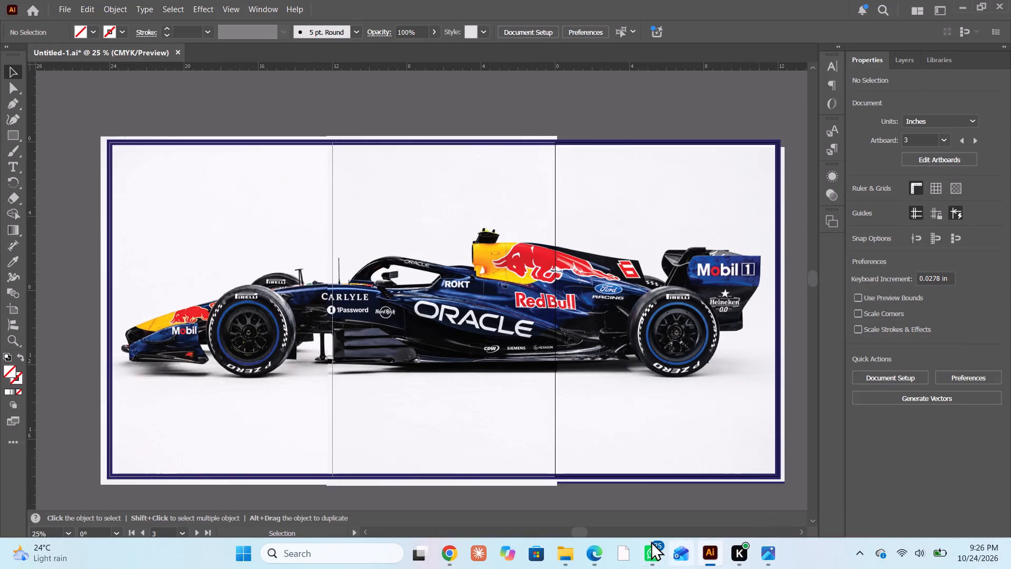
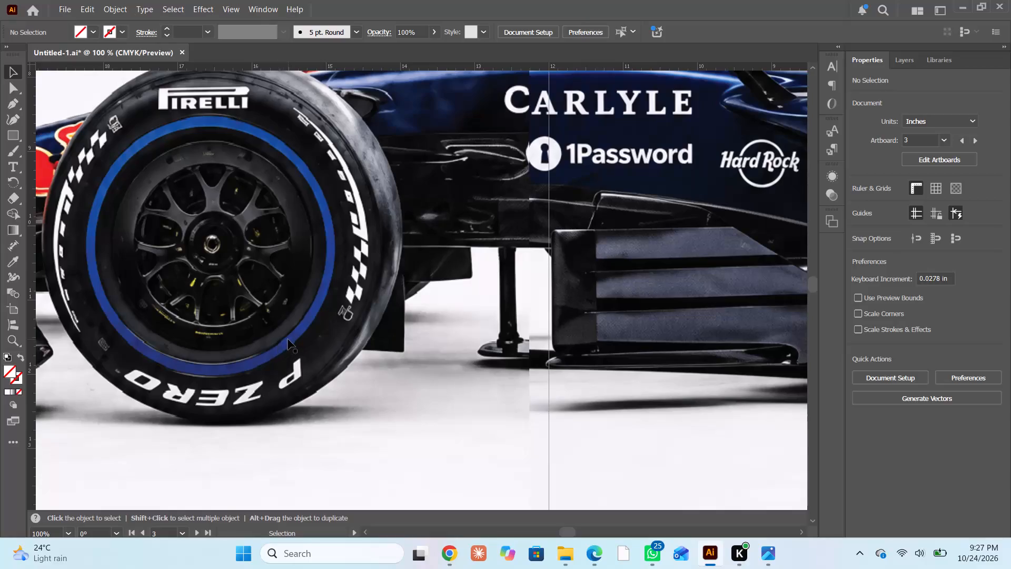
Ungroup the Red Bull image group into separate pictures and deselect them.
{"action": "scroll", "coordinate": [326, 336], "scroll_direction": "up", "scroll_amount": 8}
{"action": "left_click", "coordinate": [368, 333]}
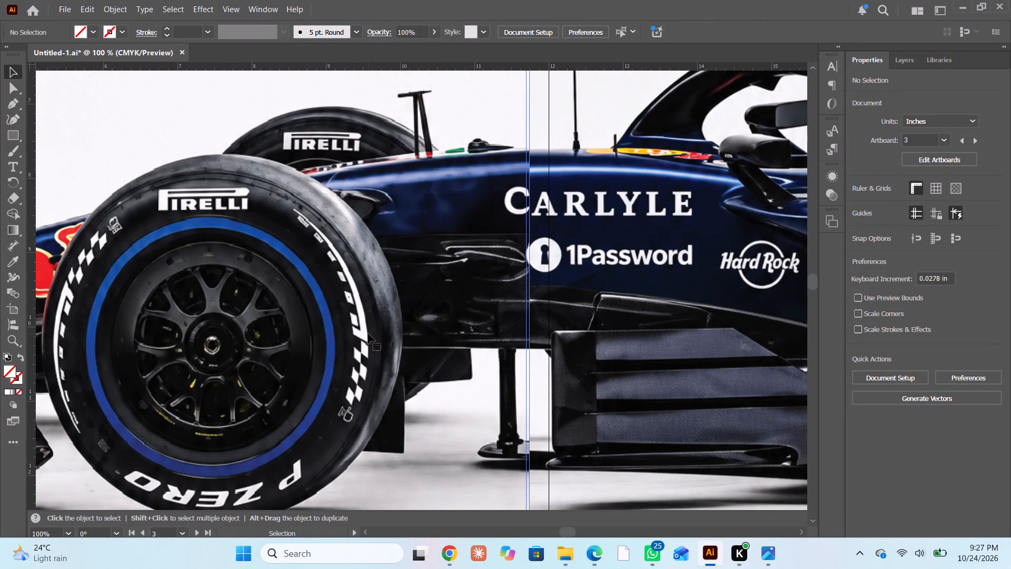
{"action": "left_click", "coordinate": [381, 321]}
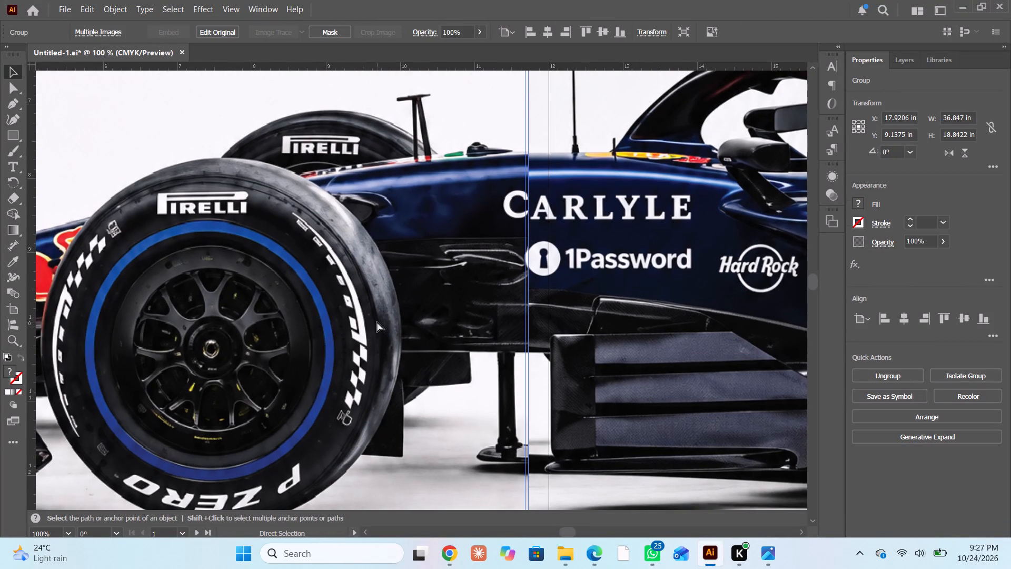
{"action": "key", "text": "ctrl+z"}
{"action": "right_click", "coordinate": [378, 311]}
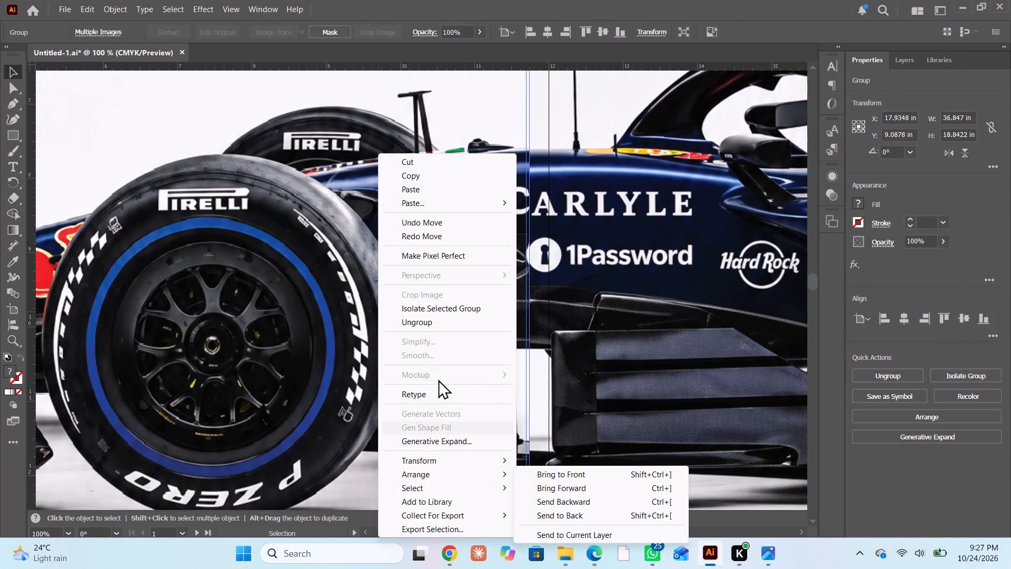
{"action": "left_click", "coordinate": [447, 325]}
{"action": "left_click", "coordinate": [576, 290]}
{"action": "left_click", "coordinate": [453, 305]}
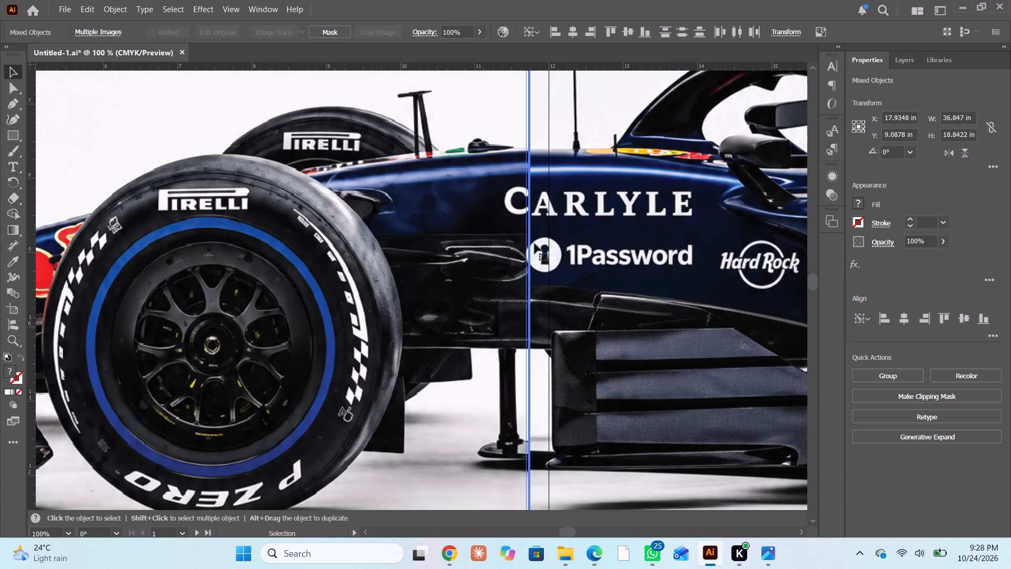
{"action": "left_click", "coordinate": [441, 299]}
{"action": "scroll", "coordinate": [423, 309], "scroll_direction": "down", "scroll_amount": 3, "text": "alt"}
{"action": "left_click", "coordinate": [92, 327]}
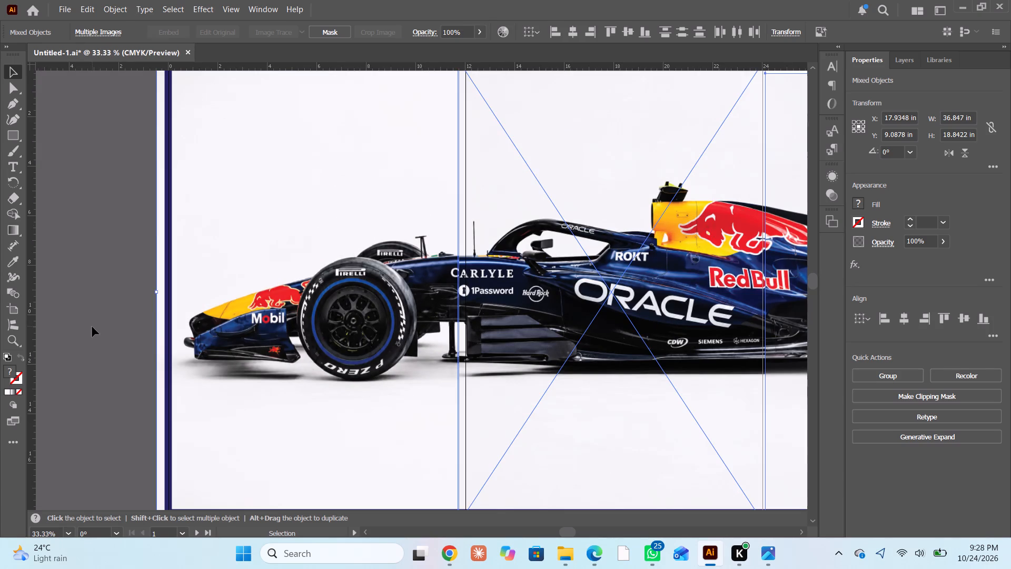
Nudge the front-section car image to about X 5.62, Y 9.10 in to line its seam up with the middle image.
{"action": "left_click", "coordinate": [319, 314]}
{"action": "scroll", "coordinate": [441, 276], "scroll_direction": "up", "scroll_amount": 4, "text": "alt"}
{"action": "left_click", "coordinate": [433, 263]}
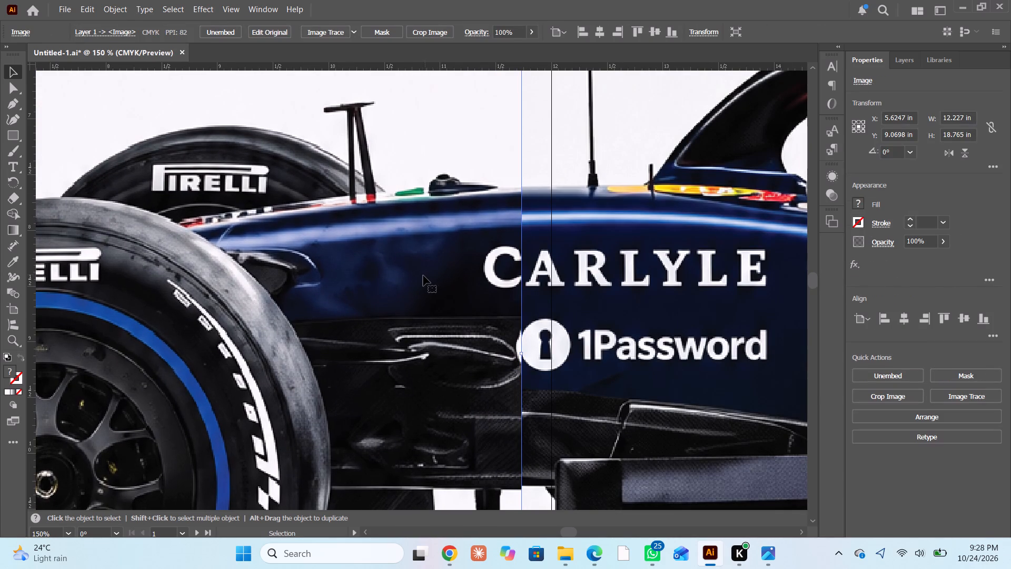
{"action": "scroll", "coordinate": [422, 276], "scroll_direction": "down", "scroll_amount": 9}
{"action": "scroll", "coordinate": [417, 338], "scroll_direction": "down", "scroll_amount": 4}
{"action": "scroll", "coordinate": [427, 298], "scroll_direction": "up", "scroll_amount": 3, "text": "alt"}
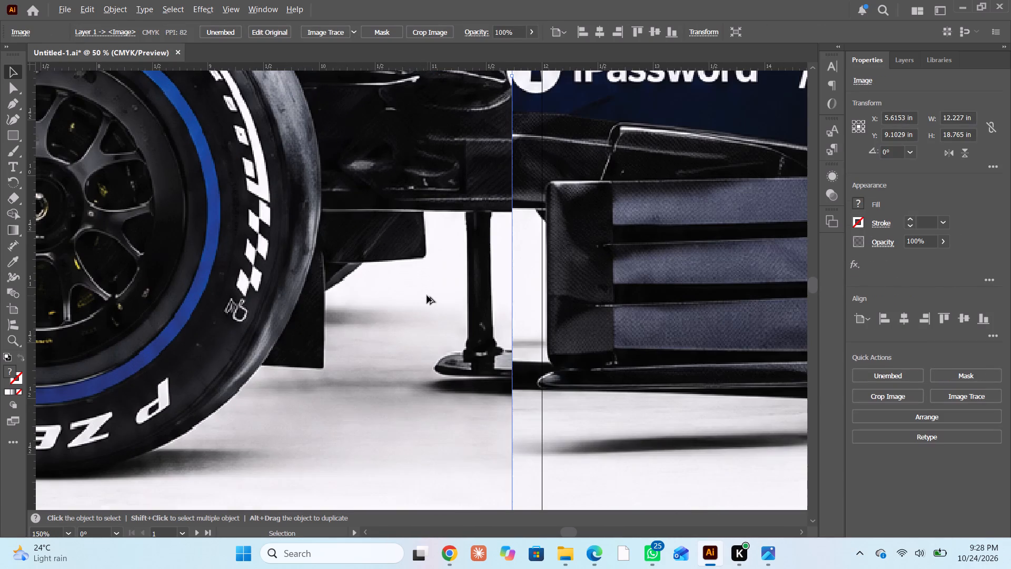
{"action": "scroll", "coordinate": [426, 288], "scroll_direction": "down", "scroll_amount": 2, "text": "alt"}
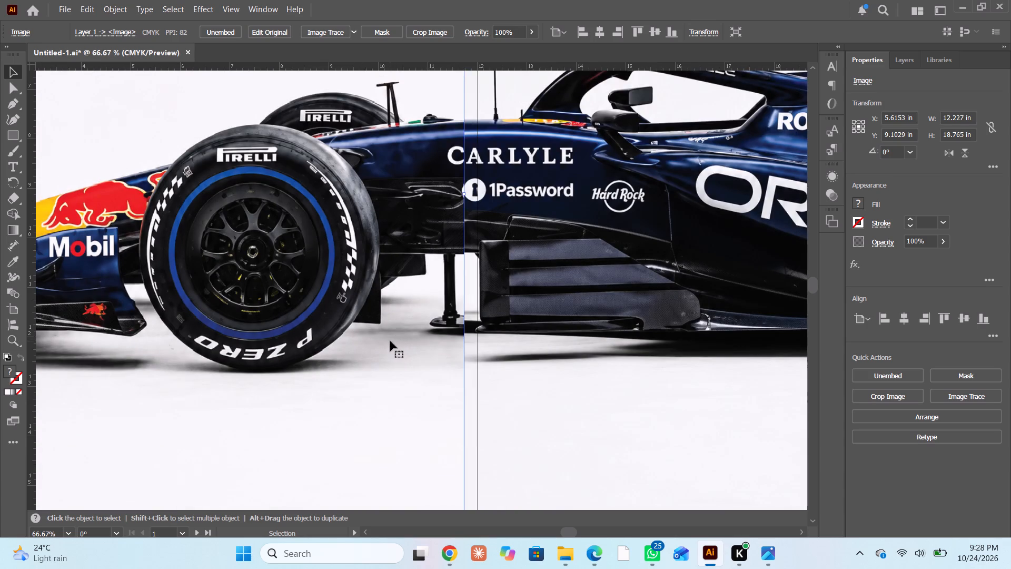
Scale the front-section image to about 12.13 by 18.61 in and realign it with the middle image at about X 5.64, Y 9.08 in.
{"action": "scroll", "coordinate": [390, 340], "scroll_direction": "down", "scroll_amount": 5}
{"action": "scroll", "coordinate": [332, 400], "scroll_direction": "down", "scroll_amount": 9}
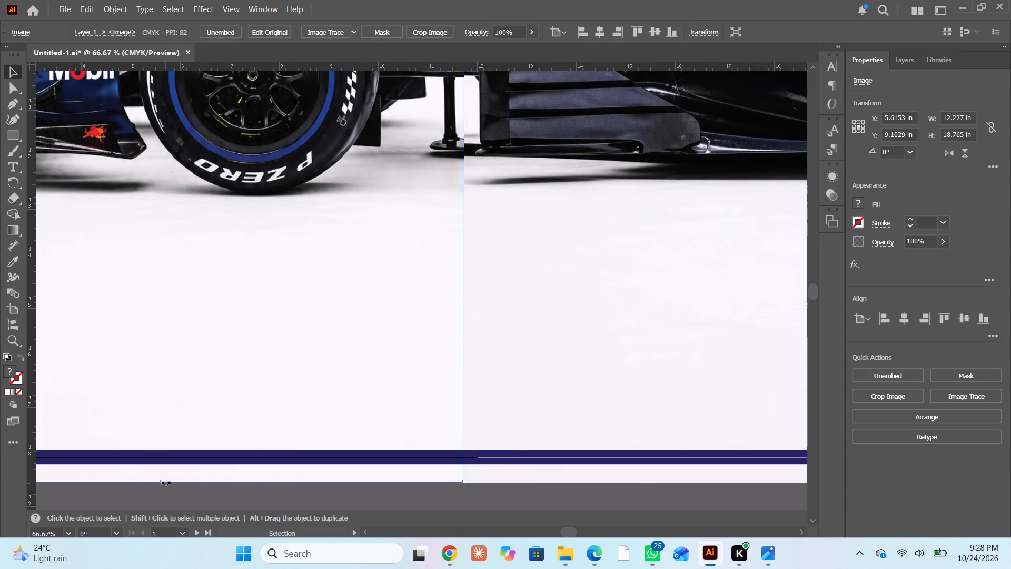
{"action": "left_click_drag", "start_coordinate": [161, 482], "coordinate": [161, 477], "text": "shift"}
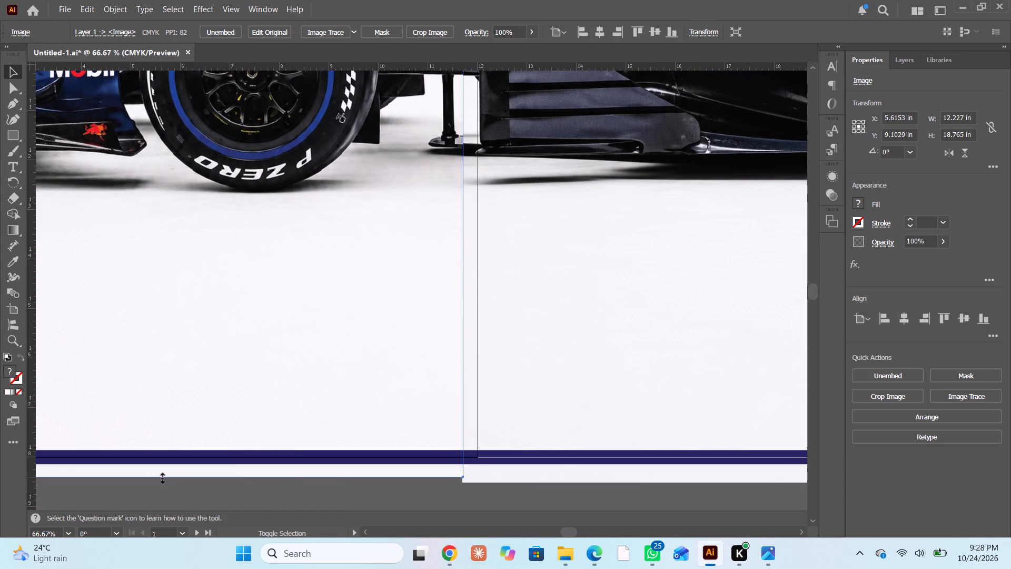
{"action": "left_click_drag", "start_coordinate": [161, 477], "coordinate": [162, 473], "text": "shift"}
{"action": "scroll", "coordinate": [233, 389], "scroll_direction": "up", "scroll_amount": 5}
{"action": "scroll", "coordinate": [281, 314], "scroll_direction": "down", "scroll_amount": 1}
{"action": "scroll", "coordinate": [281, 314], "scroll_direction": "up", "scroll_amount": 10}
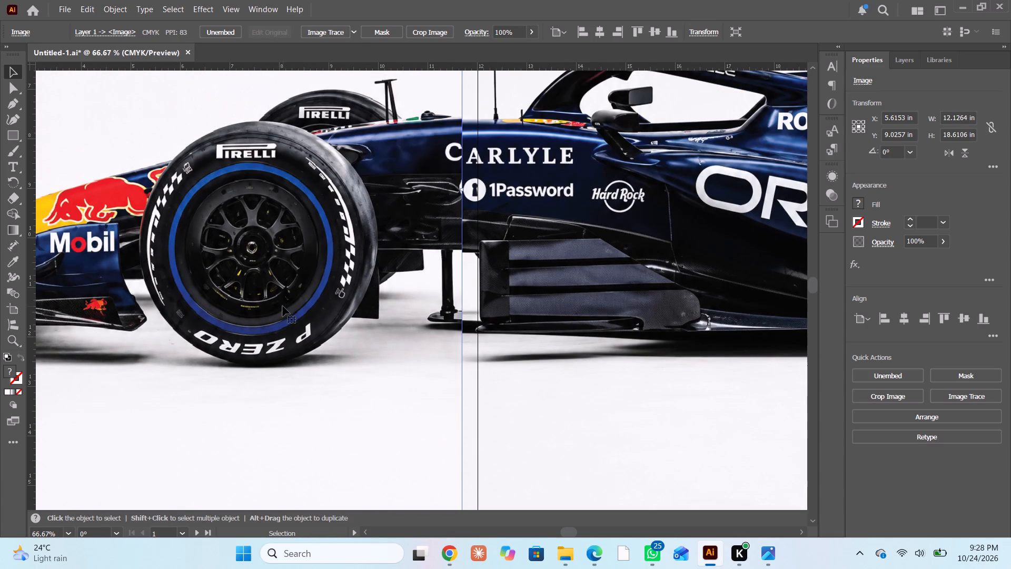
{"action": "left_click", "coordinate": [294, 302]}
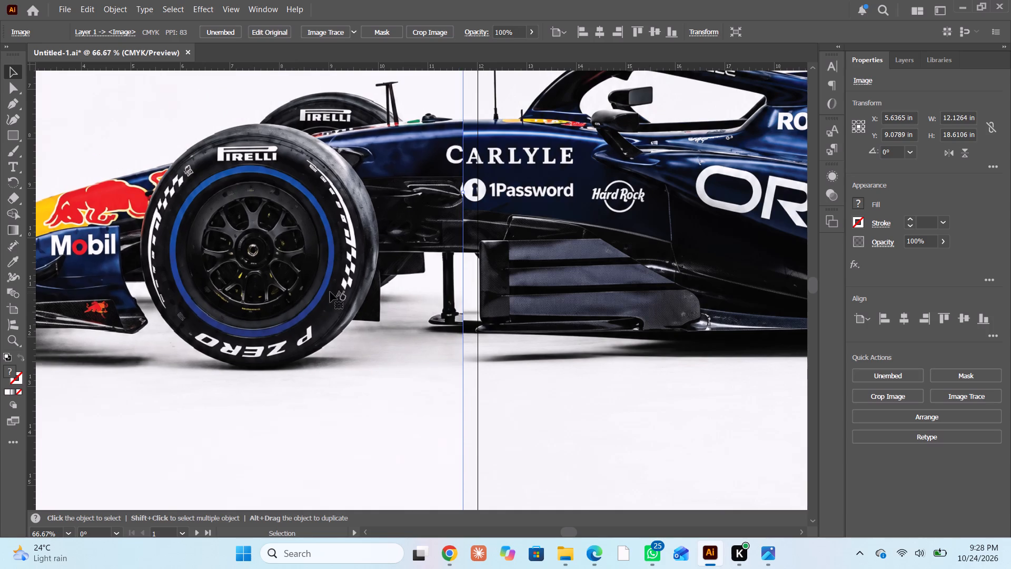
{"action": "scroll", "coordinate": [356, 277], "scroll_direction": "up", "scroll_amount": 2, "text": "alt"}
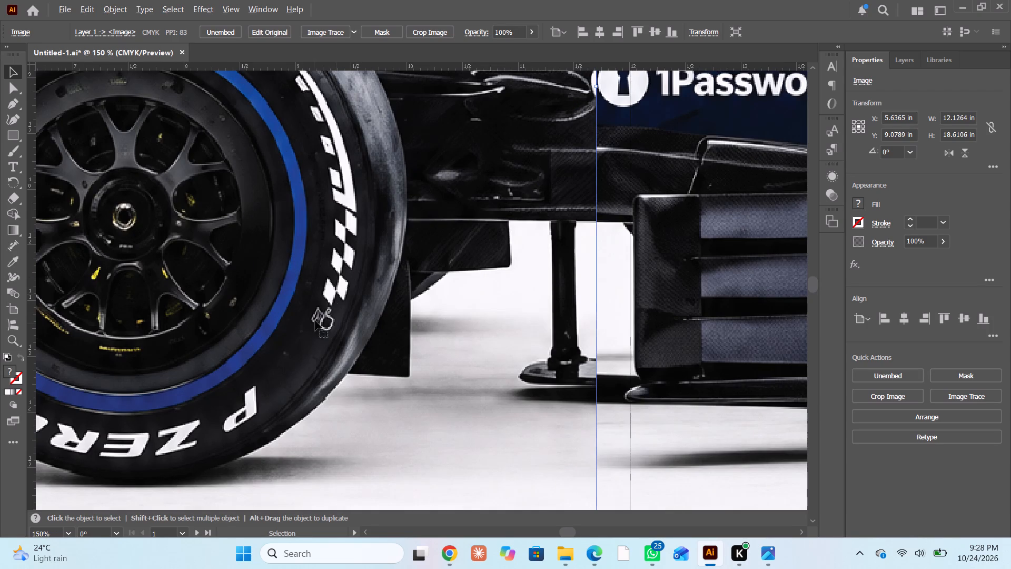
{"action": "scroll", "coordinate": [404, 344], "scroll_direction": "down", "scroll_amount": 5, "text": "alt"}
{"action": "left_click", "coordinate": [171, 335]}
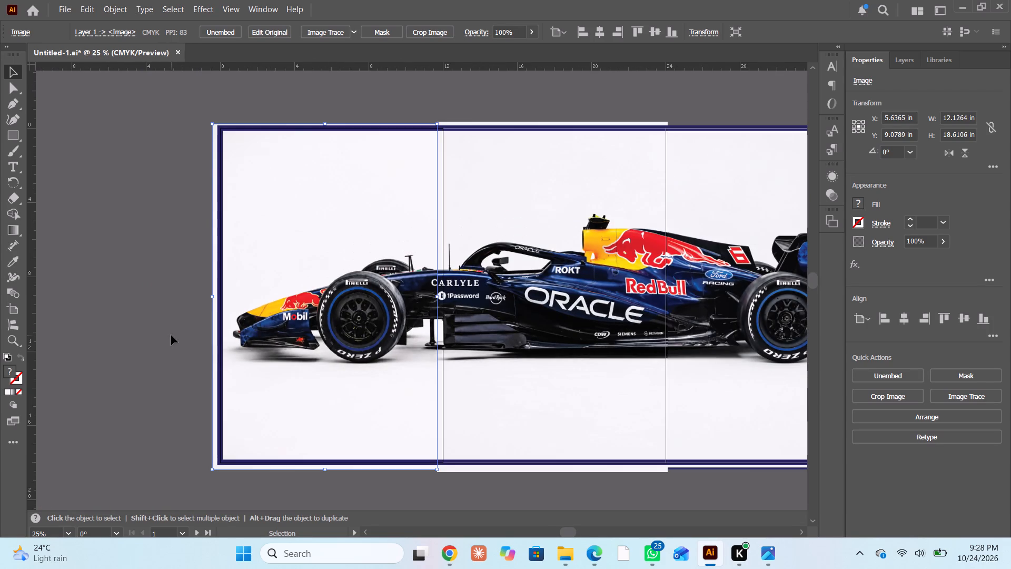
Capture a screen snip of the full Red Bull poster area inside the dark blue border.
{"action": "scroll", "coordinate": [192, 335], "scroll_direction": "left", "scroll_amount": 1}
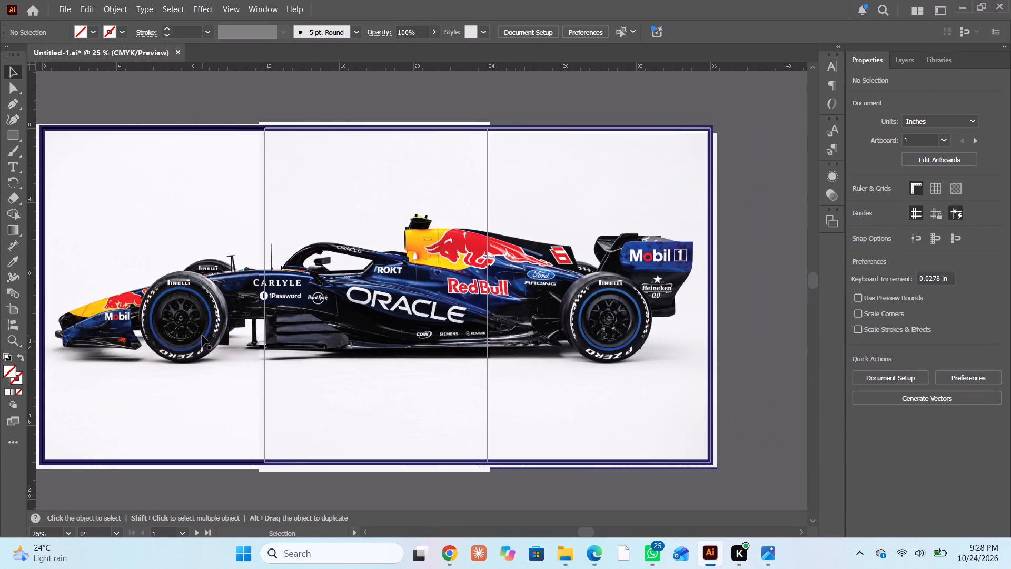
{"action": "scroll", "coordinate": [202, 336], "scroll_direction": "left", "scroll_amount": 1}
{"action": "key", "text": "Print"}
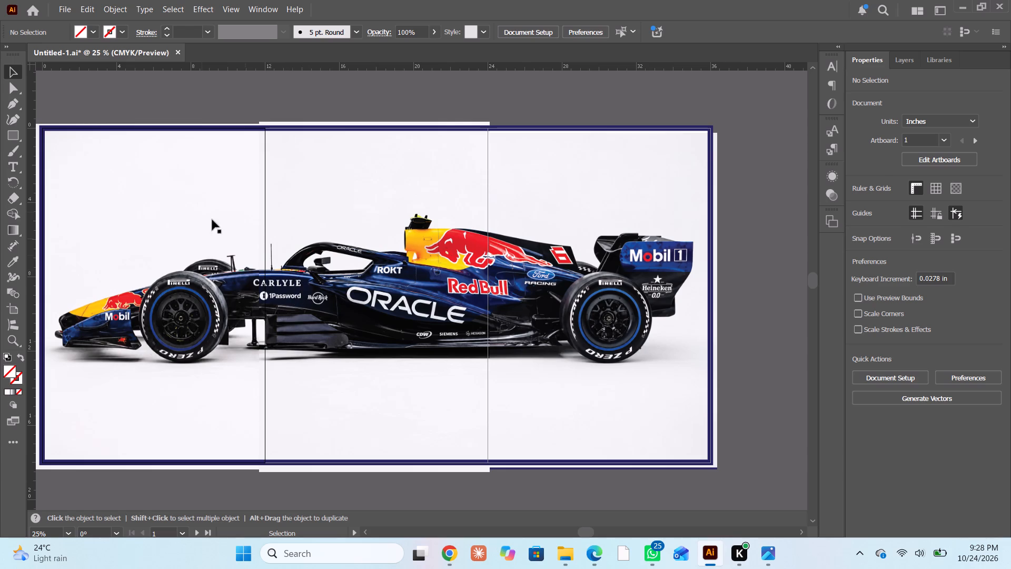
{"action": "left_click_drag", "start_coordinate": [46, 135], "coordinate": [294, 301]}
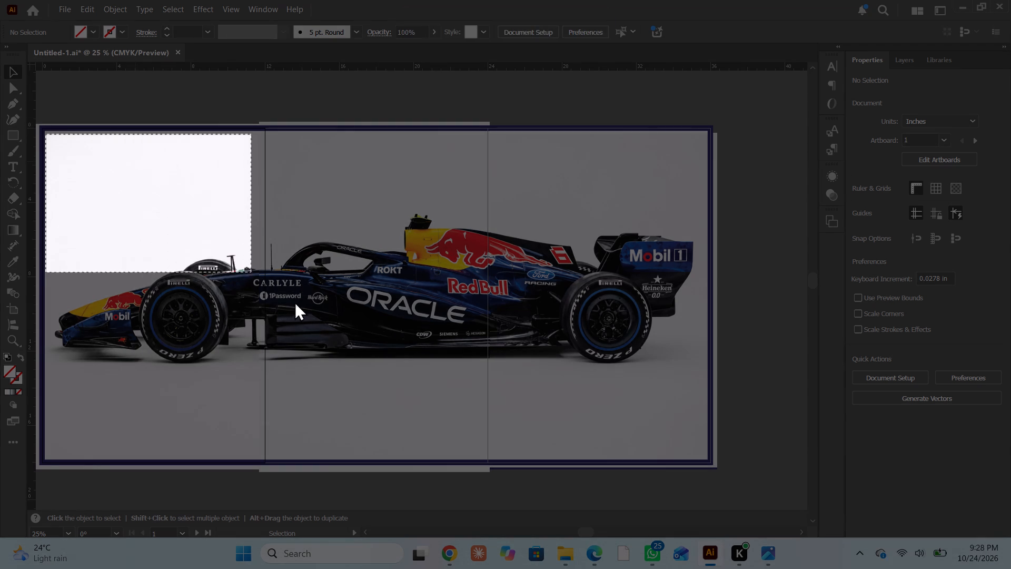
{"action": "left_click_drag", "start_coordinate": [294, 301], "coordinate": [698, 455]}
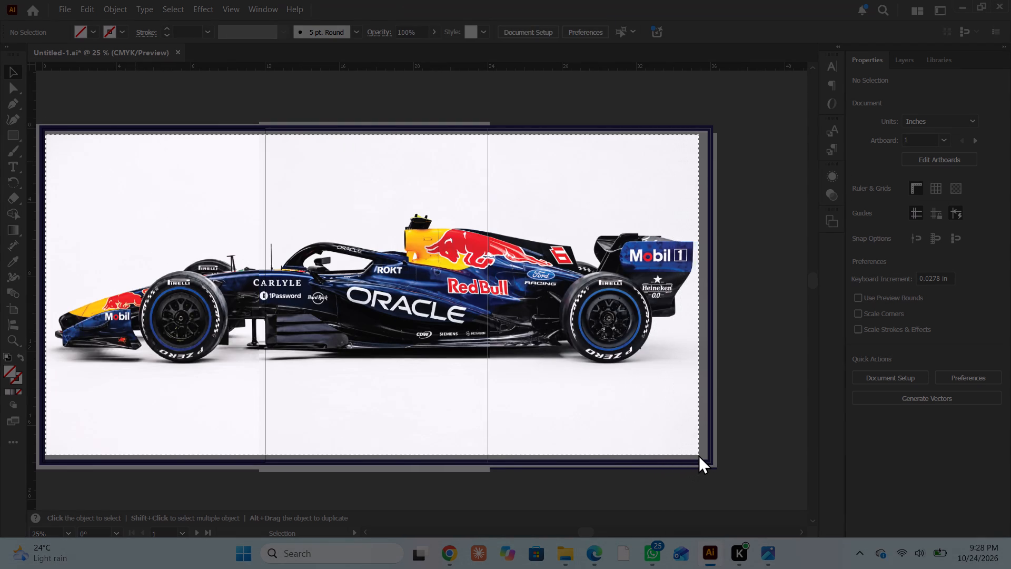
{"action": "left_click_drag", "start_coordinate": [698, 455], "coordinate": [708, 454]}
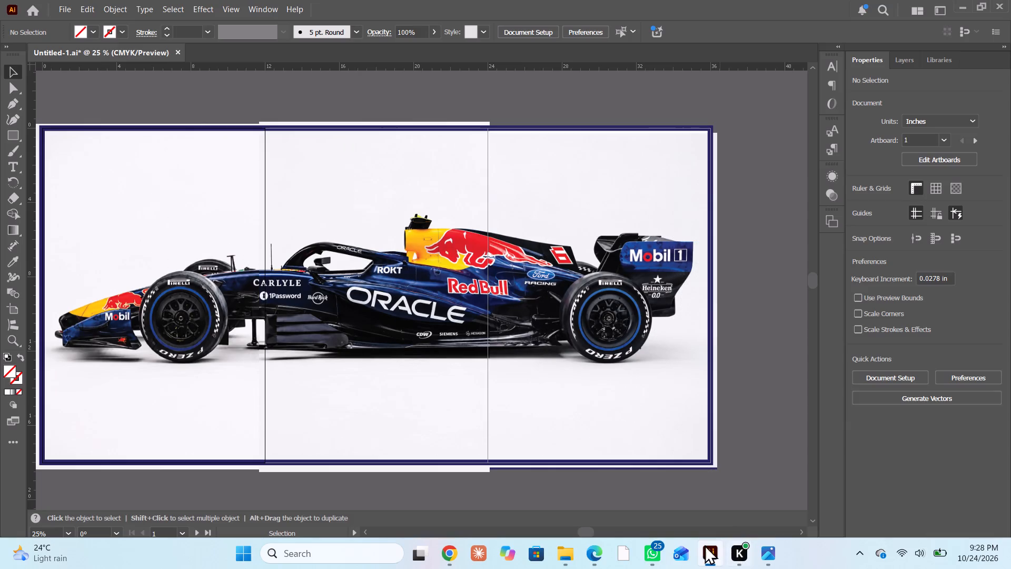
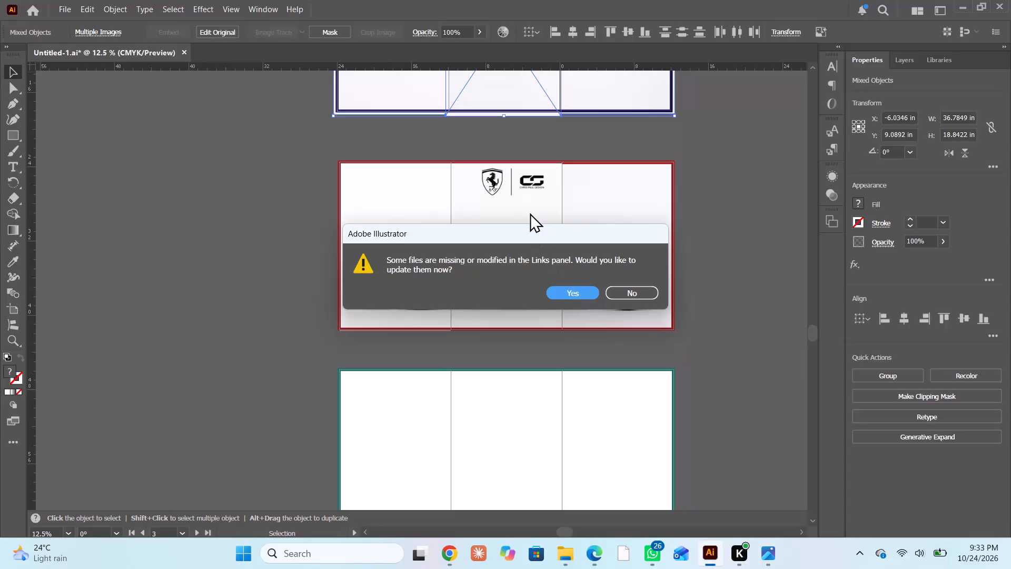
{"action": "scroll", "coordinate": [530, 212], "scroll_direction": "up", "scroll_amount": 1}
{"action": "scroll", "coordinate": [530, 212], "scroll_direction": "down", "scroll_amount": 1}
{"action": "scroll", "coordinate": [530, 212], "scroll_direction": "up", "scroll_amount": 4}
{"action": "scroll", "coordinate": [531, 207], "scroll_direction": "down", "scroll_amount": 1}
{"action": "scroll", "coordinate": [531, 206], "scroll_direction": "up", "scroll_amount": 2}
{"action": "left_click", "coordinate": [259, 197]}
Agree to update the missing linked files, leaving the link to the PNG that cannot be found unchanged.
{"action": "left_click", "coordinate": [565, 290]}
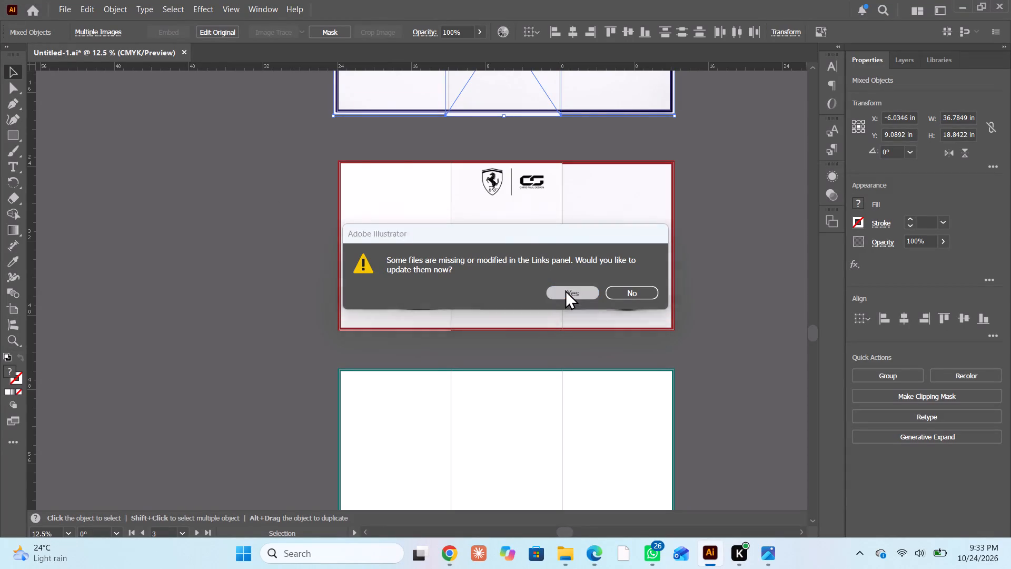
{"action": "left_click", "coordinate": [516, 290]}
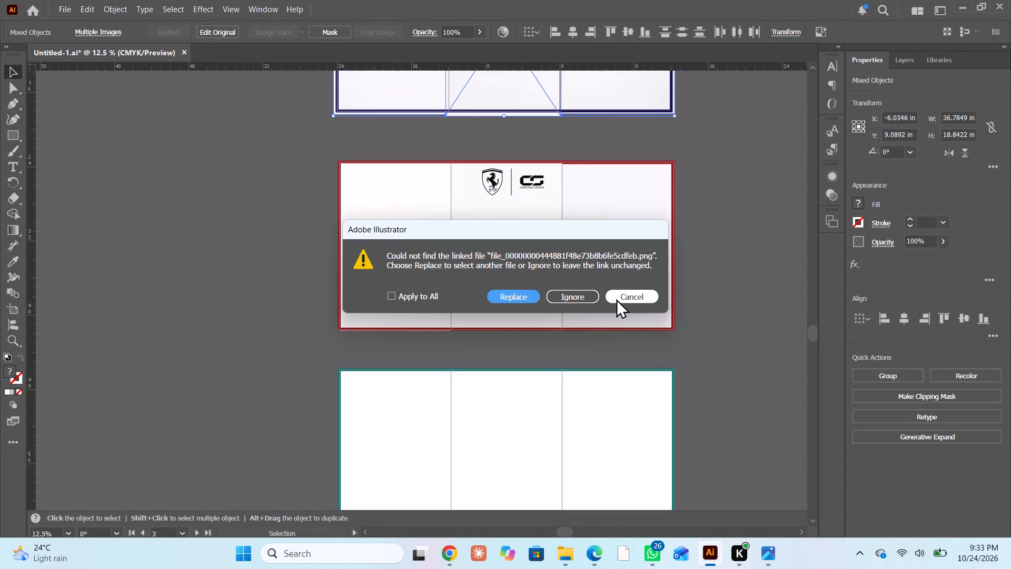
{"action": "left_click", "coordinate": [577, 298]}
Clear the selected Red Bull car images from the dark blue bordered poster and leave nothing selected.
{"action": "scroll", "coordinate": [502, 271], "scroll_direction": "up", "scroll_amount": 10}
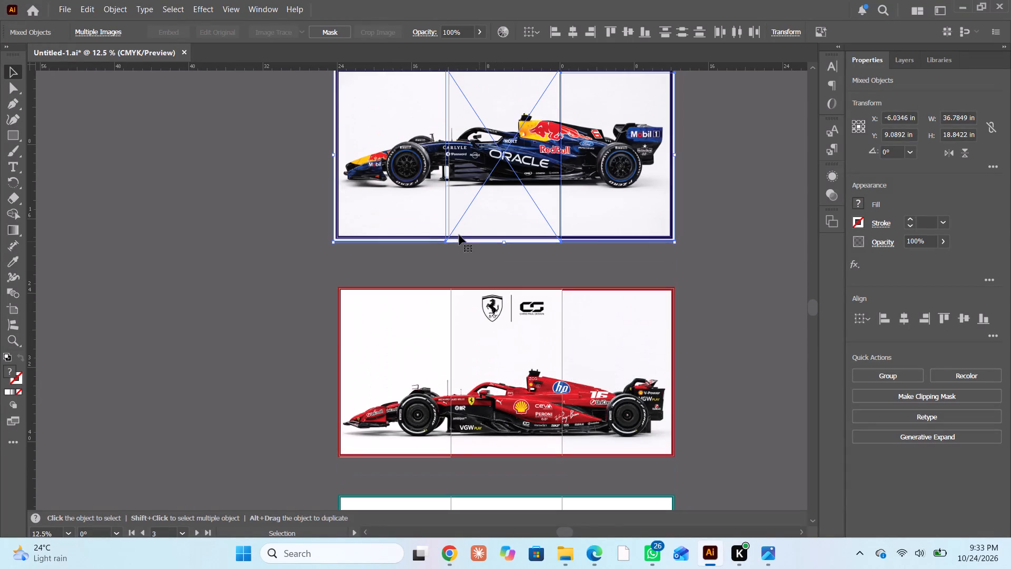
{"action": "left_click", "coordinate": [403, 203]}
{"action": "scroll", "coordinate": [467, 208], "scroll_direction": "up", "scroll_amount": 8}
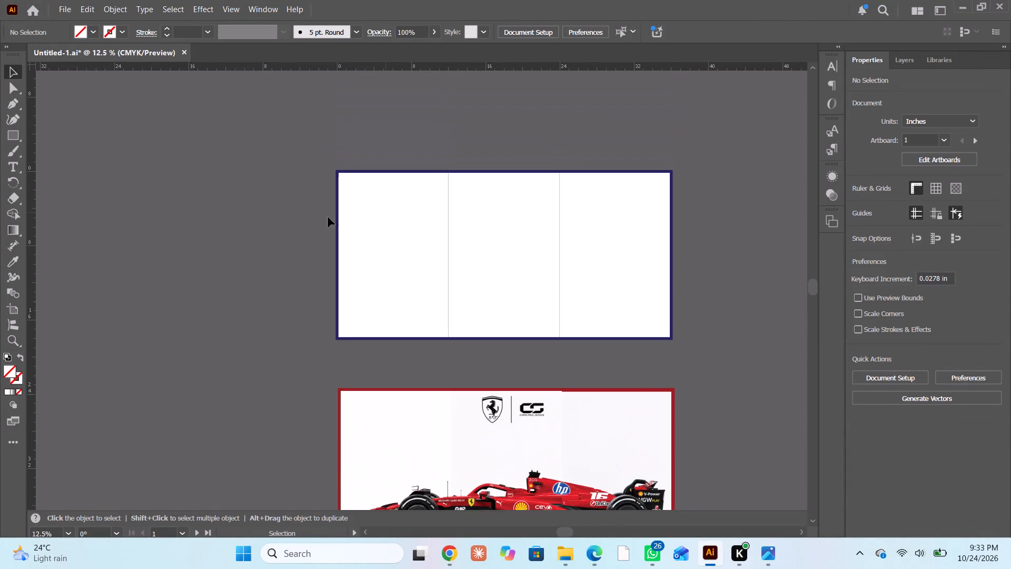
{"action": "left_click", "coordinate": [277, 224]}
Look over the red-bordered Ferrari poster, its rear-section image and the teal-bordered poster below it.
{"action": "scroll", "coordinate": [503, 274], "scroll_direction": "down", "scroll_amount": 18}
{"action": "scroll", "coordinate": [508, 262], "scroll_direction": "up", "scroll_amount": 1}
{"action": "scroll", "coordinate": [508, 262], "scroll_direction": "down", "scroll_amount": 7}
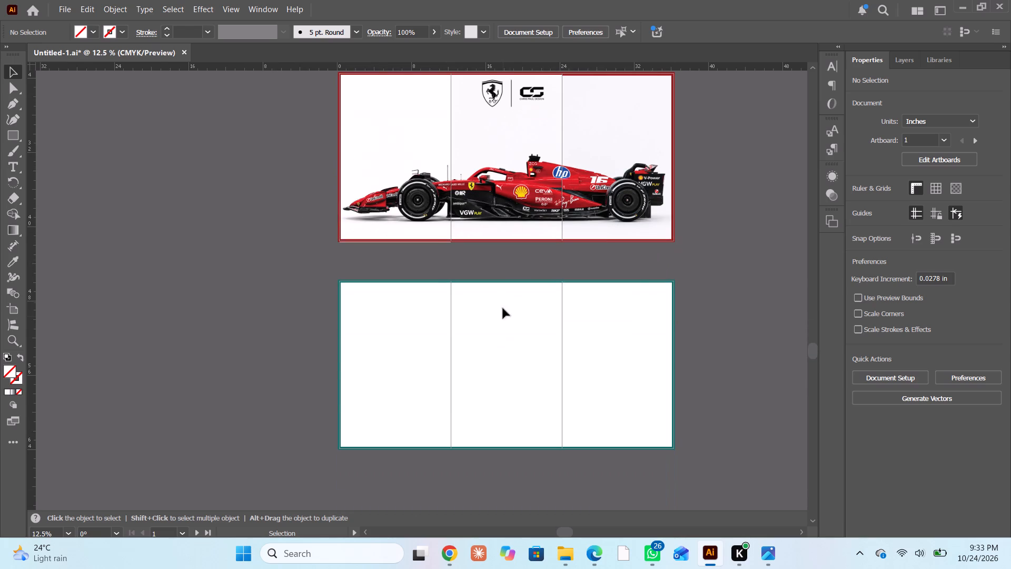
{"action": "left_click", "coordinate": [504, 331]}
{"action": "scroll", "coordinate": [412, 335], "scroll_direction": "up", "scroll_amount": 1}
{"action": "scroll", "coordinate": [412, 335], "scroll_direction": "down", "scroll_amount": 1}
{"action": "scroll", "coordinate": [412, 335], "scroll_direction": "up", "scroll_amount": 7}
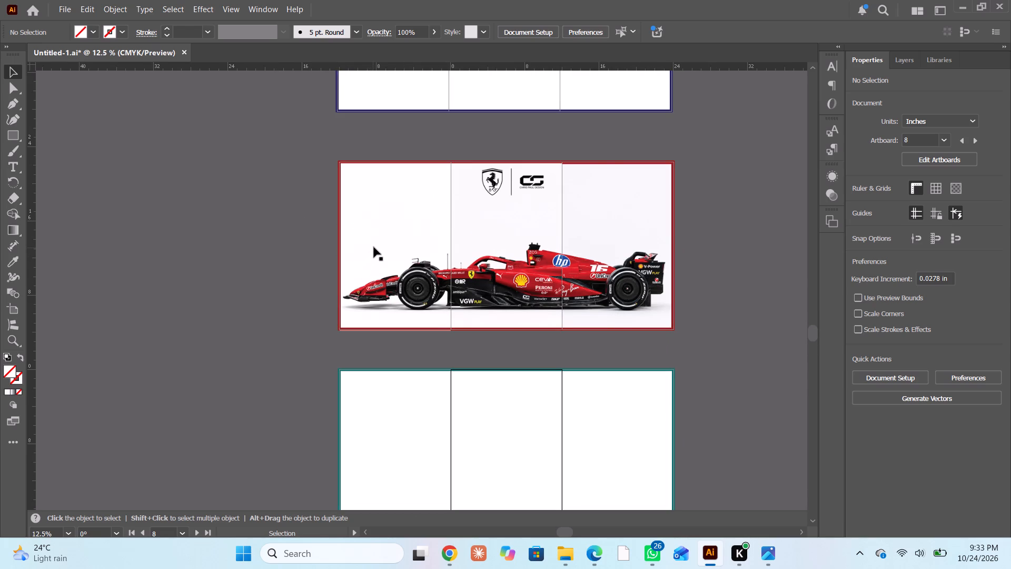
{"action": "left_click", "coordinate": [598, 262]}
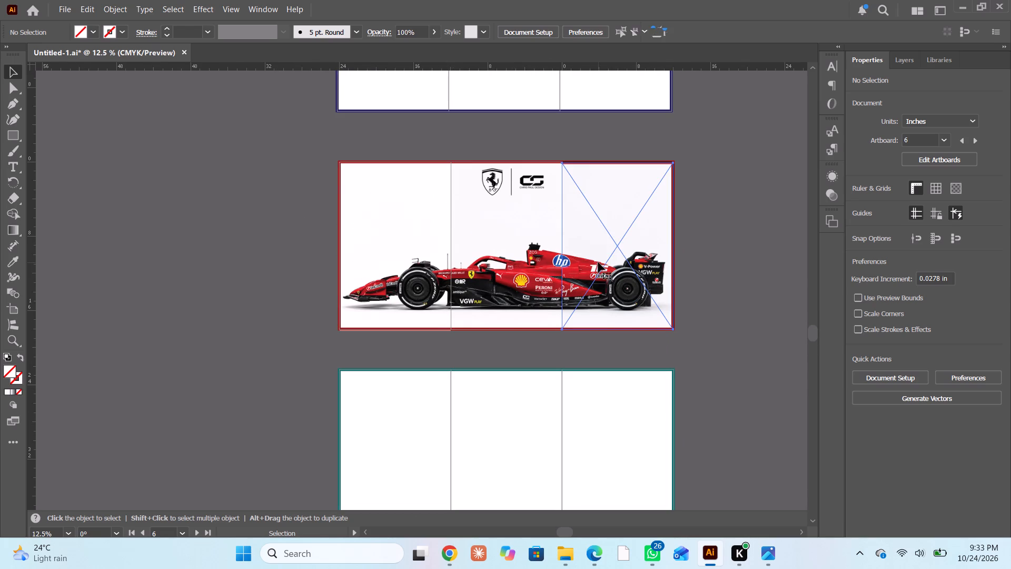
{"action": "left_click", "coordinate": [261, 265]}
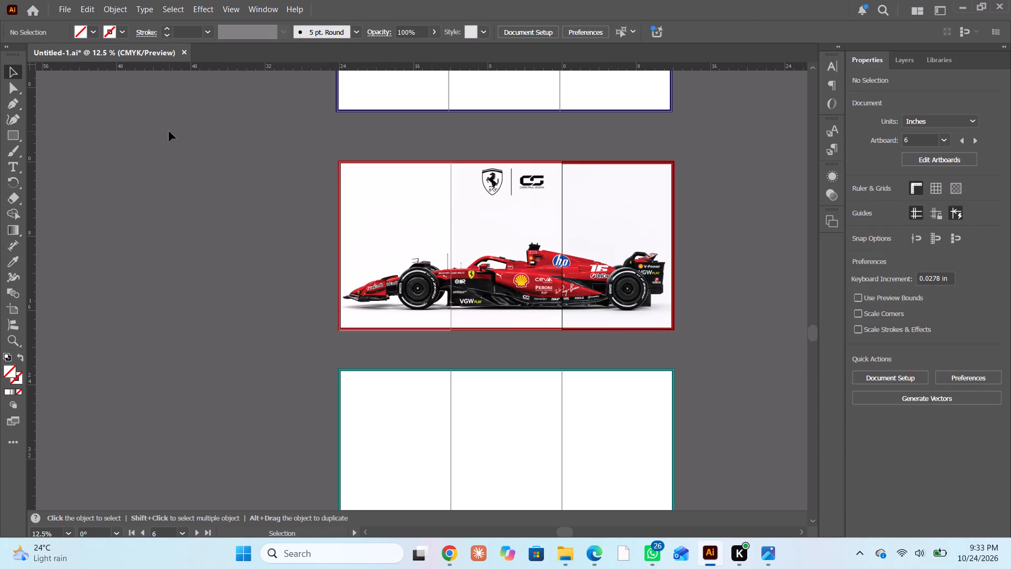
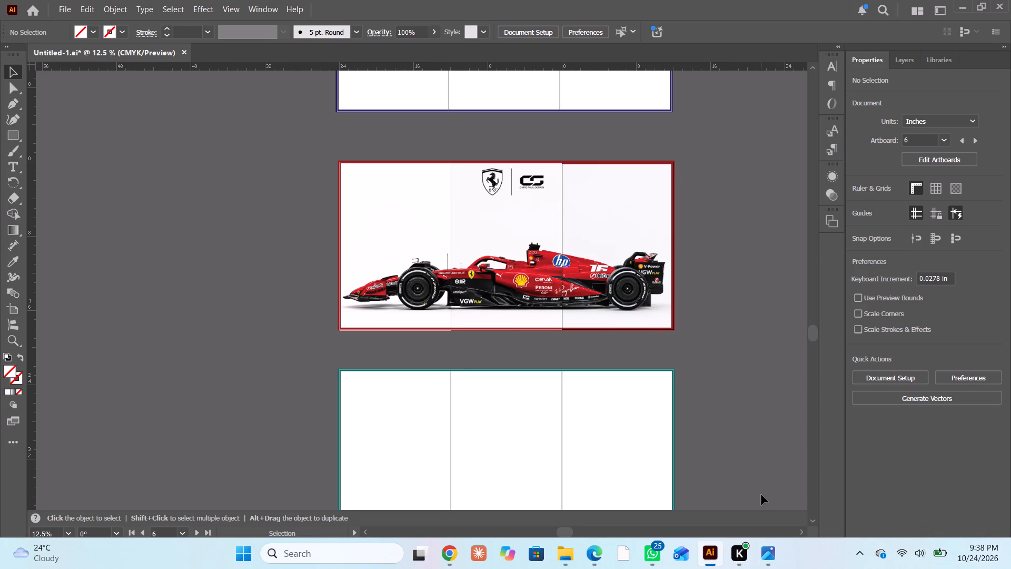
Switch to Chrome, close the Behance page with the Red Bull livery and open a new blank tab.
{"action": "left_click", "coordinate": [446, 559]}
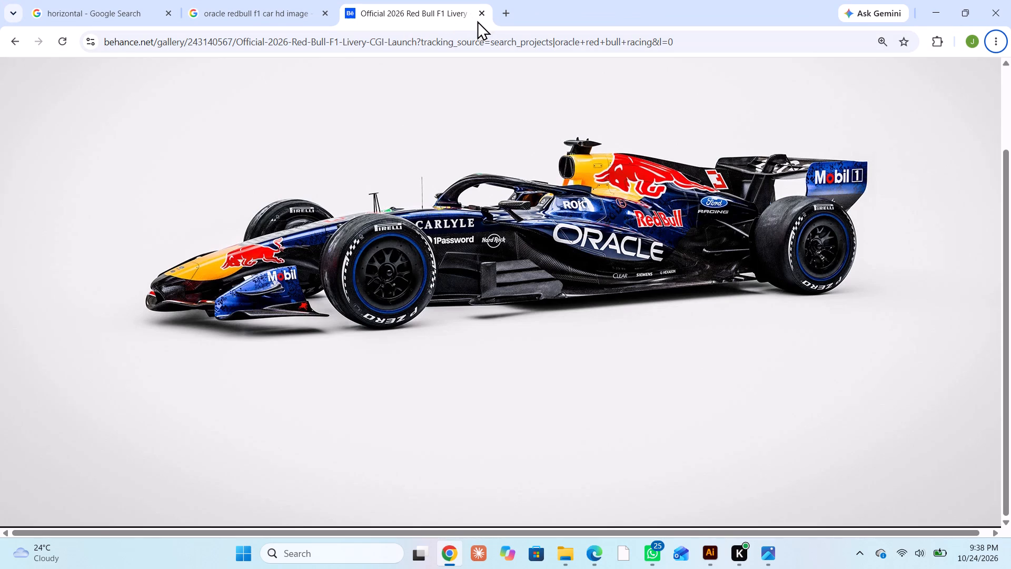
{"action": "left_click", "coordinate": [480, 14]}
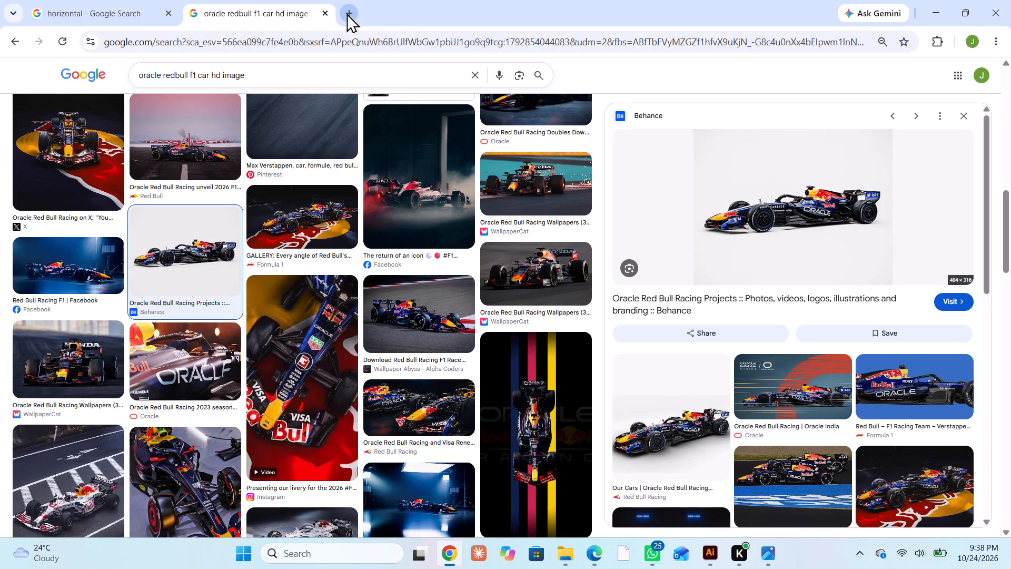
{"action": "left_click", "coordinate": [348, 12]}
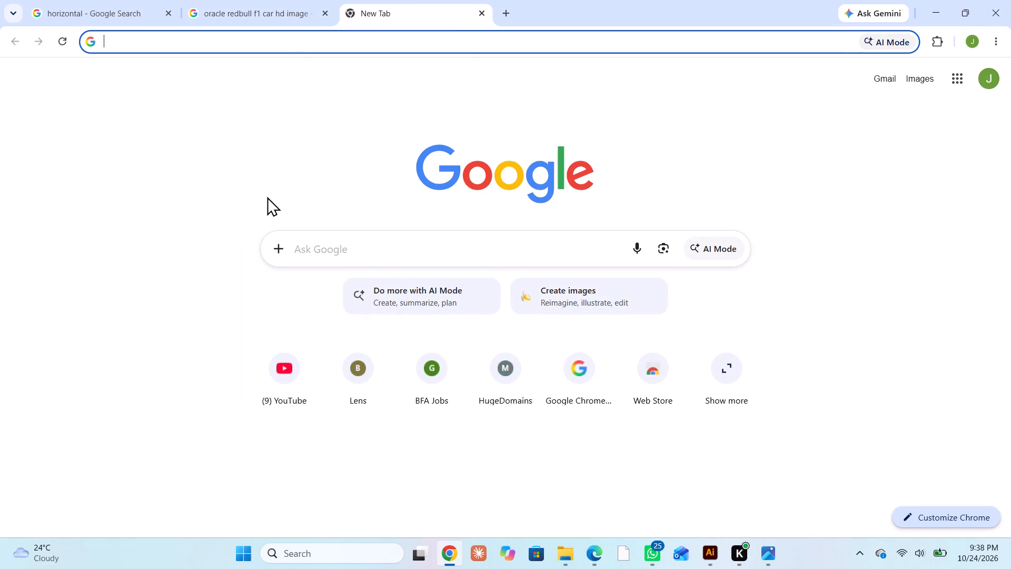
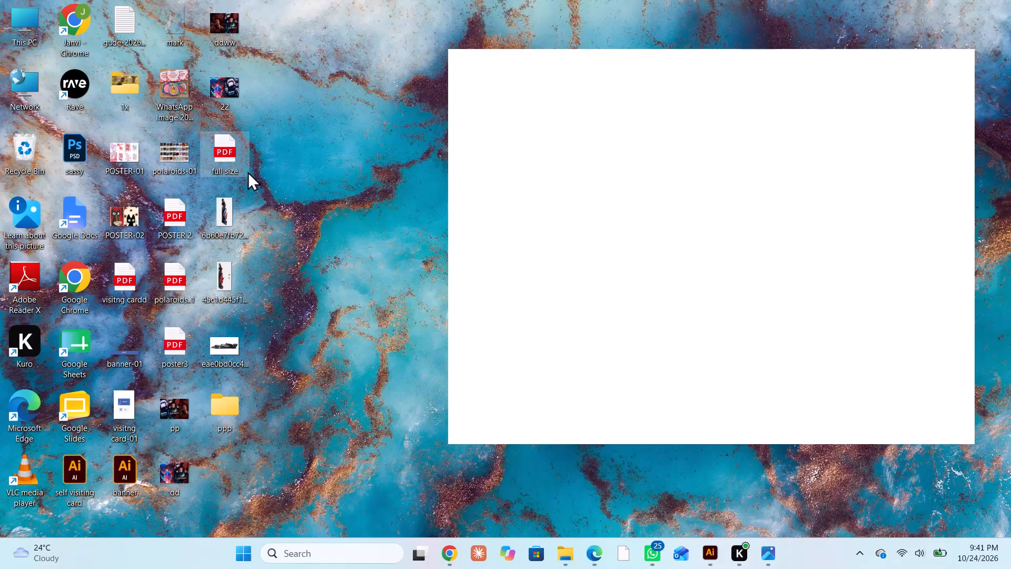
Switch to Illustrator and examine the Ferrari car poster's image quality and the joins between its three panels.
{"action": "left_click", "coordinate": [705, 552]}
{"action": "scroll", "coordinate": [492, 395], "scroll_direction": "up", "scroll_amount": 6}
{"action": "scroll", "coordinate": [488, 379], "scroll_direction": "down", "scroll_amount": 1}
{"action": "scroll", "coordinate": [488, 379], "scroll_direction": "up", "scroll_amount": 3}
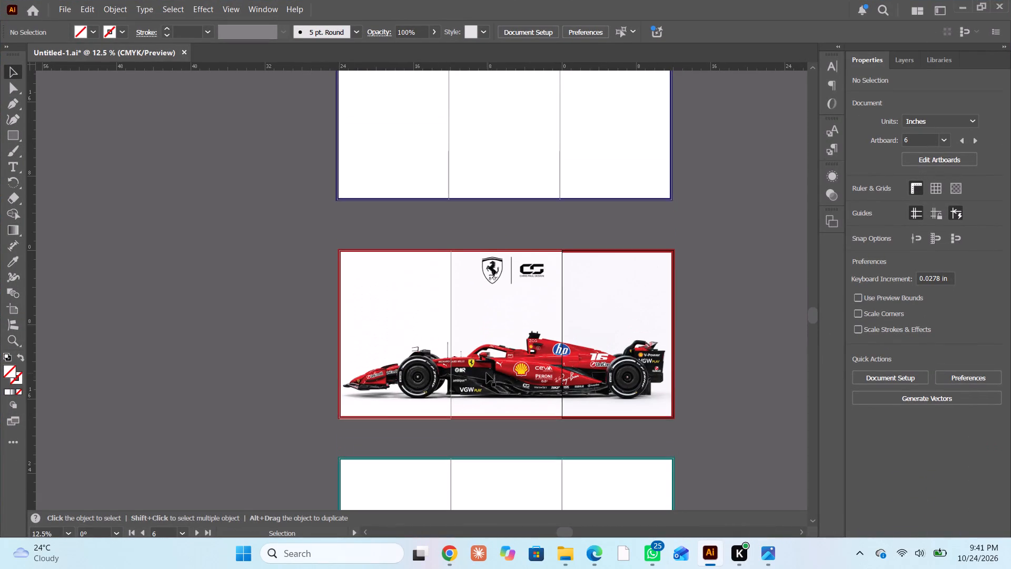
{"action": "scroll", "coordinate": [487, 373], "scroll_direction": "up", "scroll_amount": 4}
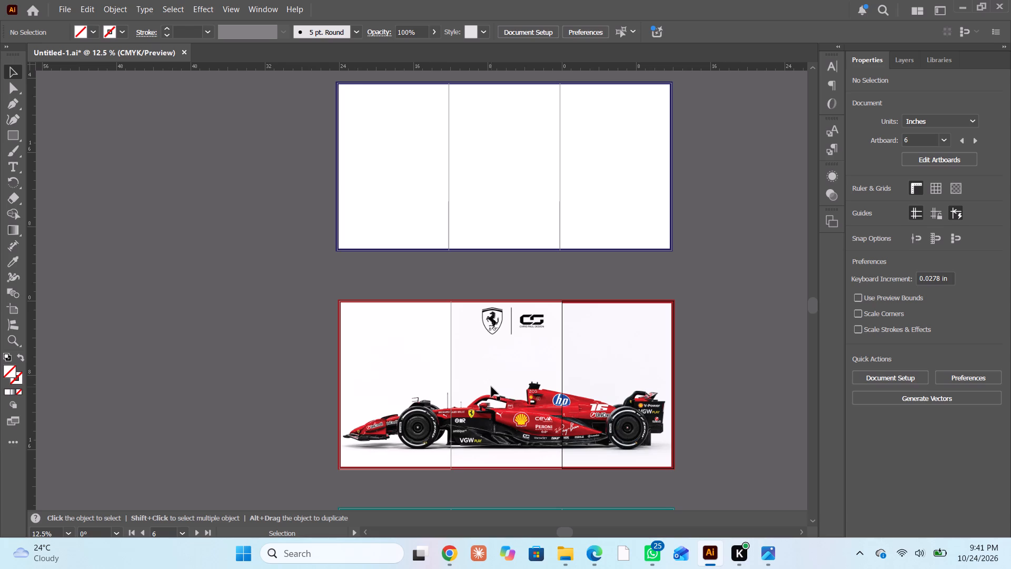
{"action": "scroll", "coordinate": [440, 347], "scroll_direction": "down", "scroll_amount": 6}
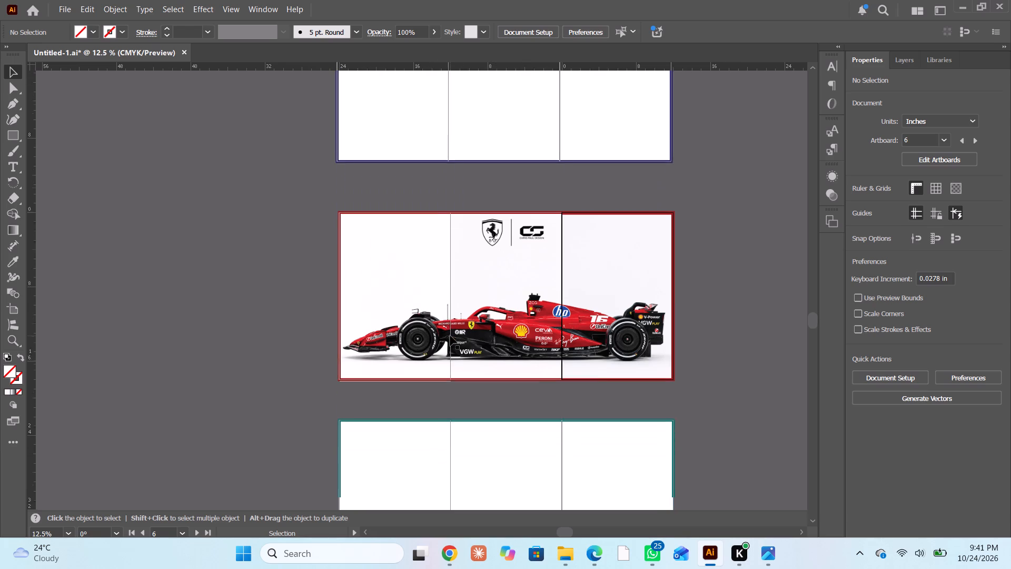
{"action": "scroll", "coordinate": [450, 336], "scroll_direction": "down", "scroll_amount": 6}
{"action": "scroll", "coordinate": [493, 321], "scroll_direction": "up", "scroll_amount": 3, "text": "alt"}
{"action": "scroll", "coordinate": [451, 295], "scroll_direction": "up", "scroll_amount": 4, "text": "alt"}
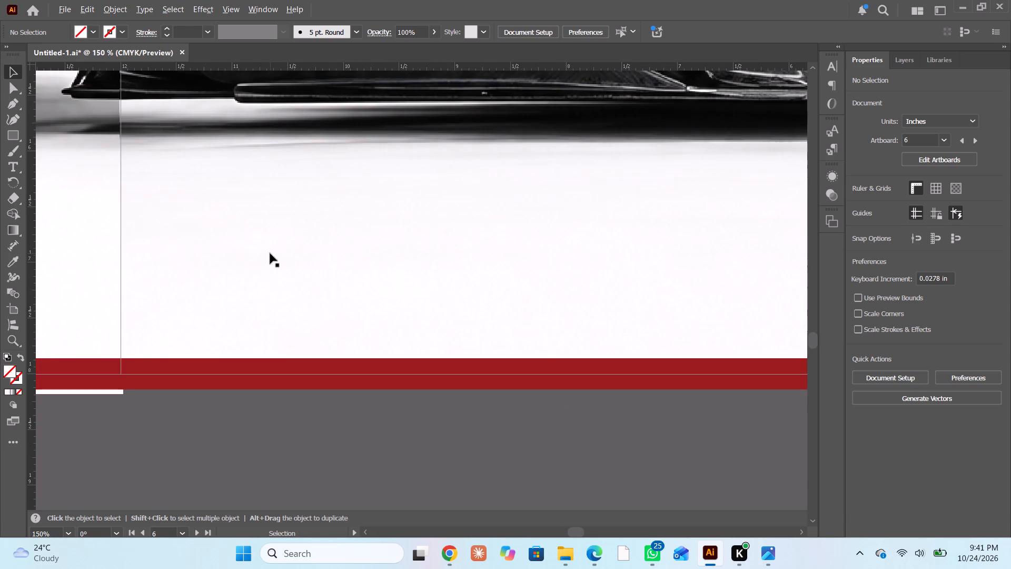
{"action": "scroll", "coordinate": [270, 252], "scroll_direction": "down", "scroll_amount": 5, "text": "alt"}
{"action": "scroll", "coordinate": [477, 122], "scroll_direction": "up", "scroll_amount": 7, "text": "alt"}
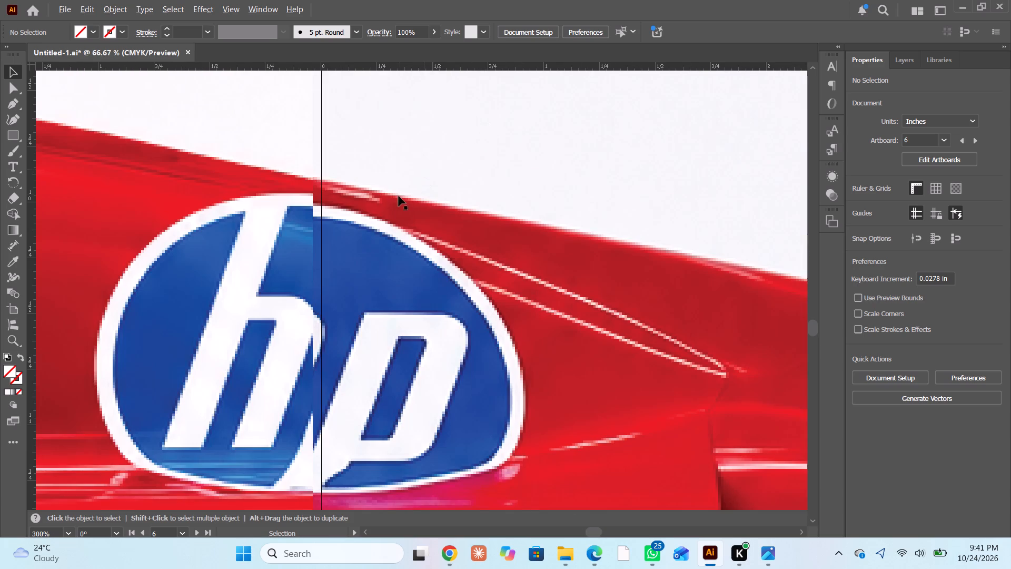
Delete the middle, rear and front Ferrari car image pieces from the red-framed three-part poster.
{"action": "scroll", "coordinate": [355, 249], "scroll_direction": "down", "scroll_amount": 8, "text": "alt"}
{"action": "left_click_drag", "start_coordinate": [277, 254], "coordinate": [277, 255]}
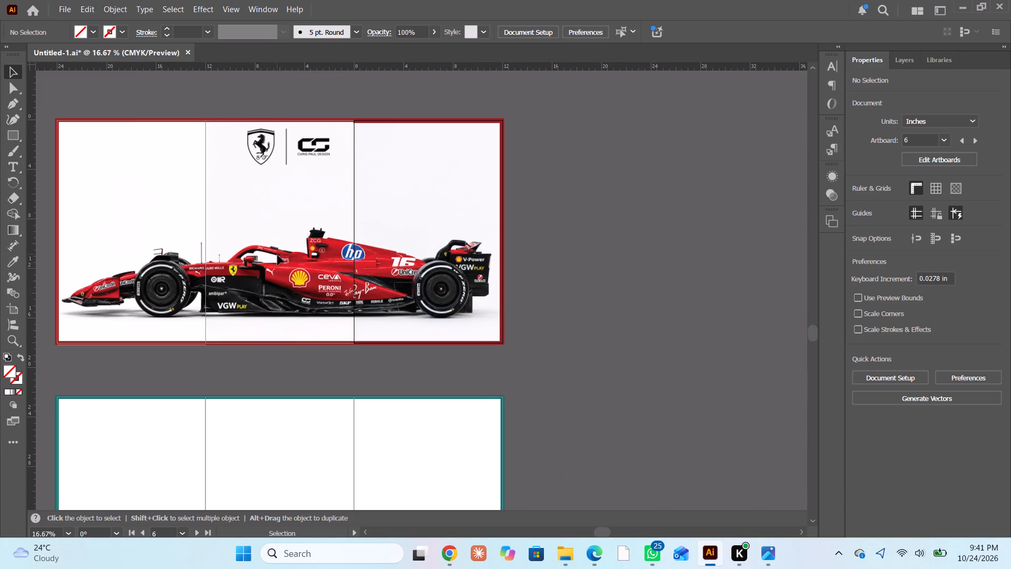
{"action": "left_click_drag", "start_coordinate": [277, 255], "coordinate": [286, 272]}
{"action": "key", "text": "Delete"}
{"action": "left_click_drag", "start_coordinate": [397, 240], "coordinate": [405, 278]}
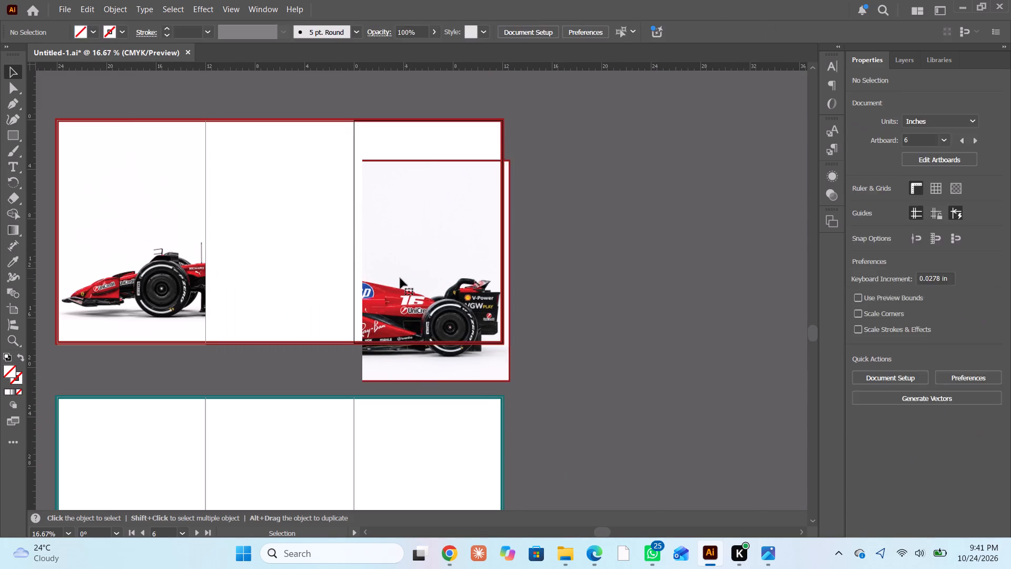
{"action": "key", "text": "Delete"}
{"action": "left_click_drag", "start_coordinate": [134, 264], "coordinate": [196, 287]}
{"action": "key", "text": "Delete"}
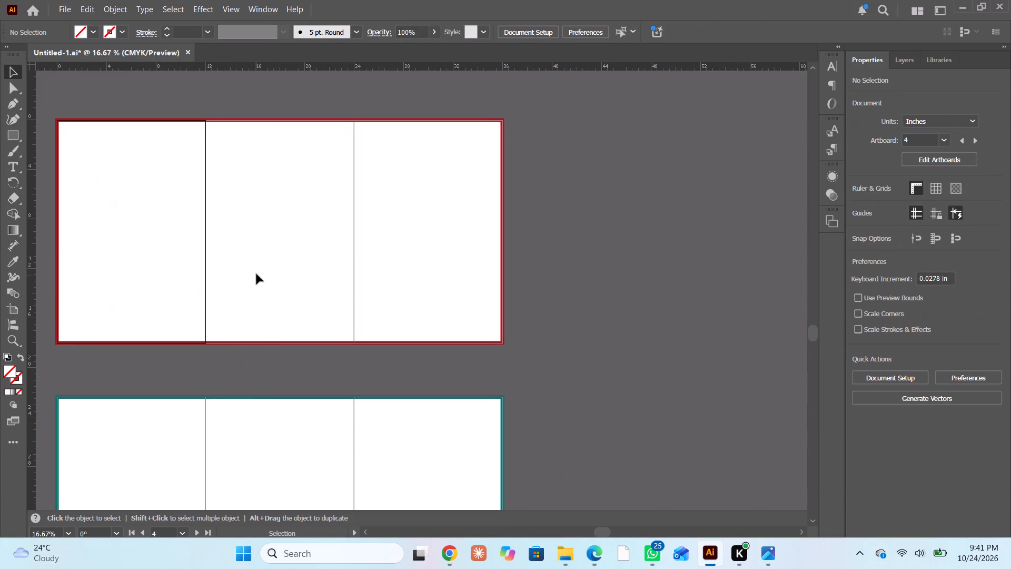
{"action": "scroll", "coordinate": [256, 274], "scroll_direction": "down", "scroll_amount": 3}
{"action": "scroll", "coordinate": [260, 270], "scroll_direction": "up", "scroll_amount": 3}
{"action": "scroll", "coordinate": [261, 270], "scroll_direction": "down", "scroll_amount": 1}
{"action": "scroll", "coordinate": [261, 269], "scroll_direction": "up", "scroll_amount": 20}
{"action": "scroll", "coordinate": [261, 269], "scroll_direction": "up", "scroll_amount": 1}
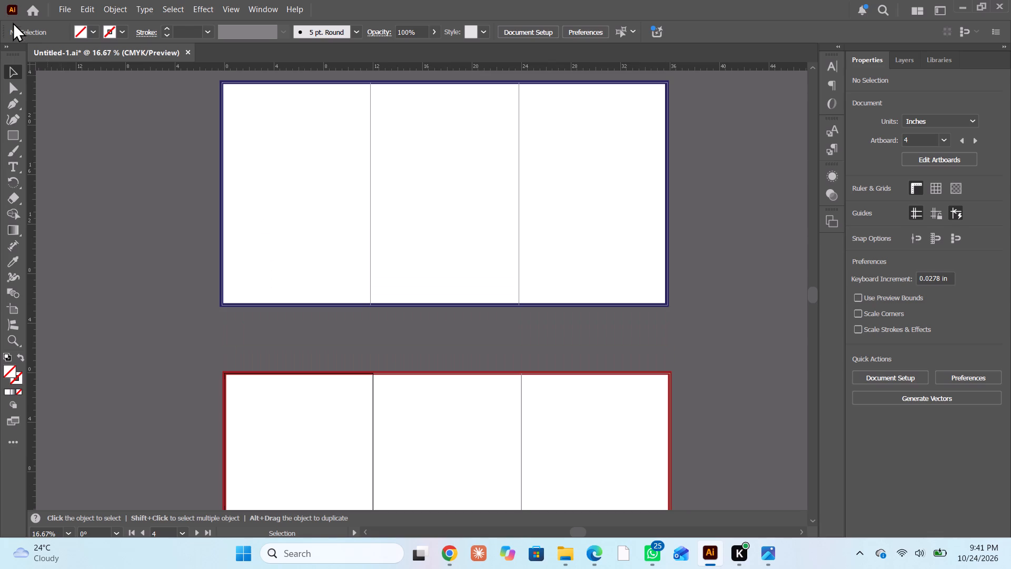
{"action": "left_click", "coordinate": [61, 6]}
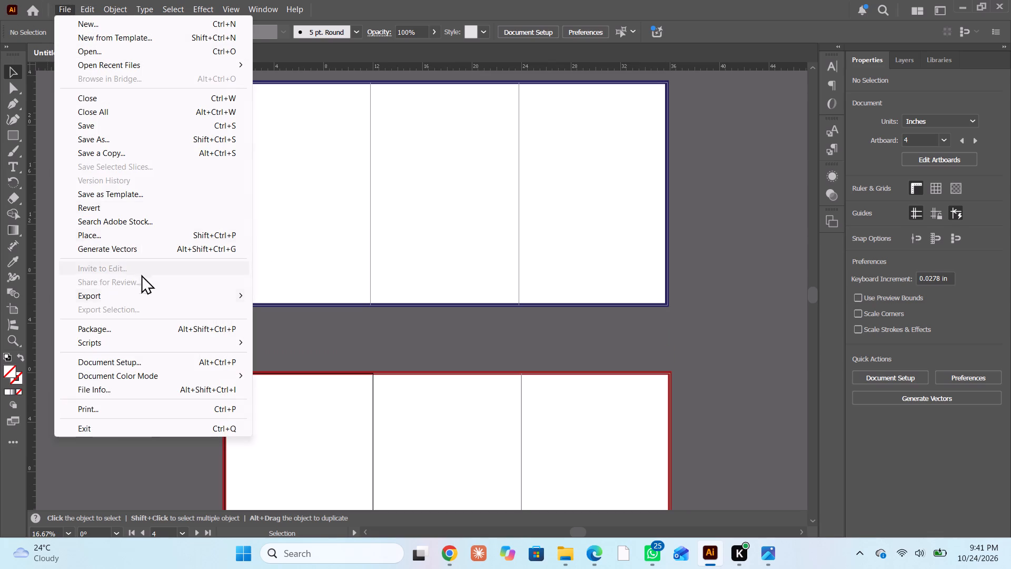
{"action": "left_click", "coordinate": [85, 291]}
Switch to Chrome, open the iLoveIMG image upscaler from the search results and upload the Red Bull car picture from the Desktop.
{"action": "left_click", "coordinate": [447, 550]}
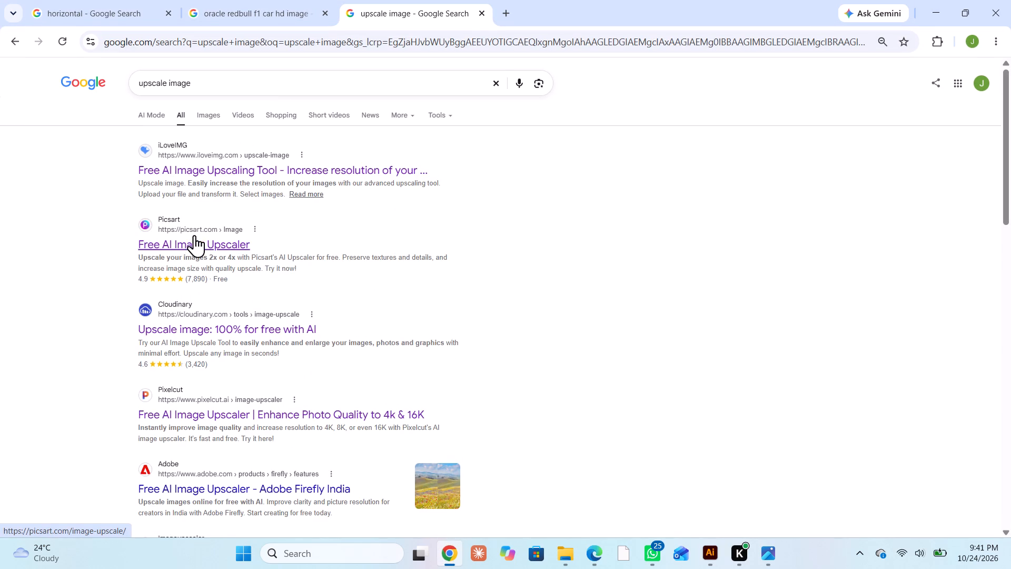
{"action": "left_click", "coordinate": [255, 171]}
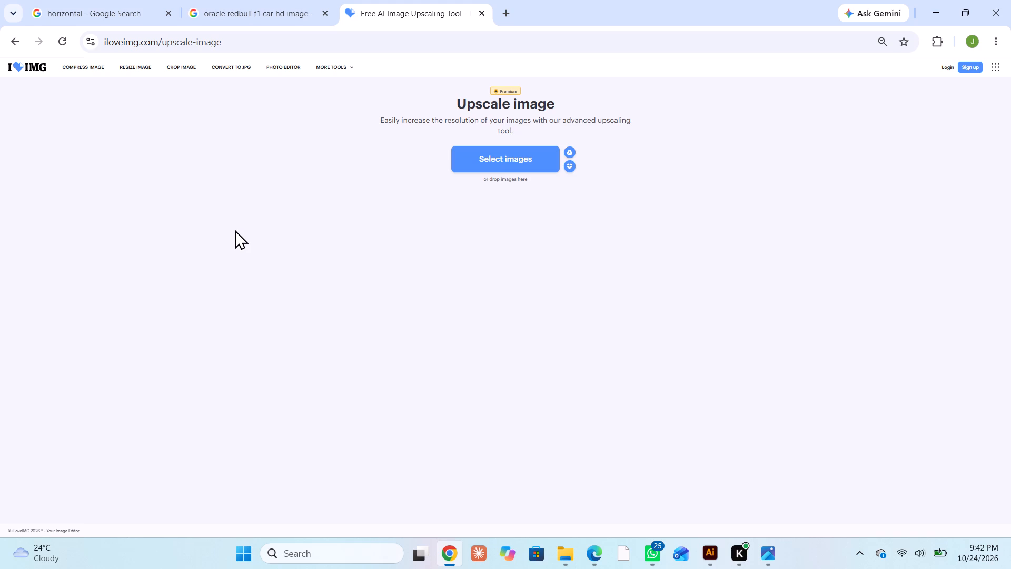
{"action": "left_click", "coordinate": [465, 160]}
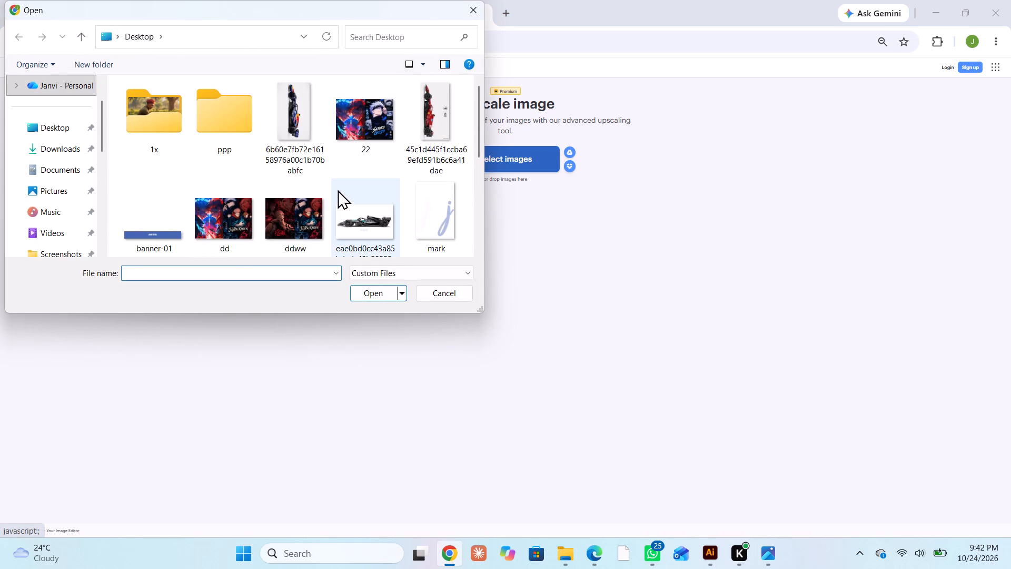
{"action": "left_click", "coordinate": [287, 125]}
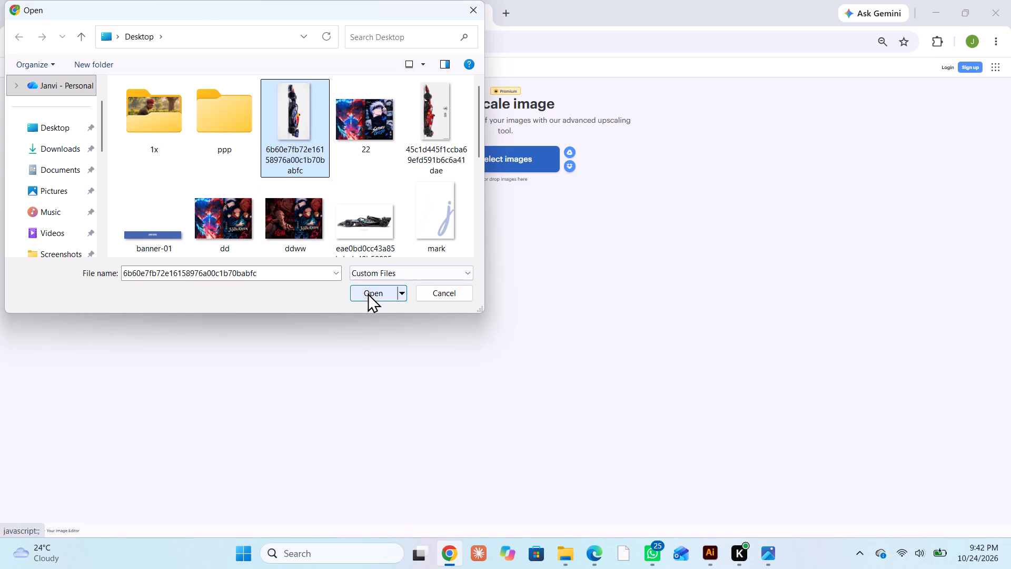
{"action": "left_click", "coordinate": [368, 293]}
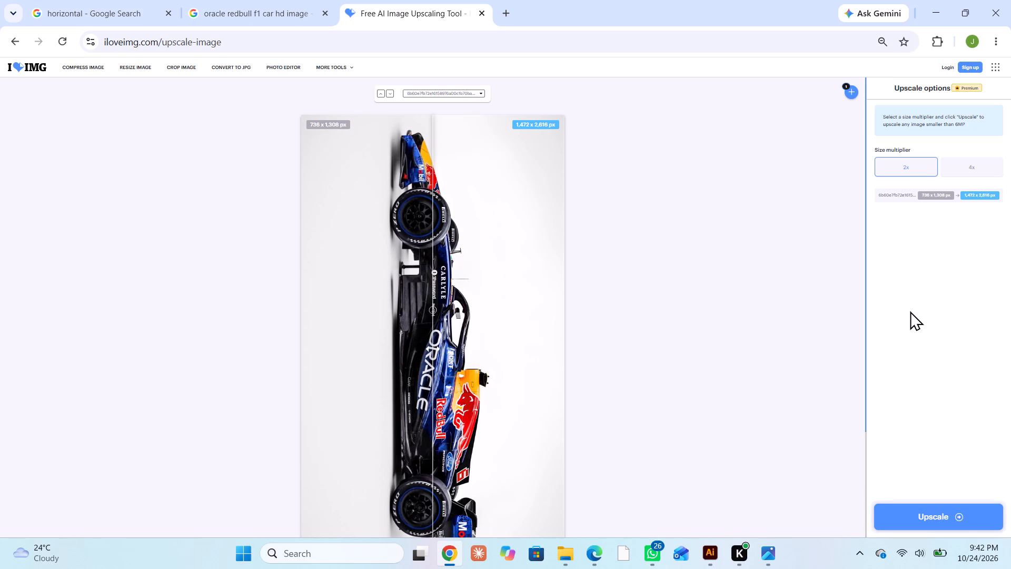
Examine the upscale preview of the Red Bull car enlarged, comparing the original and upscaled detail with the comparison slider.
{"action": "key", "text": "Tab"}
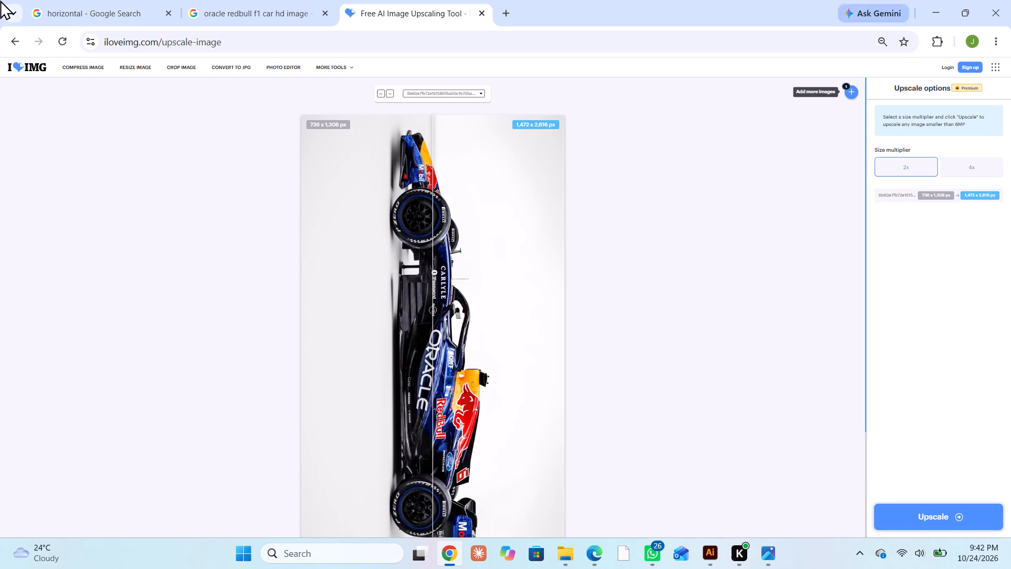
{"action": "scroll", "coordinate": [444, 301], "scroll_direction": "down", "scroll_amount": 3}
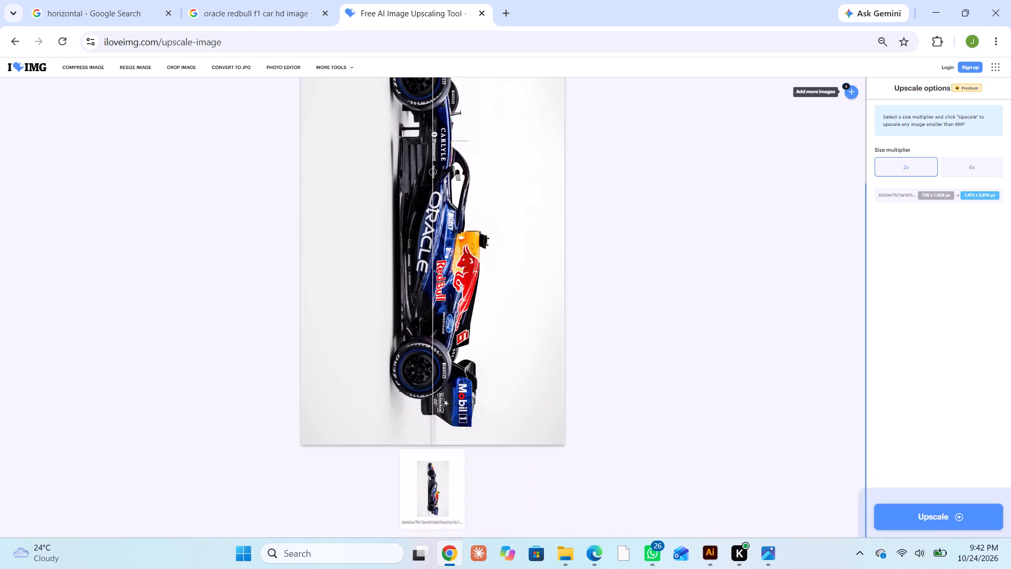
{"action": "scroll", "coordinate": [470, 174], "scroll_direction": "up", "scroll_amount": 1, "text": "alt"}
{"action": "scroll", "coordinate": [428, 233], "scroll_direction": "up", "scroll_amount": 3, "text": "alt"}
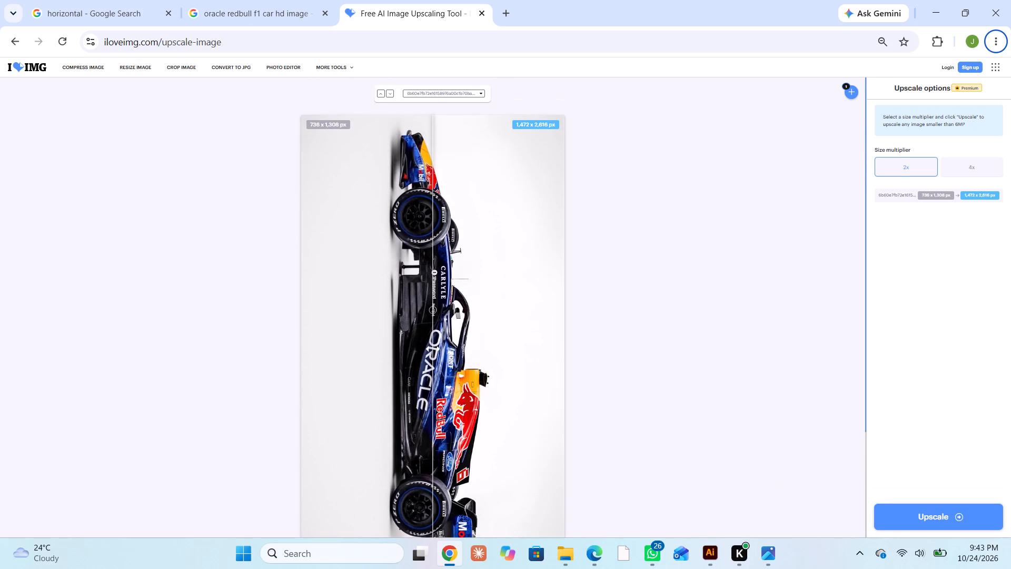
{"action": "scroll", "coordinate": [443, 320], "scroll_direction": "down", "scroll_amount": 2, "text": "alt"}
{"action": "scroll", "coordinate": [443, 313], "scroll_direction": "up", "scroll_amount": 4, "text": "ctrl"}
{"action": "scroll", "coordinate": [396, 366], "scroll_direction": "up", "scroll_amount": 4, "text": "ctrl"}
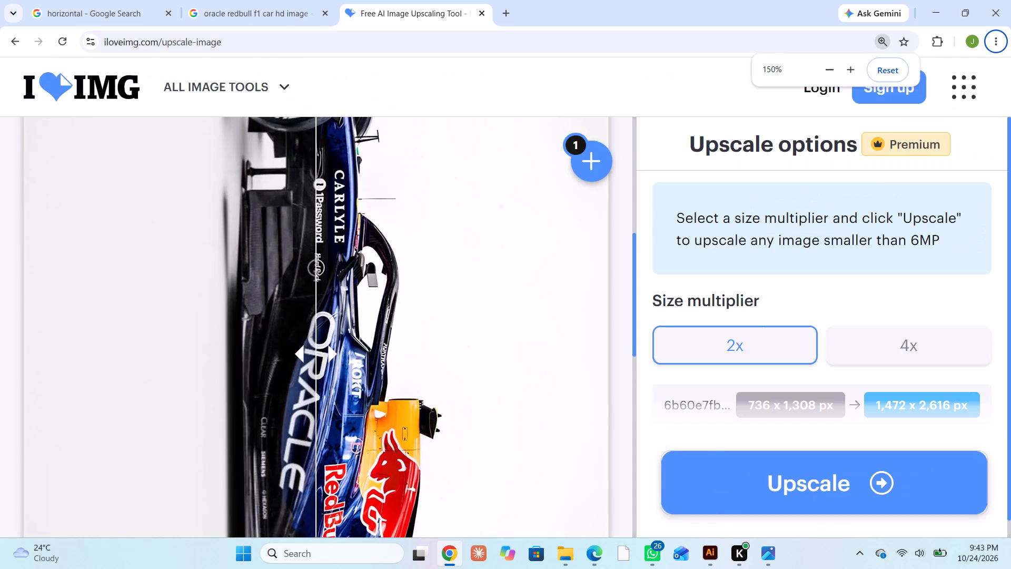
{"action": "scroll", "coordinate": [346, 411], "scroll_direction": "down", "scroll_amount": 8}
{"action": "scroll", "coordinate": [332, 346], "scroll_direction": "up", "scroll_amount": 6}
{"action": "scroll", "coordinate": [305, 299], "scroll_direction": "up", "scroll_amount": 3}
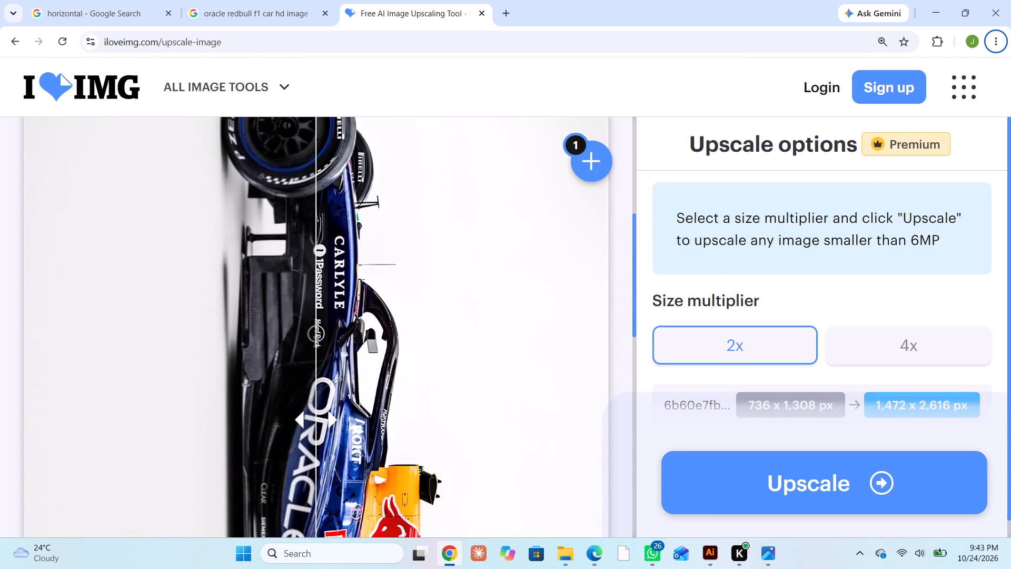
{"action": "left_click_drag", "start_coordinate": [311, 407], "coordinate": [388, 446]}
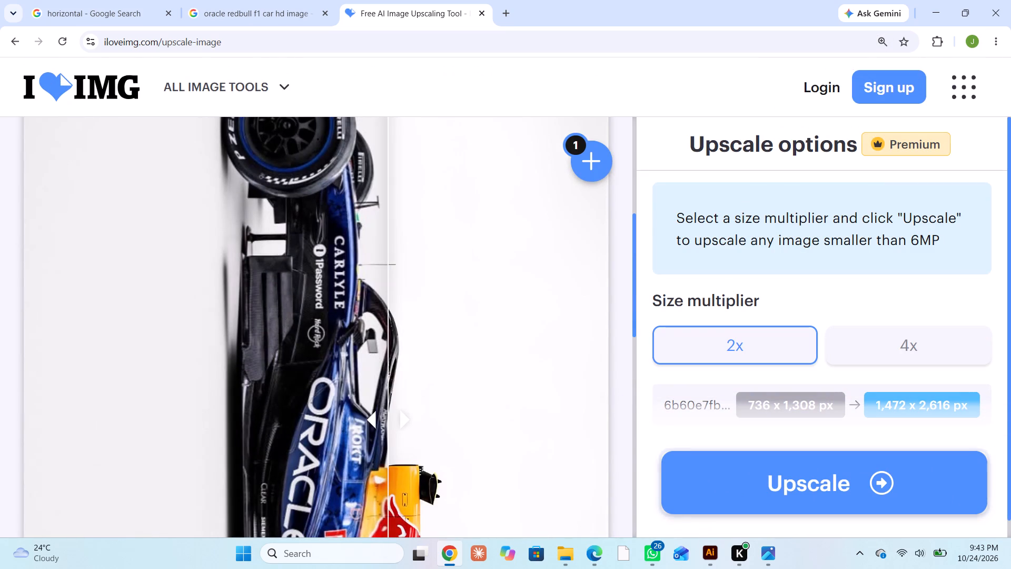
{"action": "left_click_drag", "start_coordinate": [388, 446], "coordinate": [193, 442]}
{"action": "scroll", "coordinate": [375, 377], "scroll_direction": "down", "scroll_amount": 2}
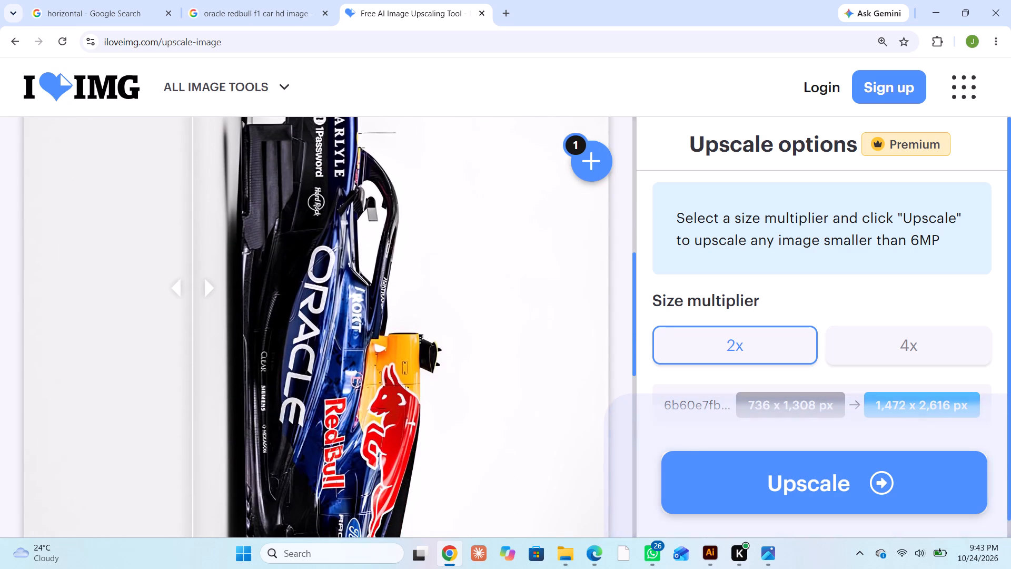
Upscale the Red Bull car picture with the 2x size multiplier and download the upscaled image.
{"action": "left_click", "coordinate": [771, 488]}
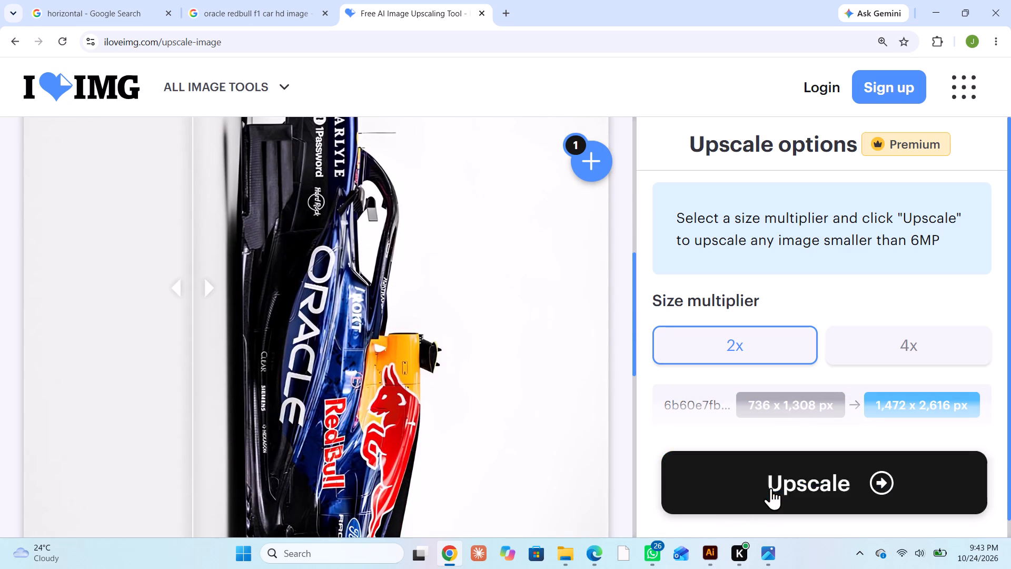
{"action": "left_click", "coordinate": [624, 421]}
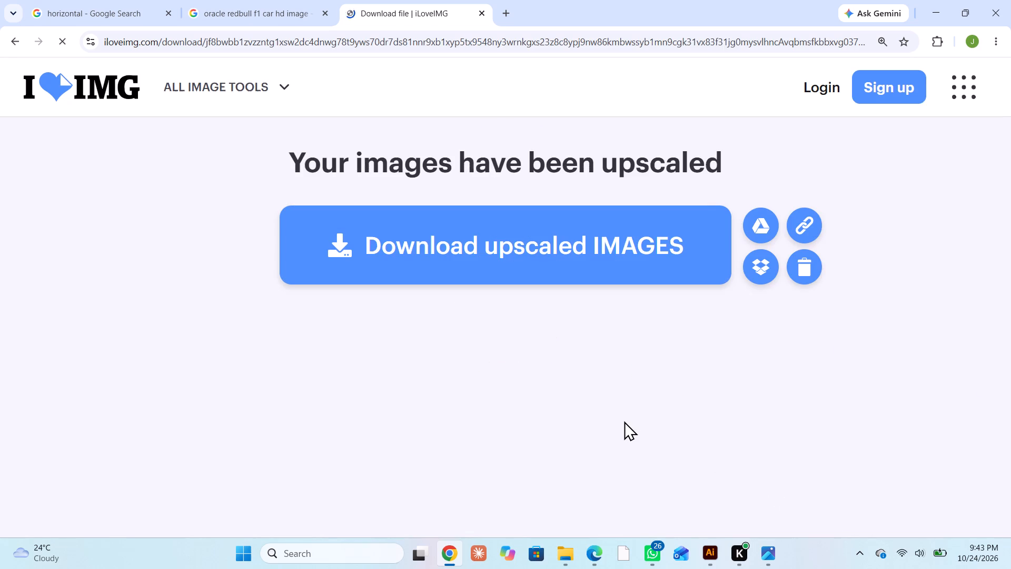
{"action": "left_click", "coordinate": [499, 239]}
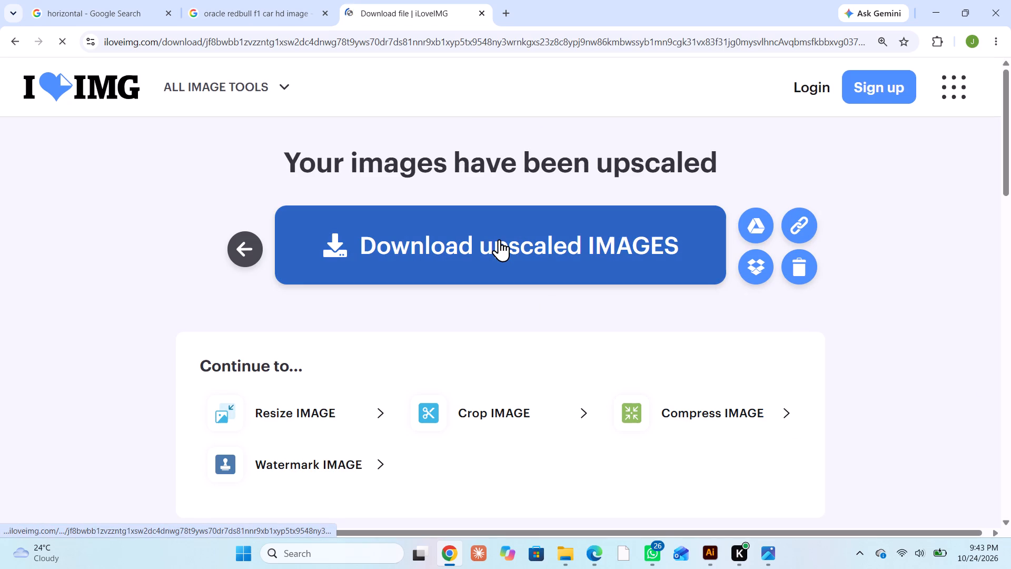
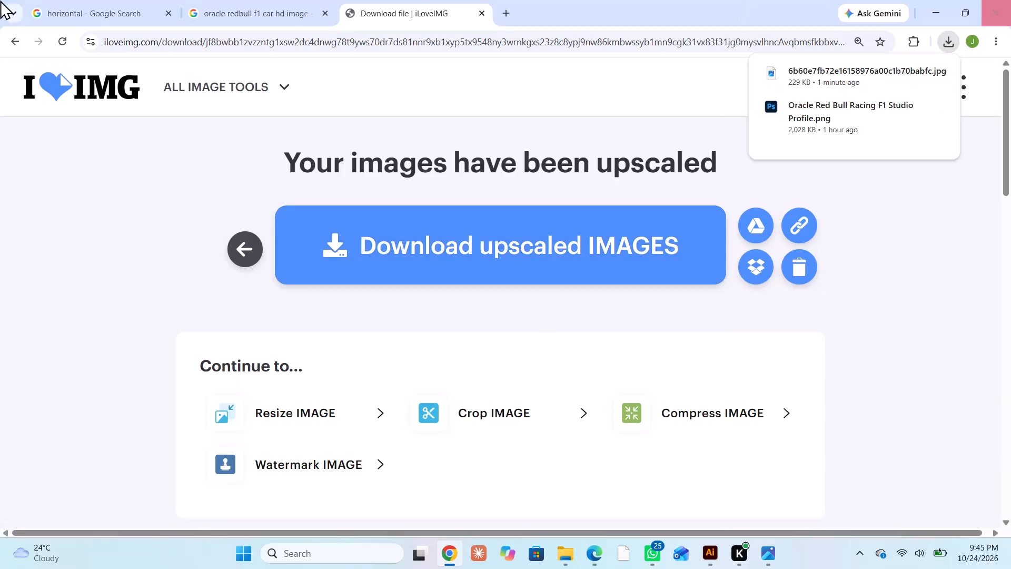
Download the upscaled Red Bull car image once more.
{"action": "left_click", "coordinate": [528, 256]}
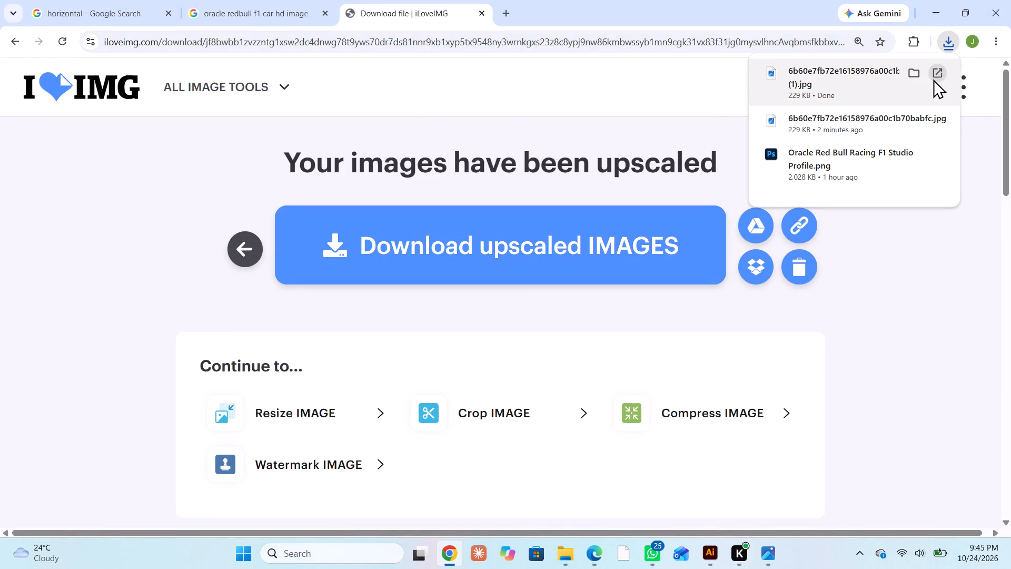
Reopen the iLoveIMG image upscaler at default page zoom and upload the red Ferrari car picture, 45c1d445f1ccba69efd591b6c6a41dae, from the Desktop.
{"action": "left_click", "coordinate": [15, 37]}
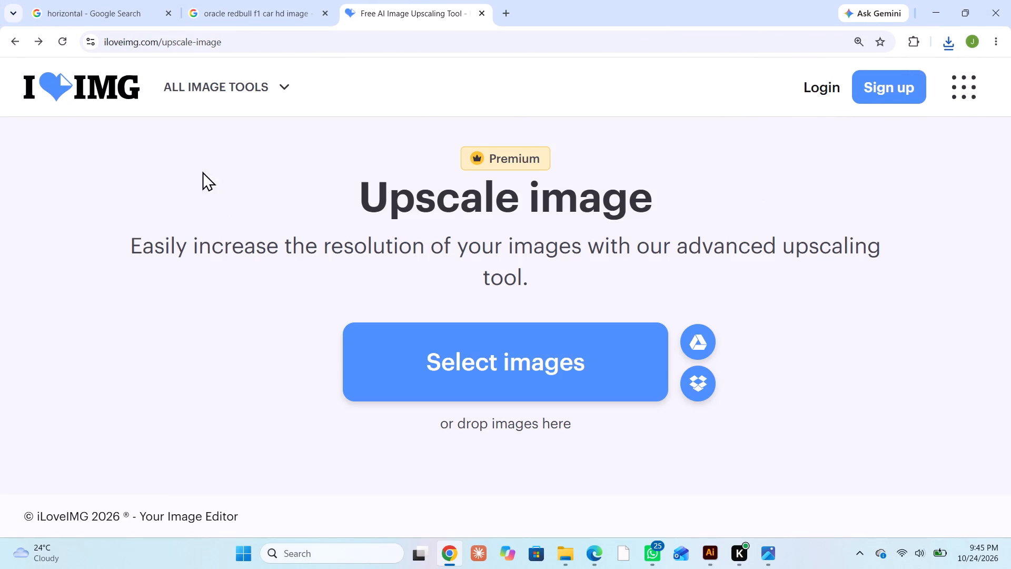
{"action": "scroll", "coordinate": [152, 124], "scroll_direction": "down", "scroll_amount": 2, "text": "ctrl"}
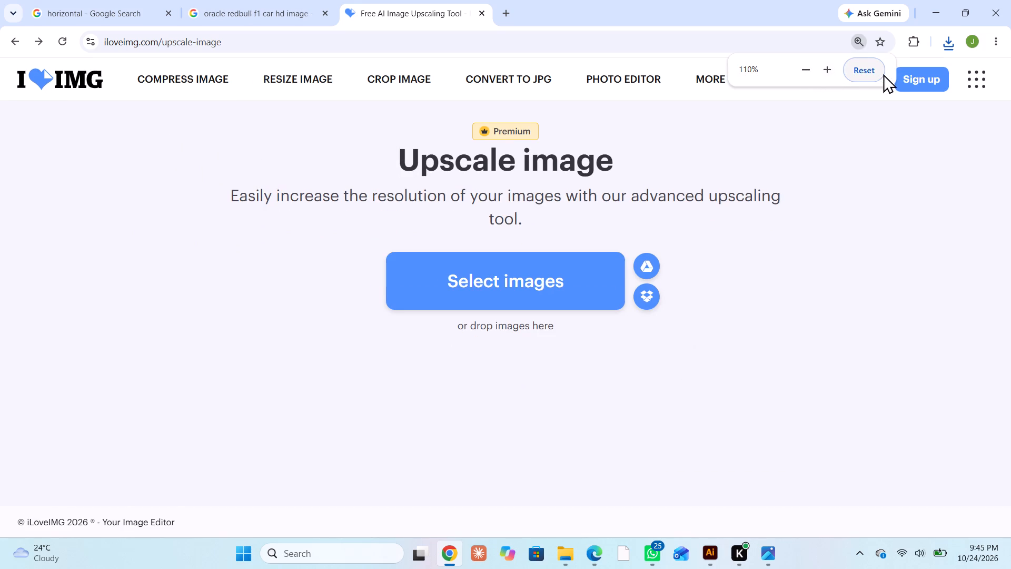
{"action": "left_click", "coordinate": [866, 71]}
{"action": "left_click", "coordinate": [14, 37]}
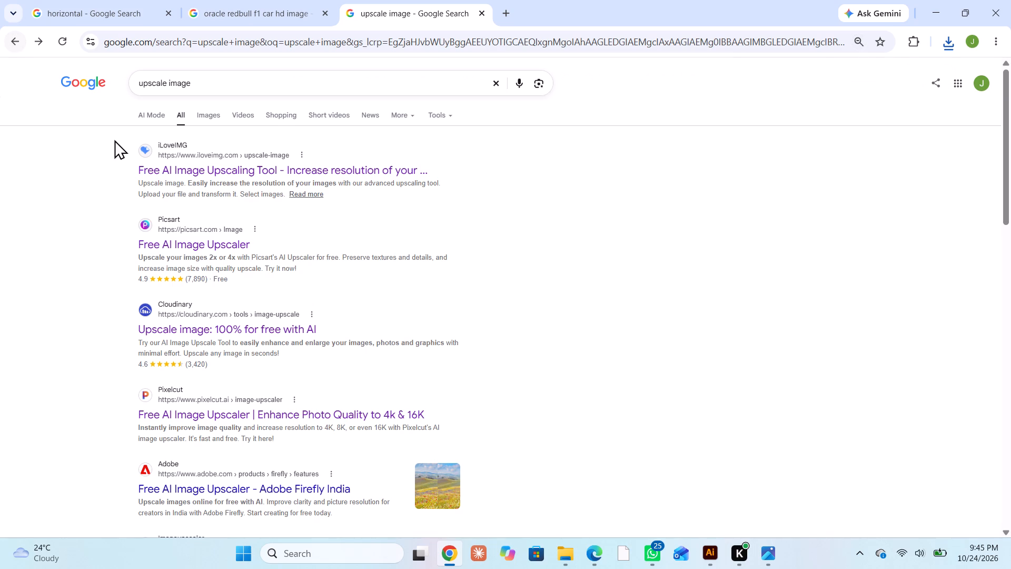
{"action": "left_click", "coordinate": [162, 168]}
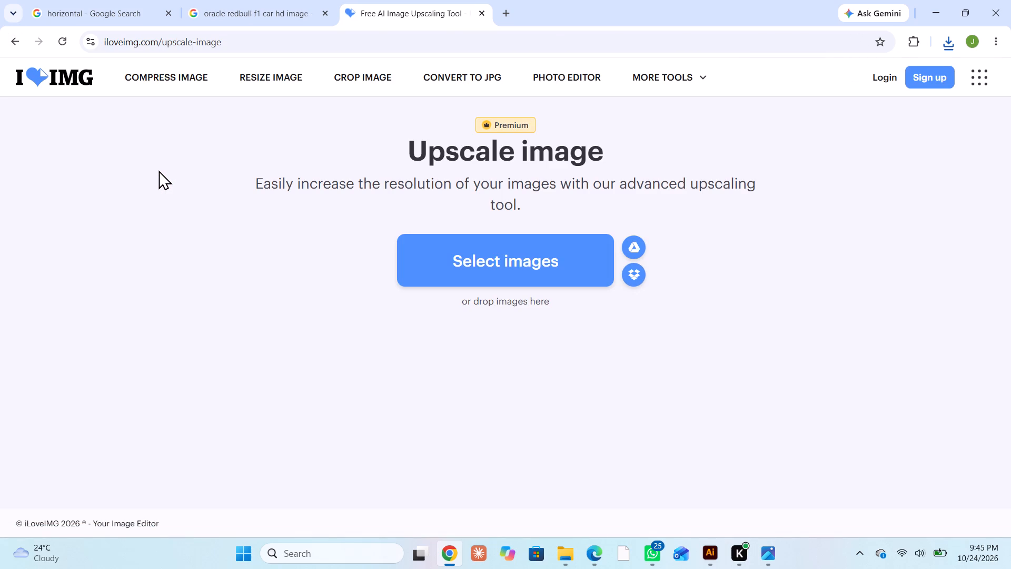
{"action": "left_click", "coordinate": [473, 253]}
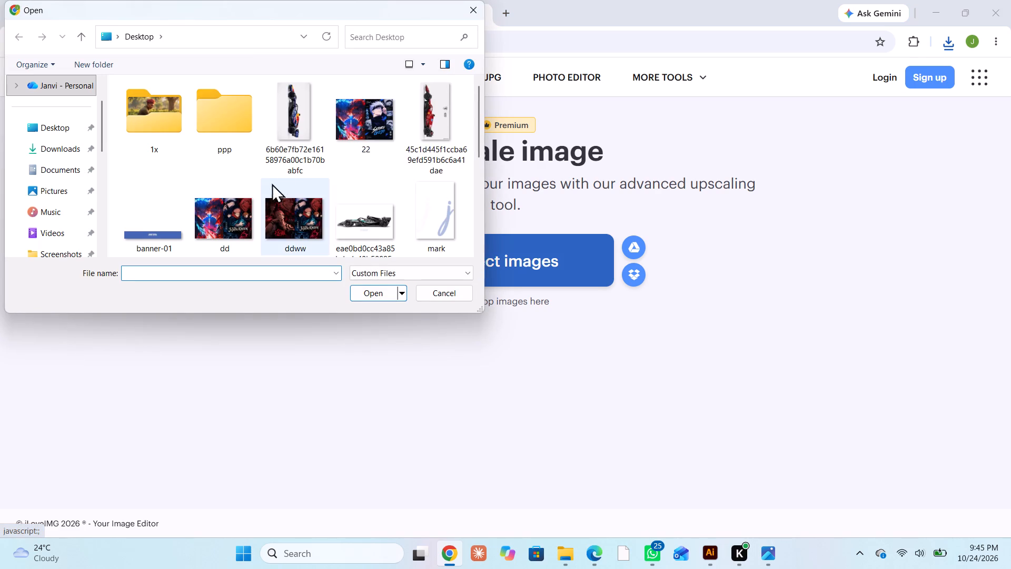
{"action": "scroll", "coordinate": [294, 126], "scroll_direction": "down", "scroll_amount": 3}
{"action": "scroll", "coordinate": [299, 125], "scroll_direction": "up", "scroll_amount": 1}
{"action": "scroll", "coordinate": [299, 125], "scroll_direction": "down", "scroll_amount": 1}
{"action": "scroll", "coordinate": [299, 125], "scroll_direction": "up", "scroll_amount": 3}
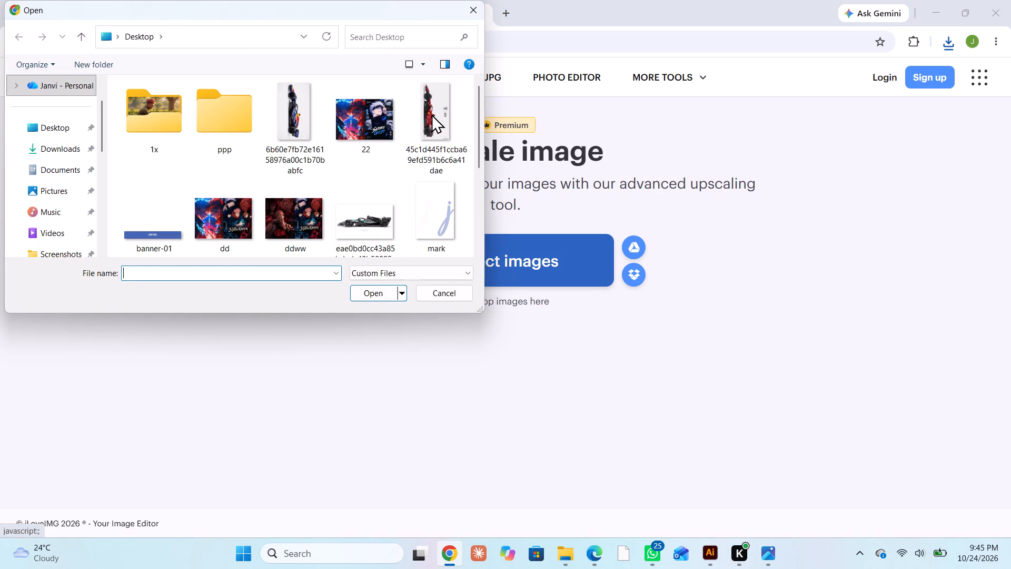
{"action": "left_click", "coordinate": [431, 114]}
{"action": "left_click", "coordinate": [378, 292]}
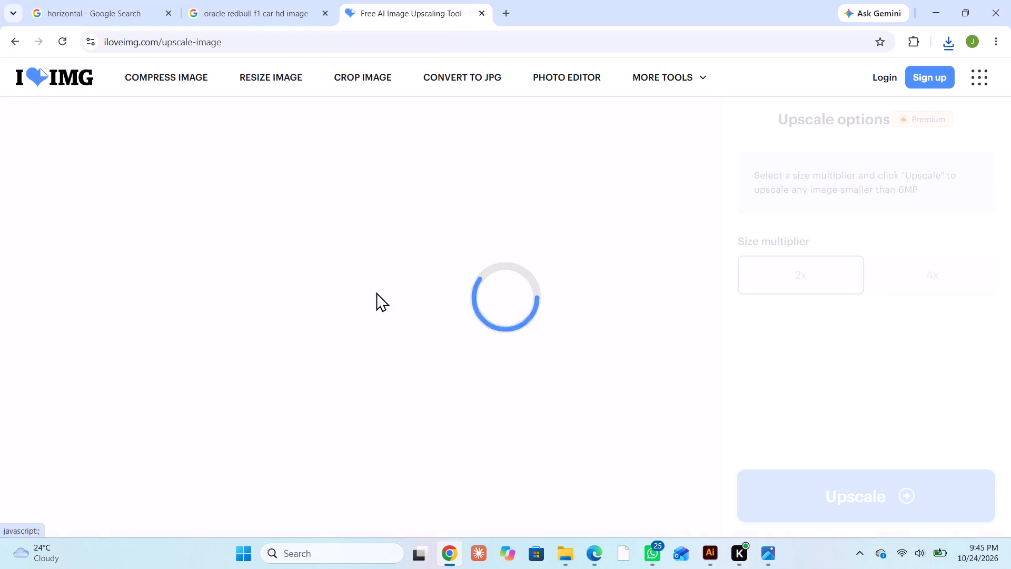
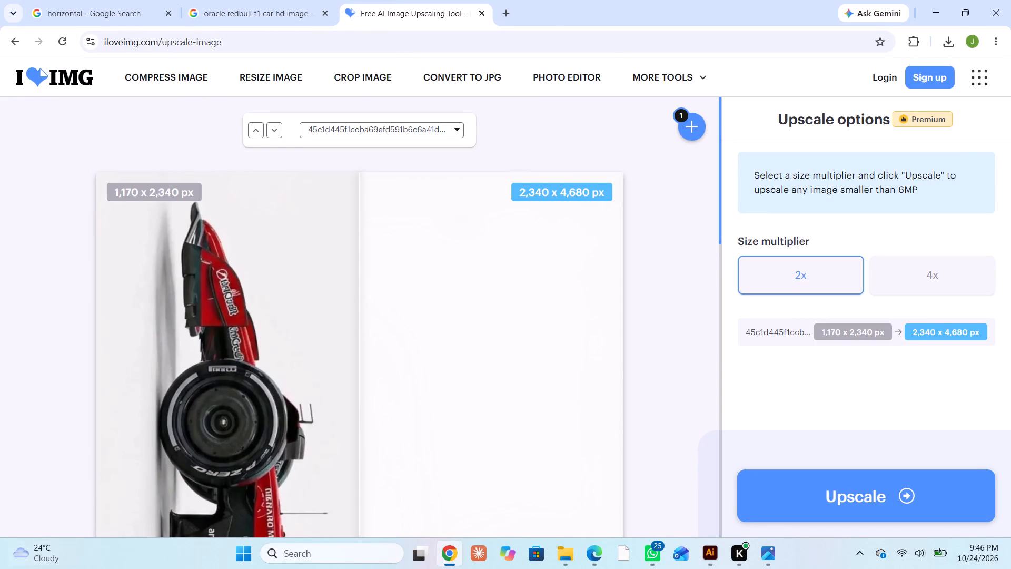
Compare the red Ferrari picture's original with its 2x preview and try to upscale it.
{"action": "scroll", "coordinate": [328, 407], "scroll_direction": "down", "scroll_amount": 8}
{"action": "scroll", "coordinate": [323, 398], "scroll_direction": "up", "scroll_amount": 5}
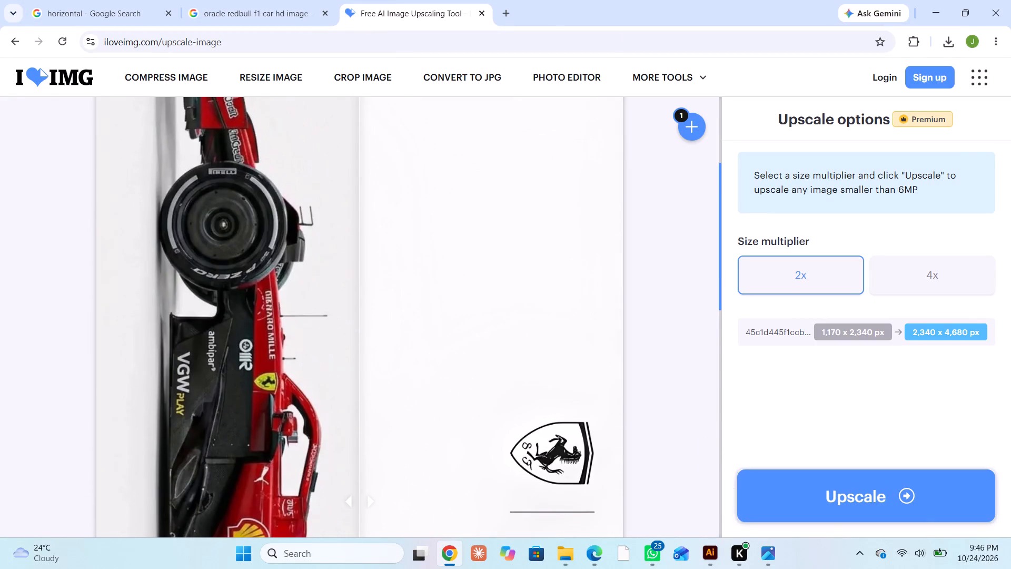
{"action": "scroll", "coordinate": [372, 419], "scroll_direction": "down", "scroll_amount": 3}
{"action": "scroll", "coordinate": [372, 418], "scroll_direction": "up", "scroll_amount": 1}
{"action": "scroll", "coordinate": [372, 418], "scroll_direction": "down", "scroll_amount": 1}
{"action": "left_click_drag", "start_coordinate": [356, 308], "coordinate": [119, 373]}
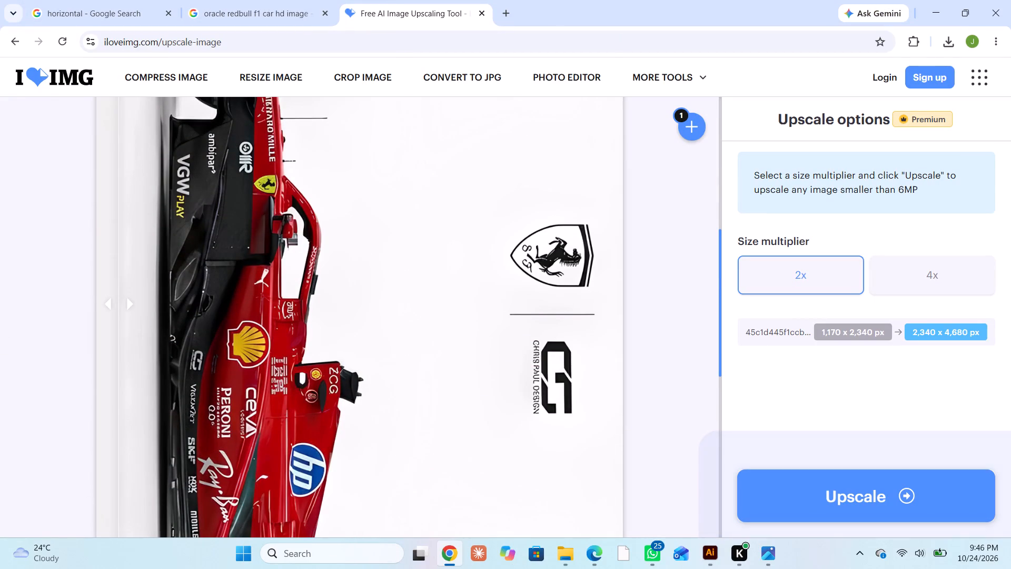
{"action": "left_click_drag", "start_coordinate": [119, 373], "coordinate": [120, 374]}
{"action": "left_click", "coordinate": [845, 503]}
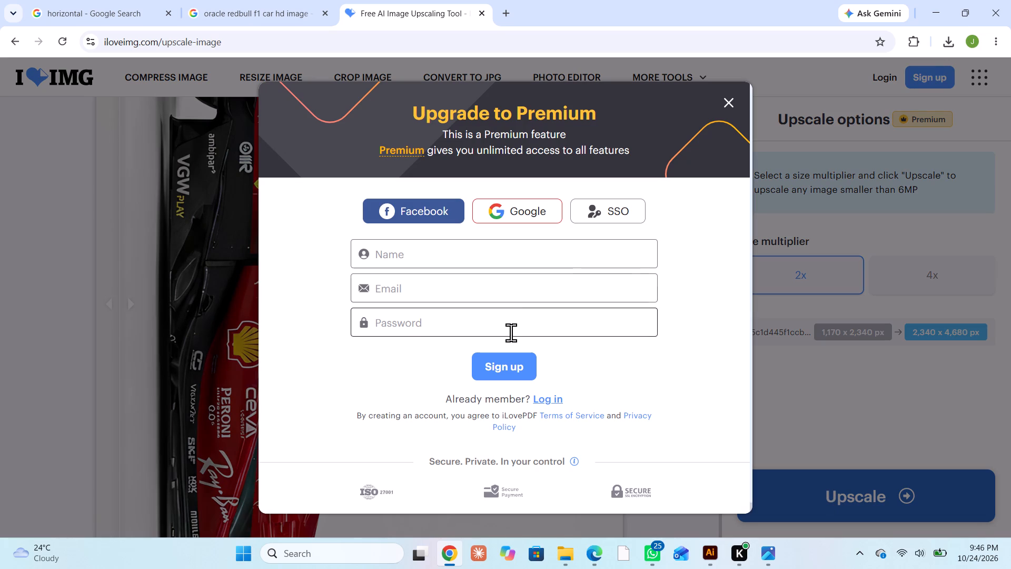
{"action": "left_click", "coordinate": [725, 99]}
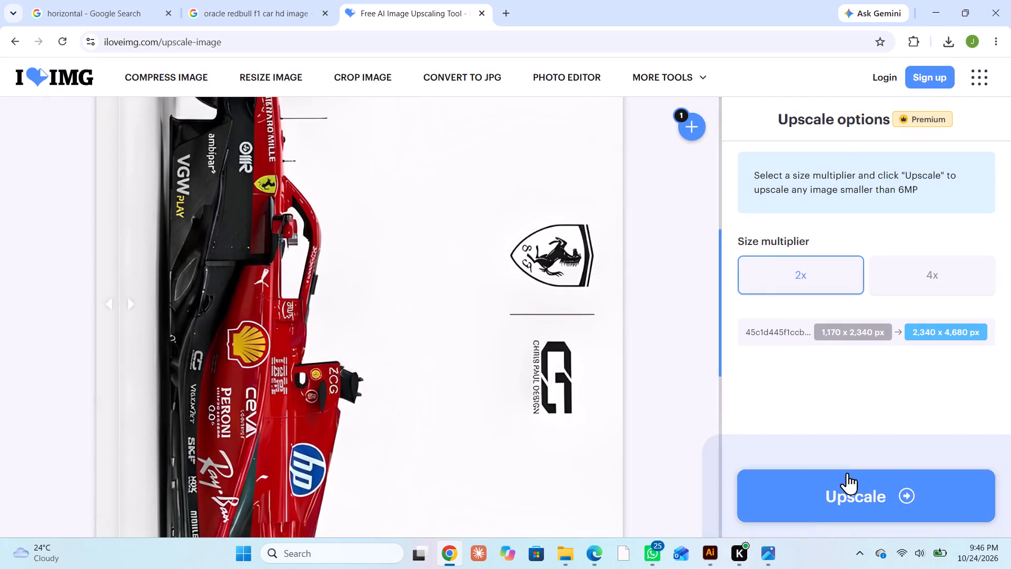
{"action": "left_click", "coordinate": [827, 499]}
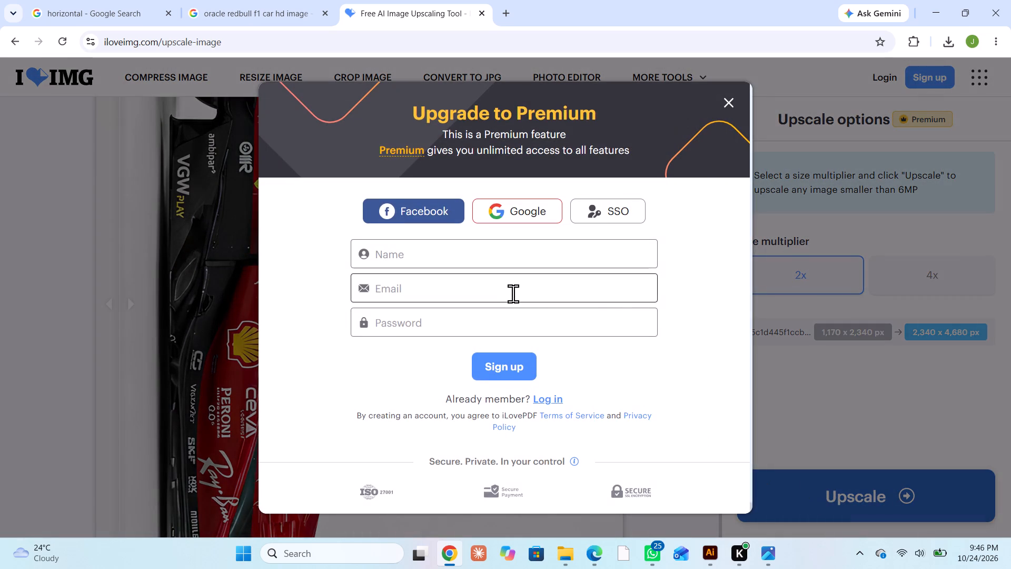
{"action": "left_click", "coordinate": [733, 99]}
Copy the iLoveIMG upscale-image page address and open it in a new Incognito window.
{"action": "left_click", "coordinate": [994, 37]}
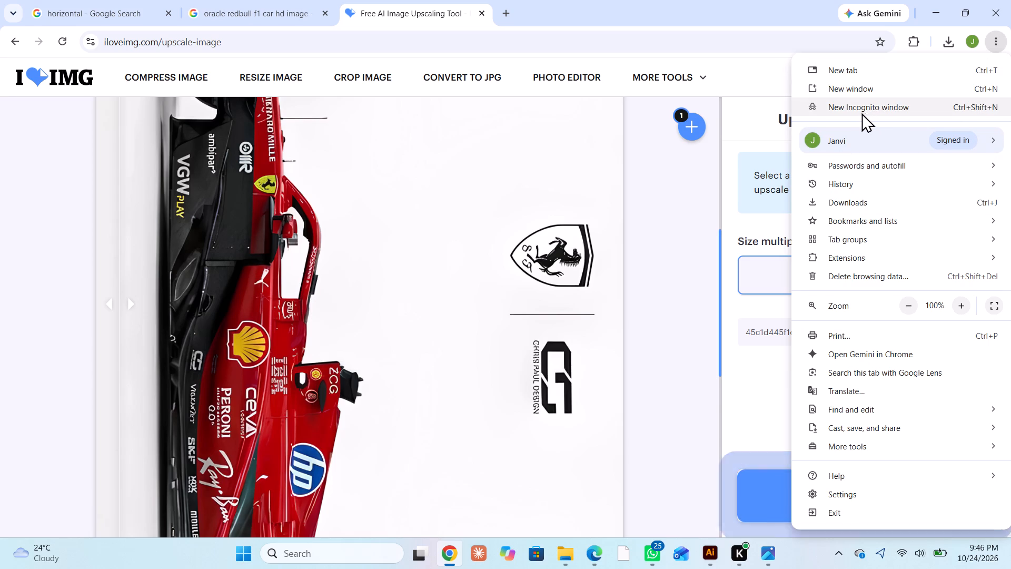
{"action": "left_click", "coordinate": [180, 35]}
{"action": "triple_click", "coordinate": [180, 38]}
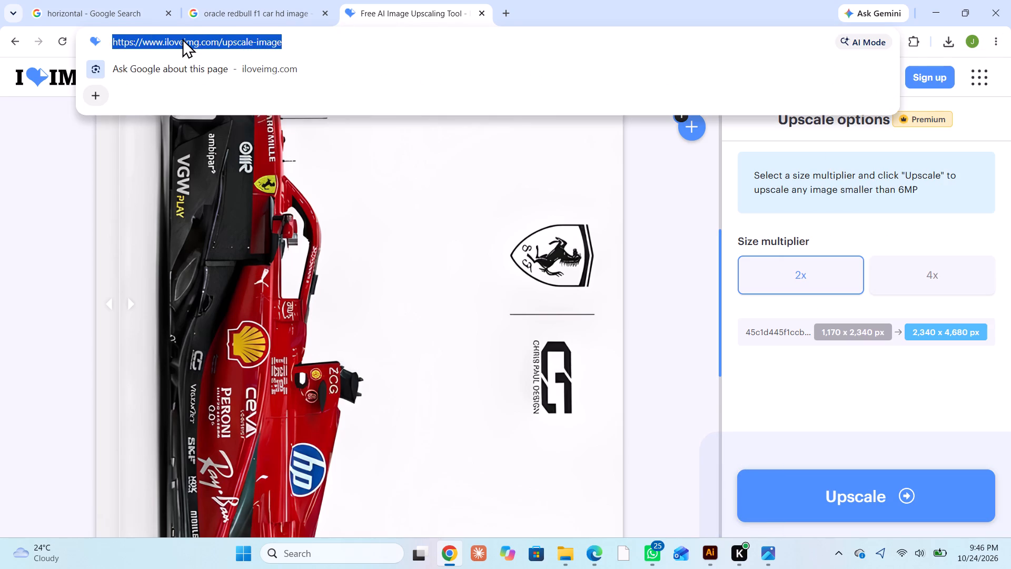
{"action": "triple_click", "coordinate": [184, 36]}
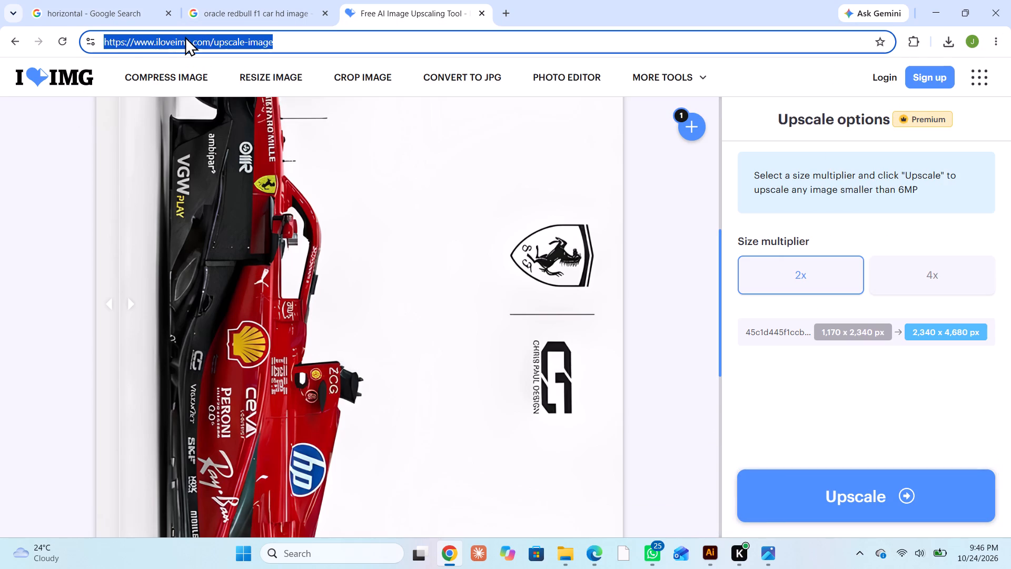
{"action": "key", "text": "ctrl+c"}
{"action": "left_click", "coordinate": [992, 41]}
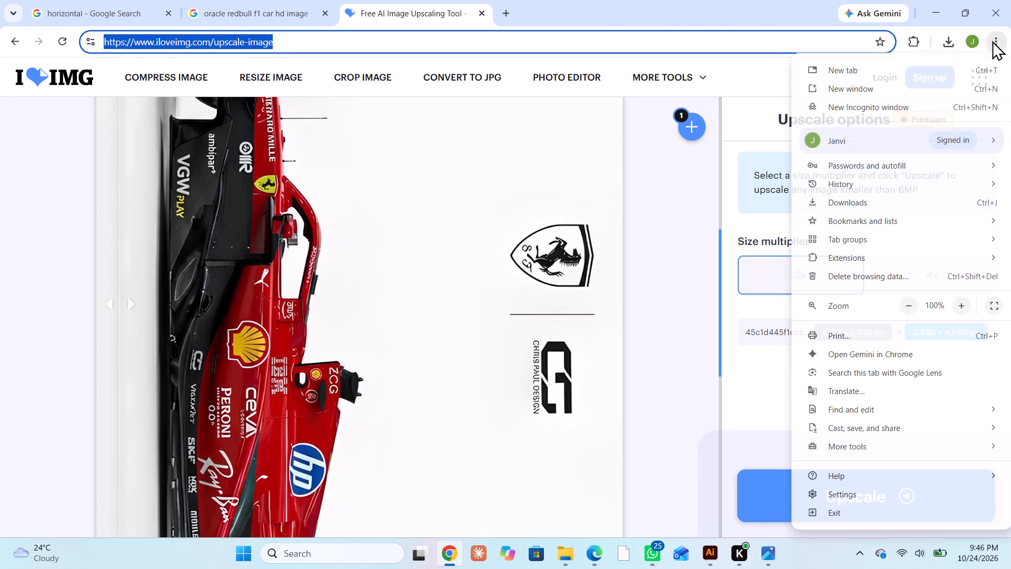
{"action": "left_click", "coordinate": [829, 108]}
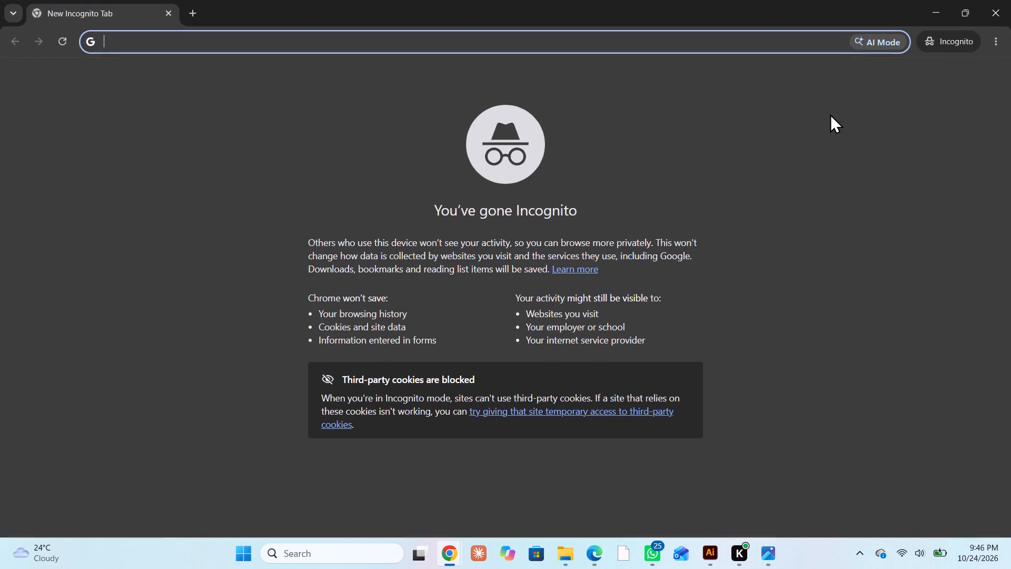
{"action": "left_click", "coordinate": [427, 42]}
{"action": "key", "text": "ctrl+v"}
{"action": "left_click_drag", "start_coordinate": [431, 45], "coordinate": [440, 77], "text": "ctrl"}
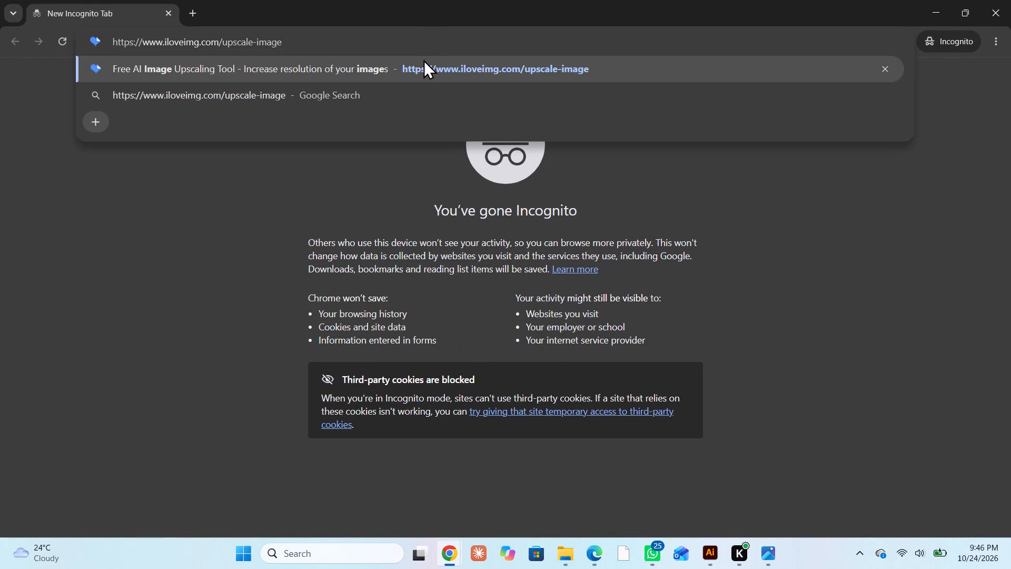
{"action": "left_click", "coordinate": [420, 67]}
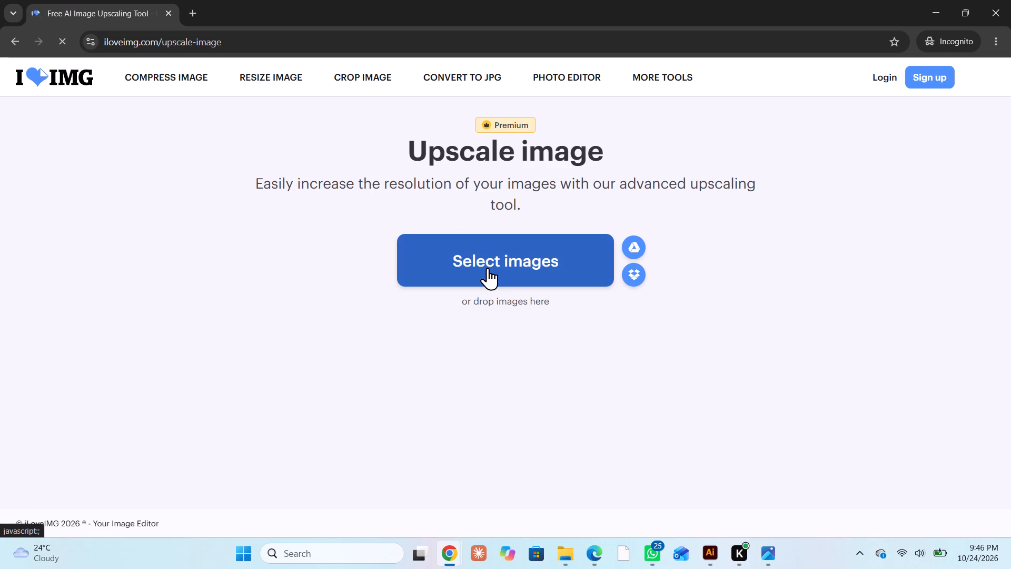
Upload the red Ferrari car picture, 45c1d445f1ccba69efd591b6c6a41dae, from the Desktop to the upscaler.
{"action": "left_click", "coordinate": [488, 268]}
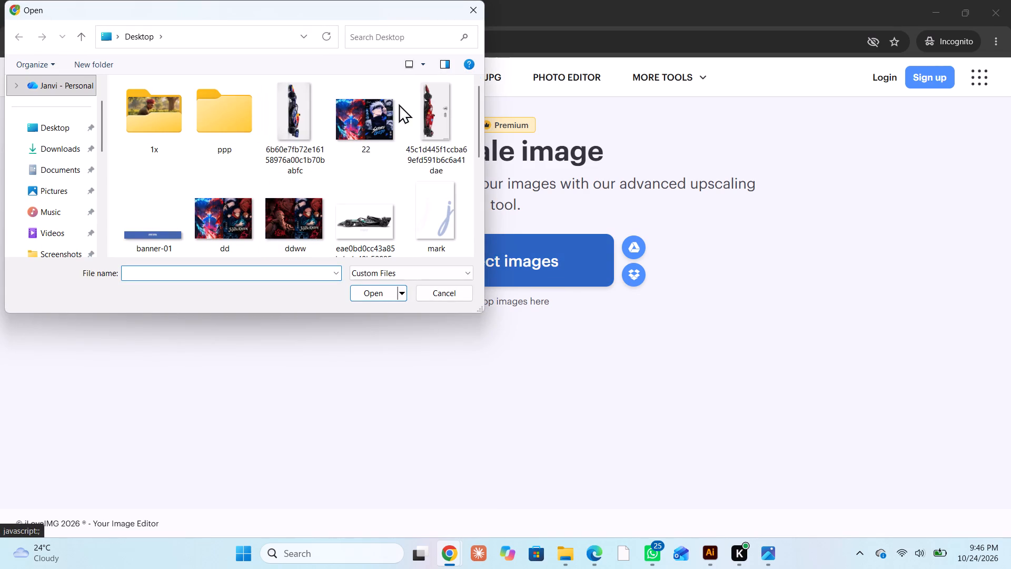
{"action": "left_click", "coordinate": [432, 104]}
{"action": "left_click", "coordinate": [376, 290]}
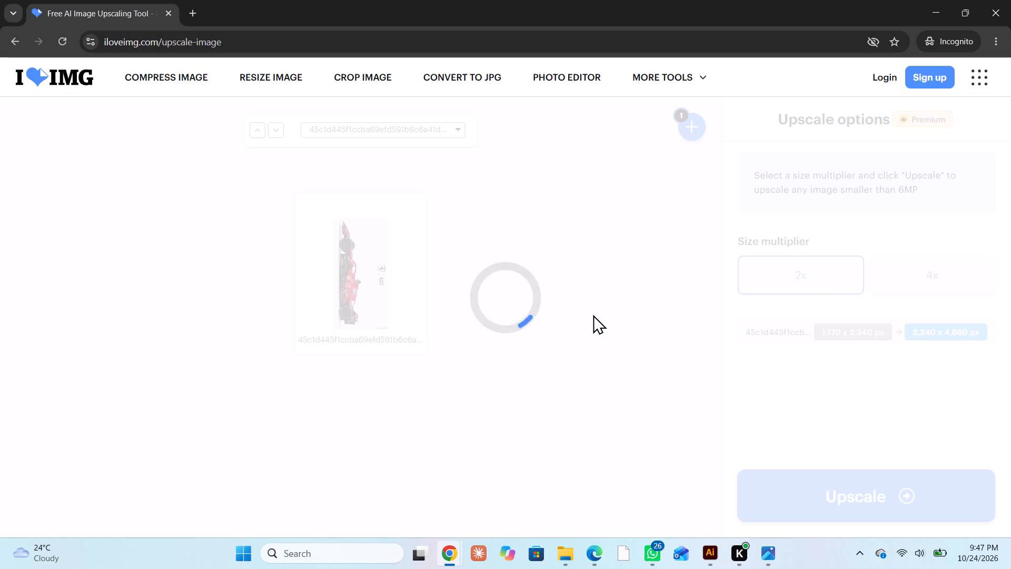
Compare the Ferrari picture's original with its enhanced preview and upscale it at 2x.
{"action": "scroll", "coordinate": [382, 309], "scroll_direction": "down", "scroll_amount": 5}
{"action": "scroll", "coordinate": [382, 309], "scroll_direction": "up", "scroll_amount": 2}
{"action": "scroll", "coordinate": [382, 308], "scroll_direction": "down", "scroll_amount": 7}
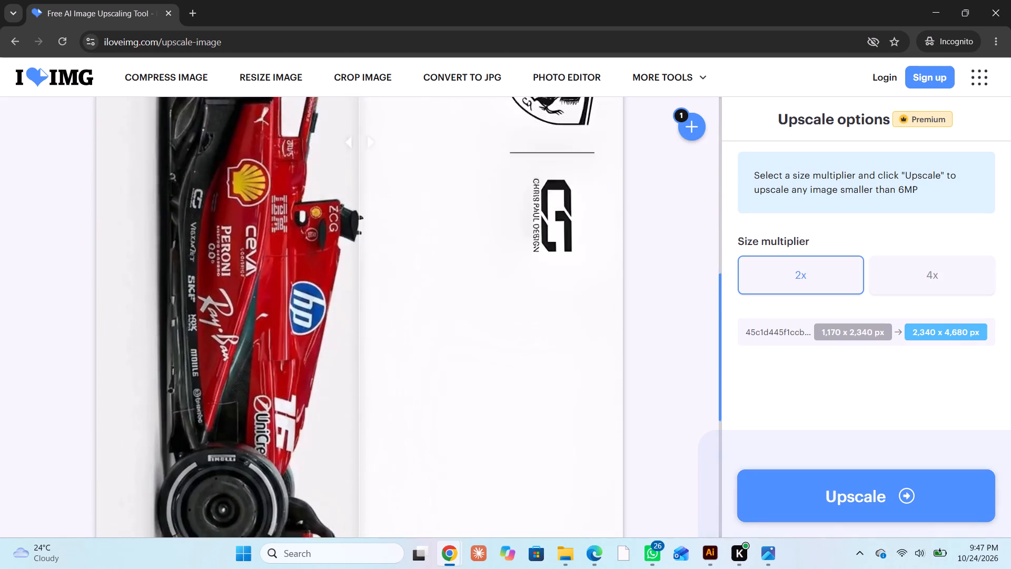
{"action": "scroll", "coordinate": [367, 124], "scroll_direction": "up", "scroll_amount": 5}
{"action": "left_click_drag", "start_coordinate": [355, 259], "coordinate": [77, 302]}
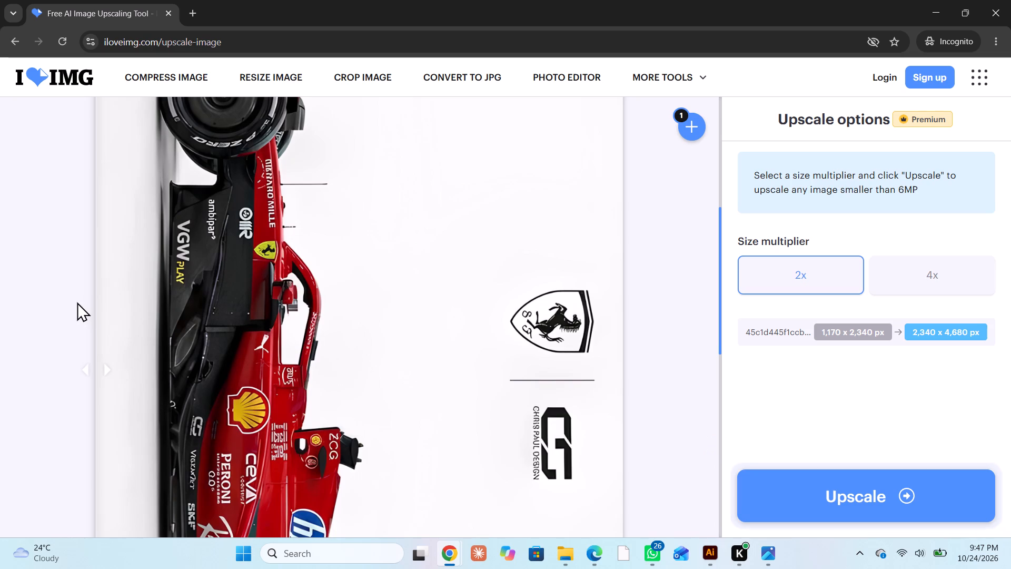
{"action": "left_click_drag", "start_coordinate": [77, 302], "coordinate": [171, 326]}
{"action": "left_click", "coordinate": [889, 488]}
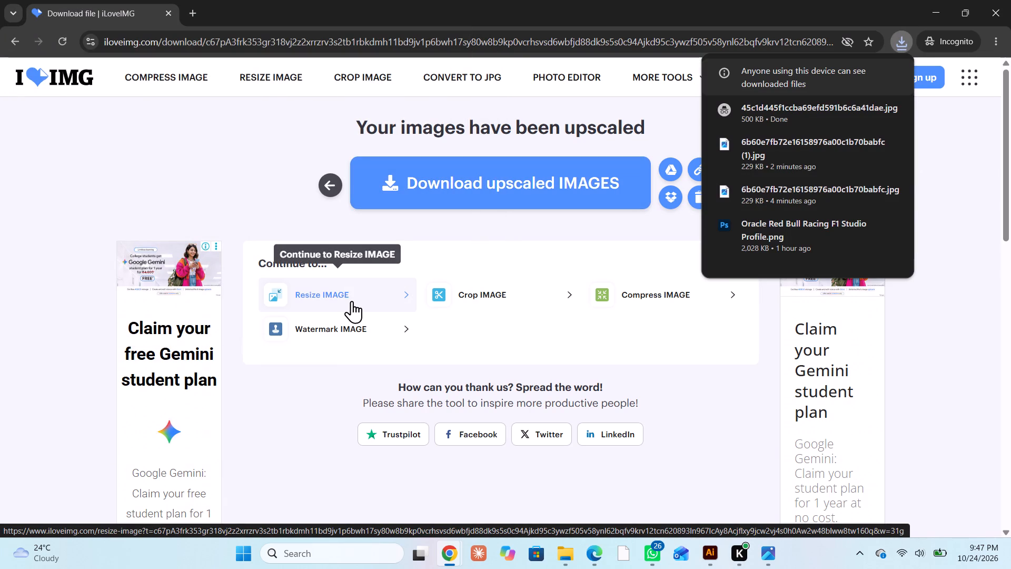
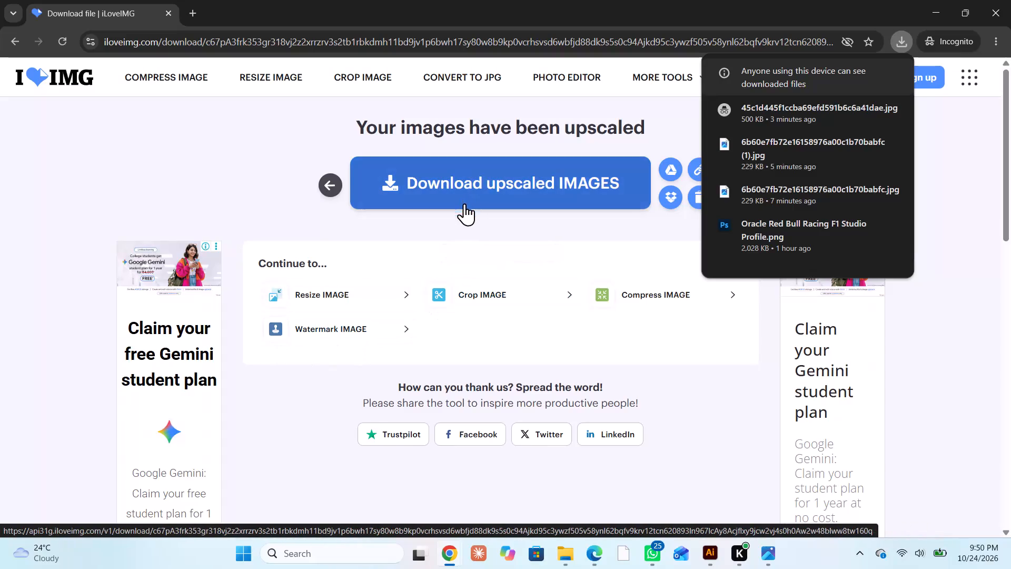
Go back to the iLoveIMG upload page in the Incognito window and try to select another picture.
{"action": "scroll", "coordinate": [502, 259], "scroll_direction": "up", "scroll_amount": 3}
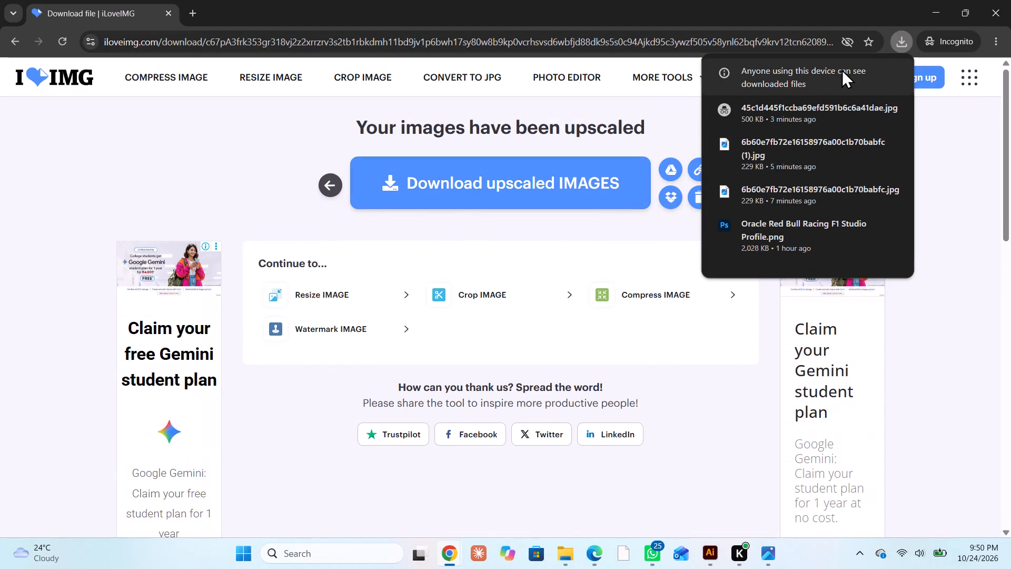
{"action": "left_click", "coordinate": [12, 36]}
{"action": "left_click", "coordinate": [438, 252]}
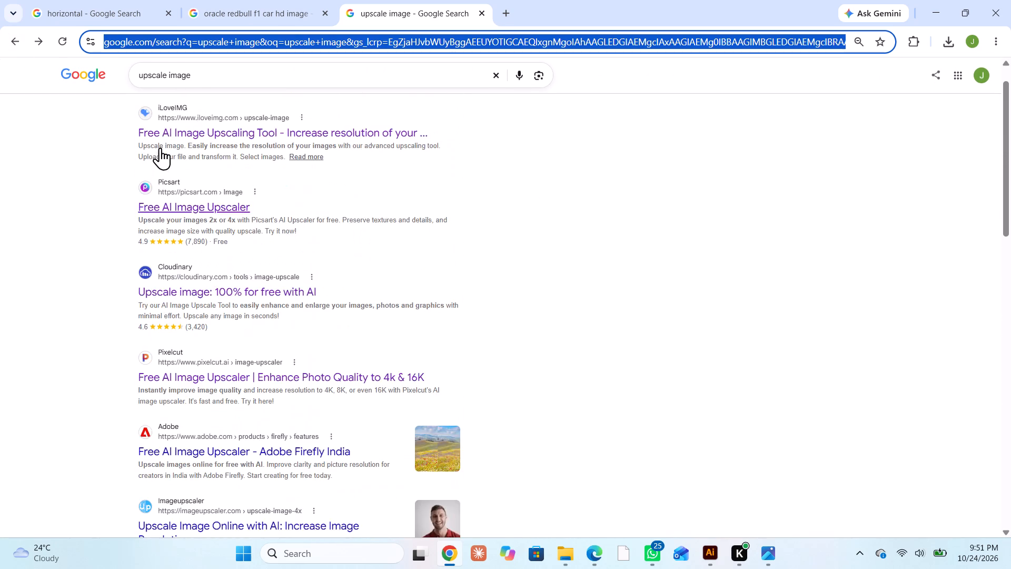
In the regular Chrome window, change the Google search to "upscale image free".
{"action": "scroll", "coordinate": [160, 148], "scroll_direction": "up", "scroll_amount": 3}
{"action": "left_click", "coordinate": [207, 84]}
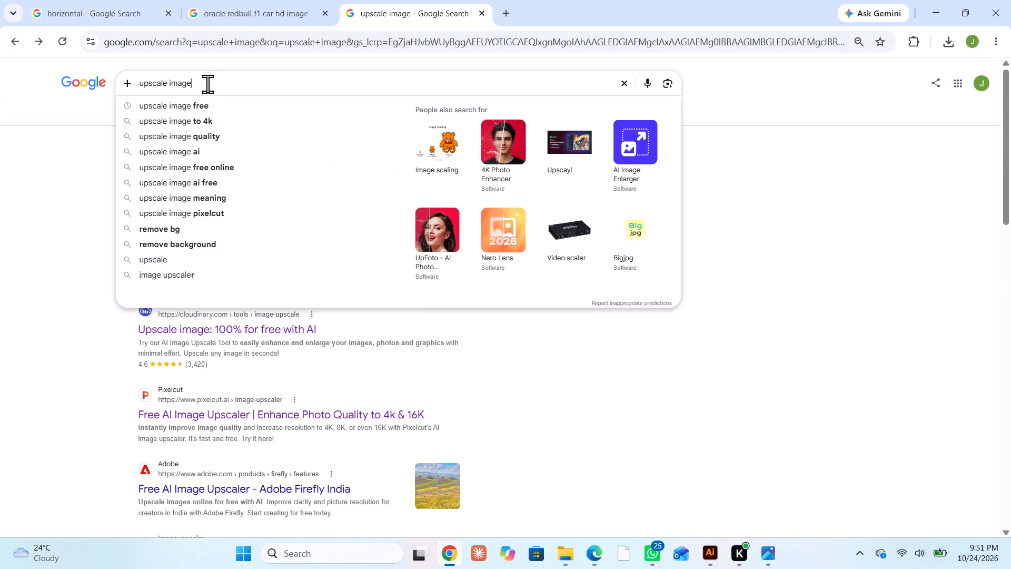
{"action": "key", "text": "space"}
{"action": "left_click", "coordinate": [207, 104]}
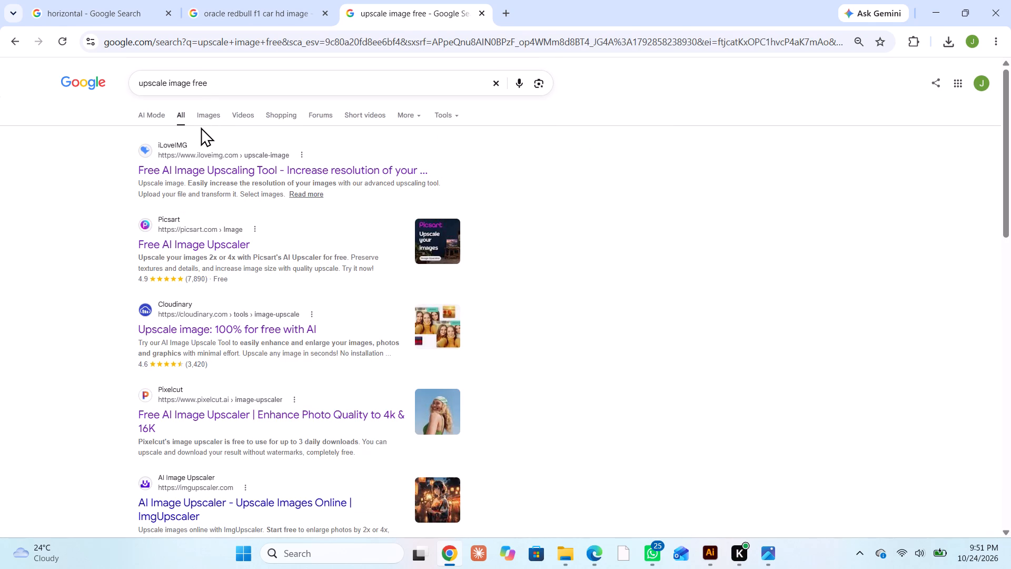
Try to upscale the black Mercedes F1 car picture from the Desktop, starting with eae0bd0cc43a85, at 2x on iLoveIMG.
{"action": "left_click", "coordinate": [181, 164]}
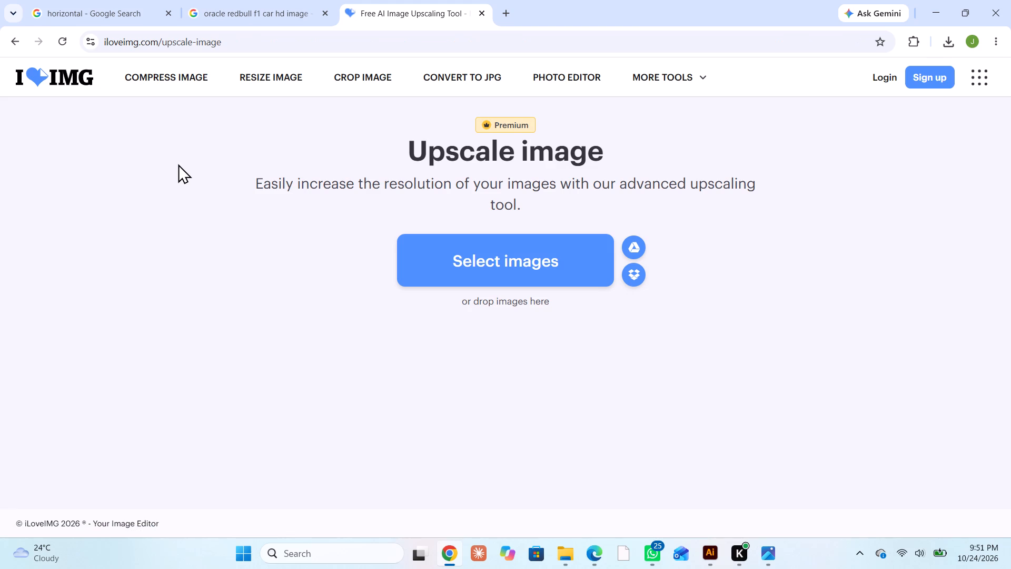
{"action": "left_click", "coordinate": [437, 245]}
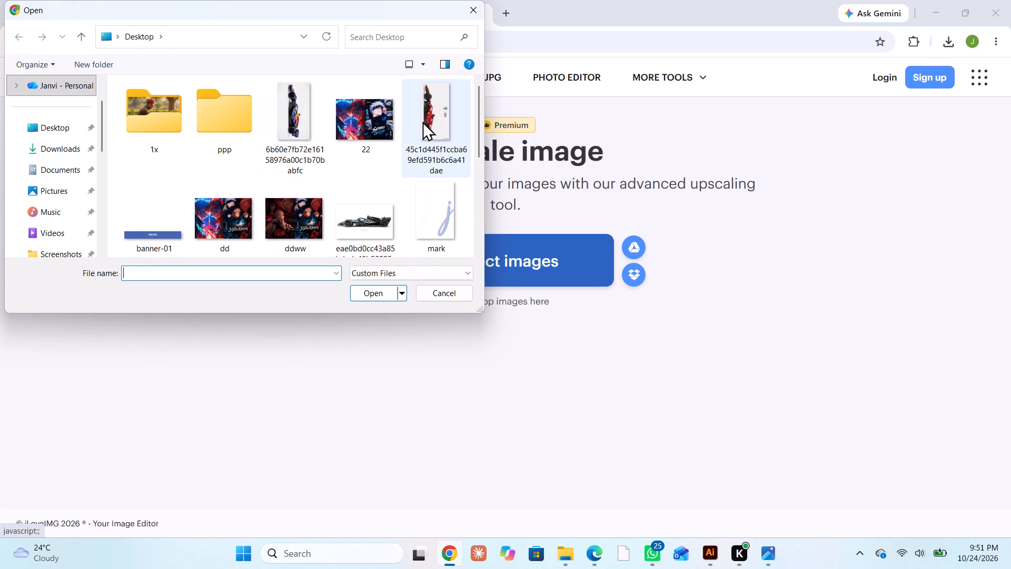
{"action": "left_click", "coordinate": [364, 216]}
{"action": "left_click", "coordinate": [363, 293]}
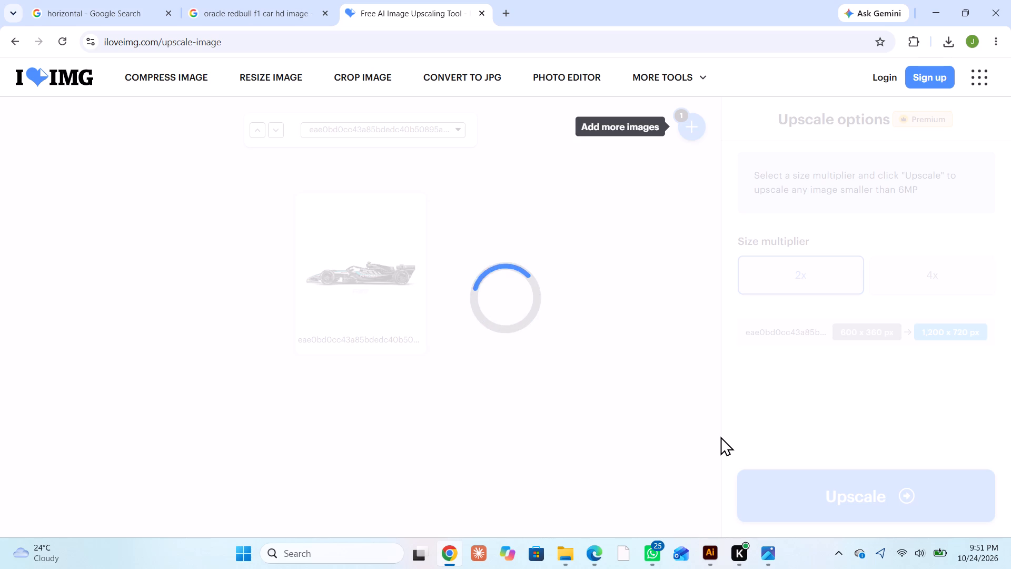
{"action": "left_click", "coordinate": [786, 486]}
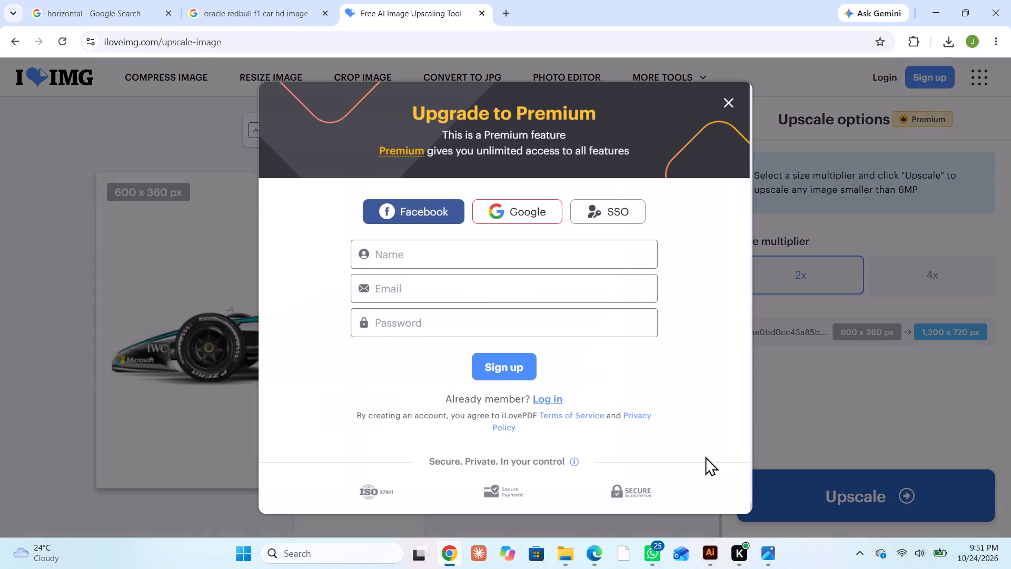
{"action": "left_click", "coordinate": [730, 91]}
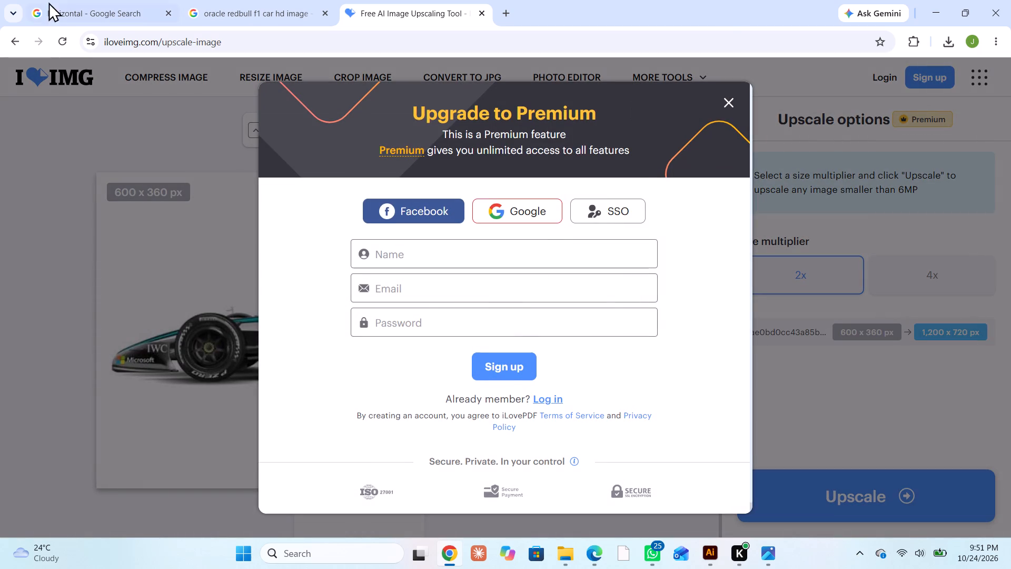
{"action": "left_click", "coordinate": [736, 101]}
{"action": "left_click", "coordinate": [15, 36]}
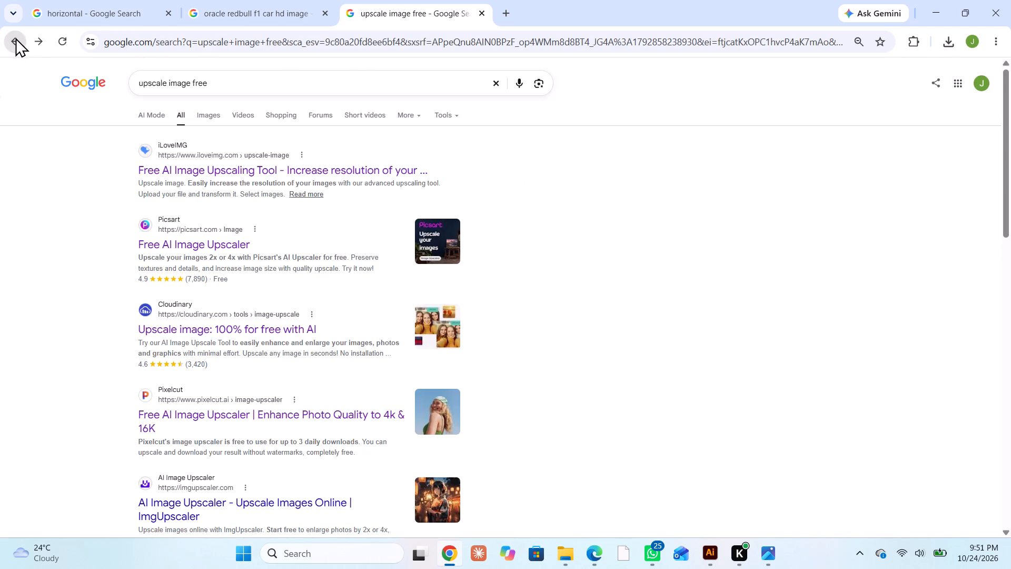
Open Cloudinary's "Upscale image: 100% for free with AI" tool from the search results and go to its upload area.
{"action": "scroll", "coordinate": [290, 311], "scroll_direction": "down", "scroll_amount": 1}
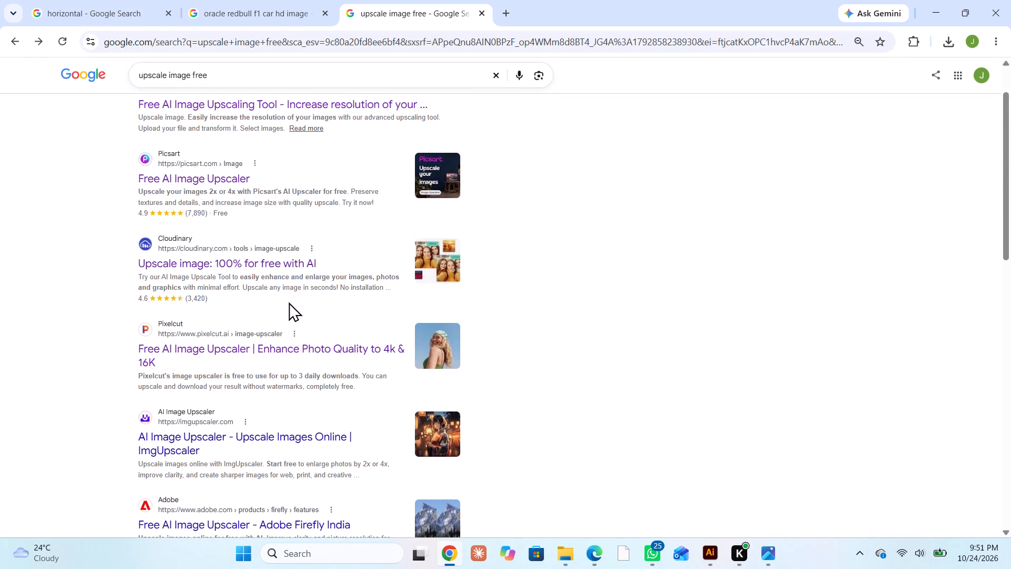
{"action": "left_click", "coordinate": [264, 264]}
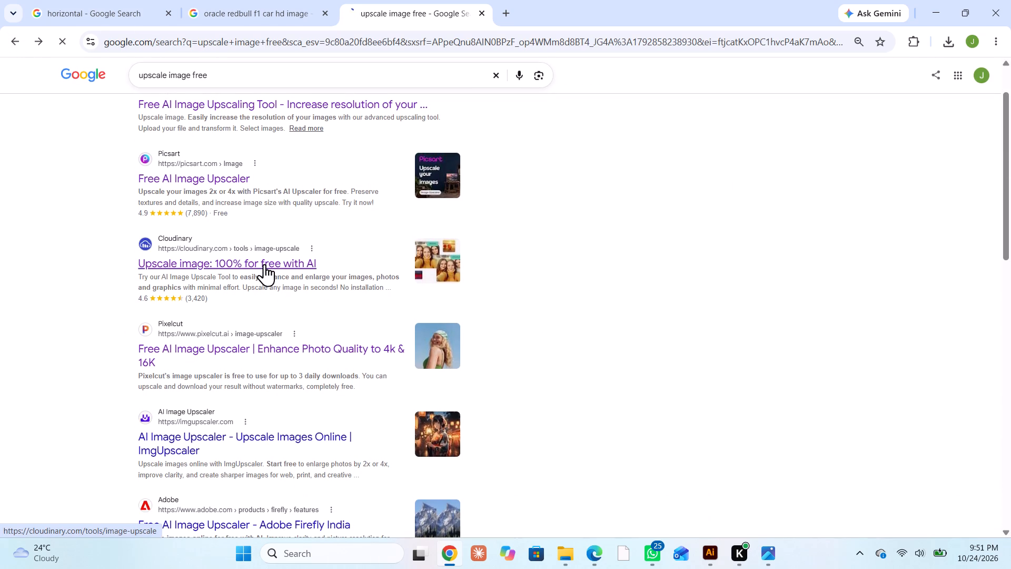
{"action": "scroll", "coordinate": [448, 275], "scroll_direction": "down", "scroll_amount": 4}
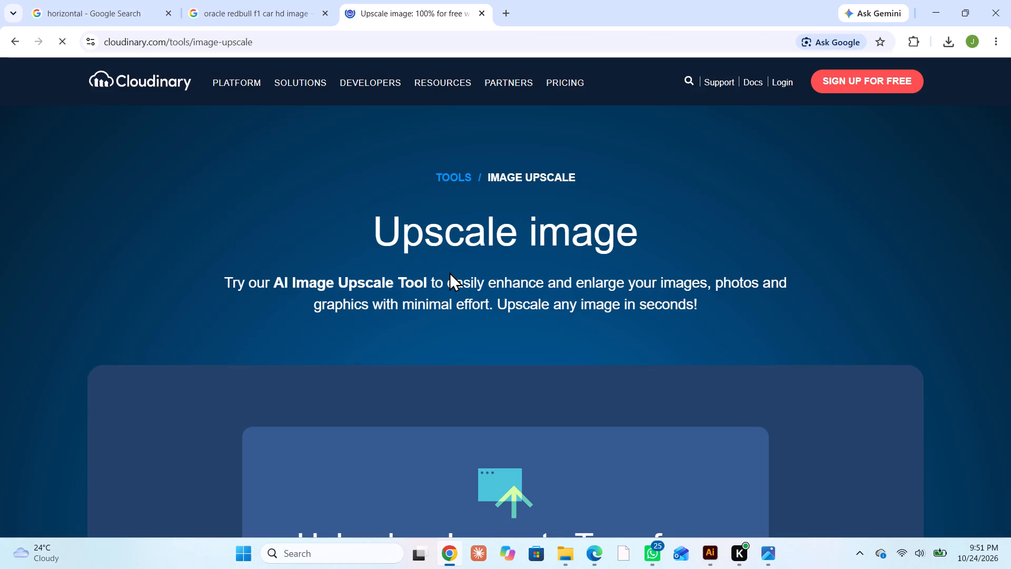
{"action": "scroll", "coordinate": [452, 268], "scroll_direction": "down", "scroll_amount": 11}
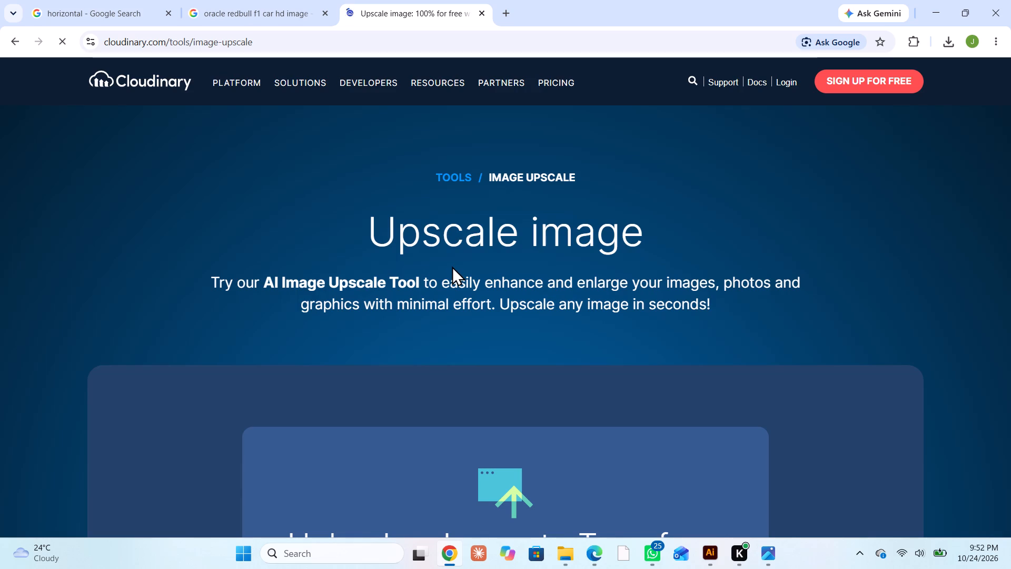
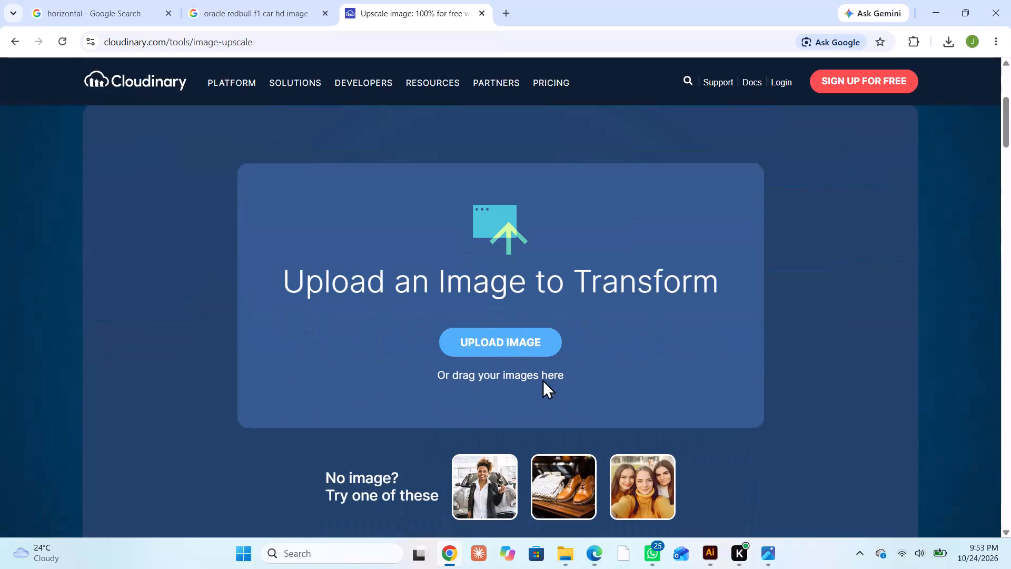
Upscale the black Mercedes F1 car picture from the Desktop, starting with eae0bd0cc43a85, in Cloudinary and download the transformed JPG.
{"action": "left_click", "coordinate": [503, 337]}
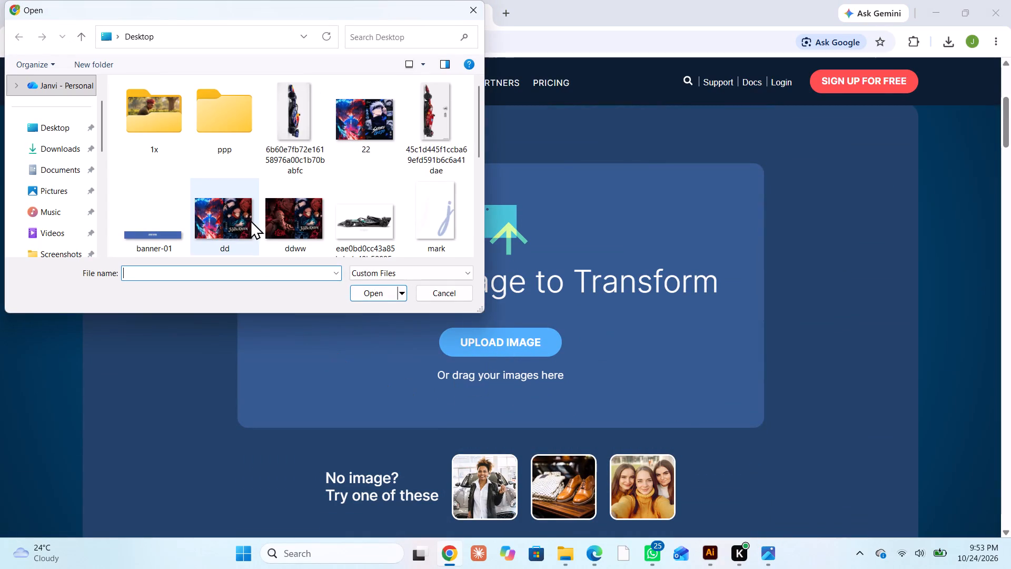
{"action": "left_click", "coordinate": [361, 230]}
{"action": "left_click", "coordinate": [470, 338]}
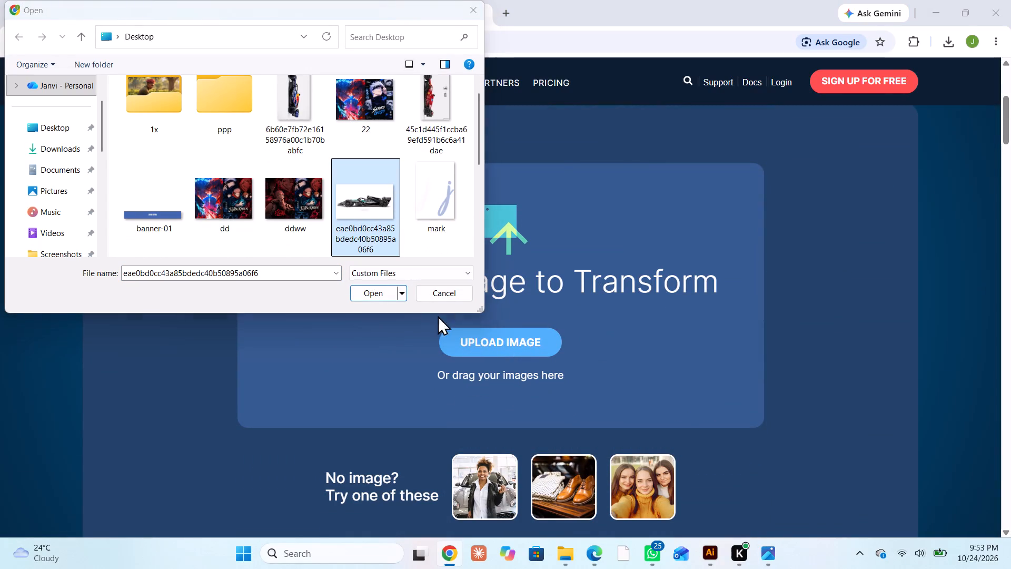
{"action": "left_click", "coordinate": [376, 292]}
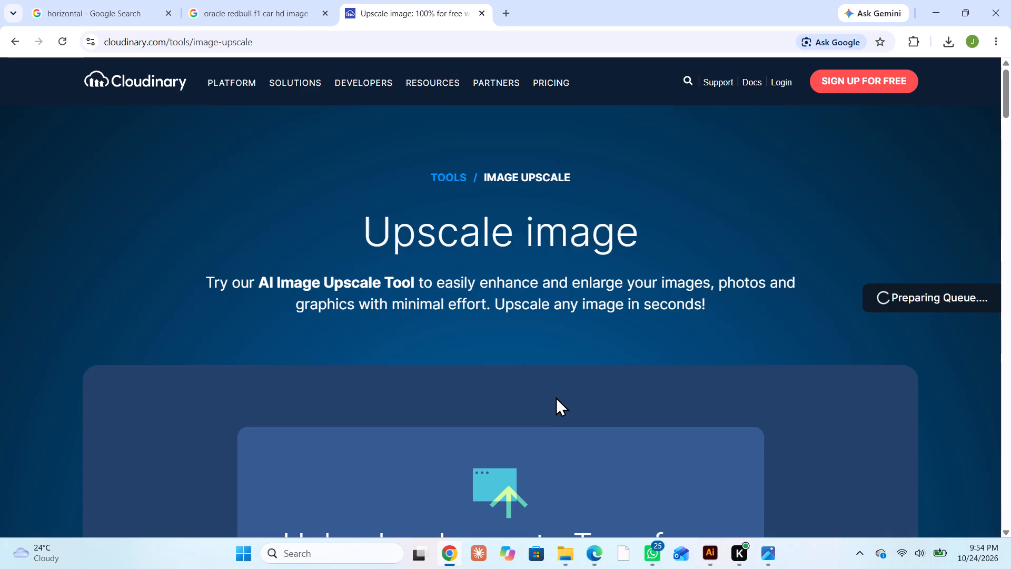
{"action": "scroll", "coordinate": [556, 392], "scroll_direction": "down", "scroll_amount": 4}
{"action": "scroll", "coordinate": [556, 392], "scroll_direction": "up", "scroll_amount": 1}
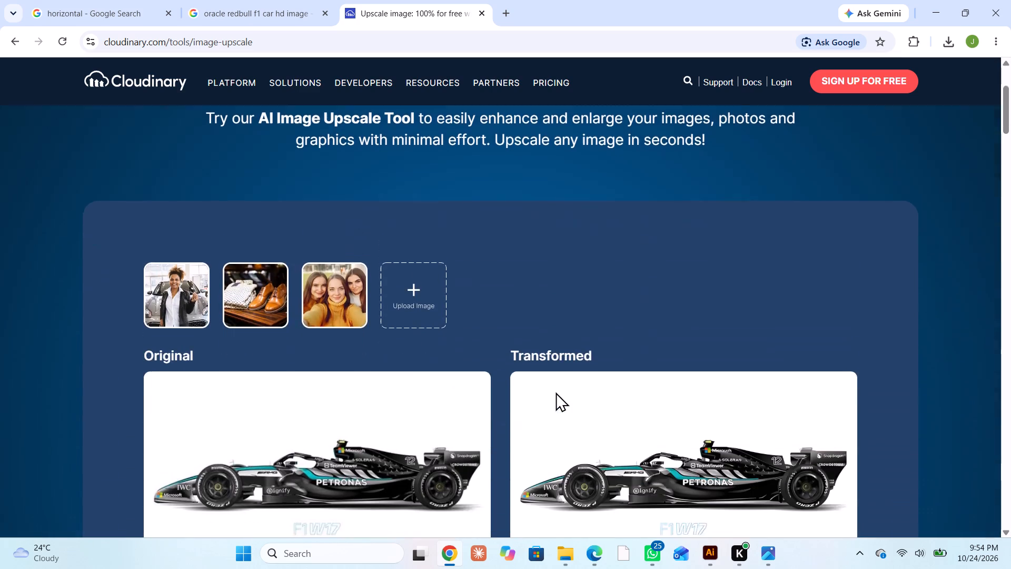
{"action": "scroll", "coordinate": [556, 392], "scroll_direction": "down", "scroll_amount": 3}
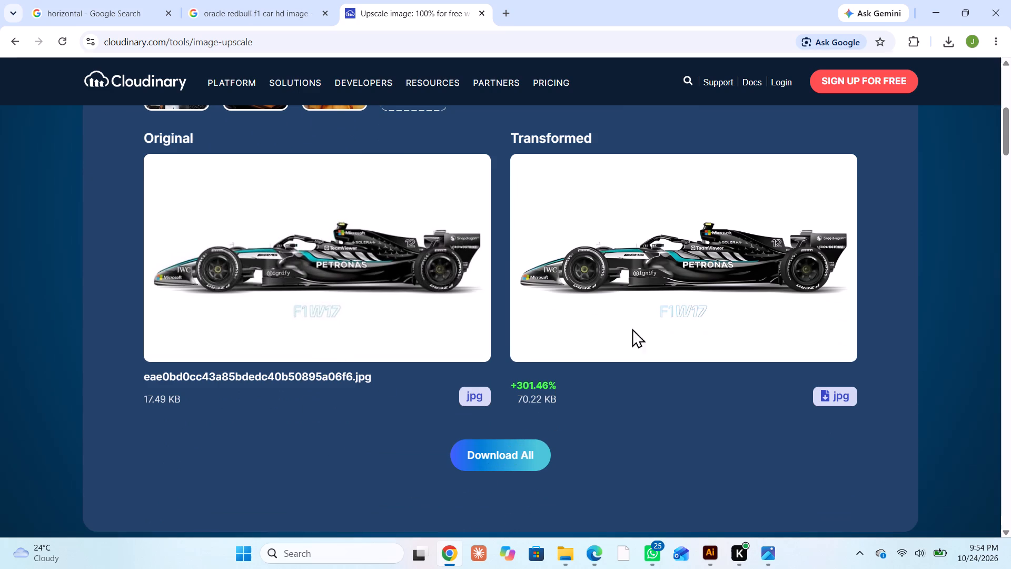
{"action": "left_click", "coordinate": [827, 397]}
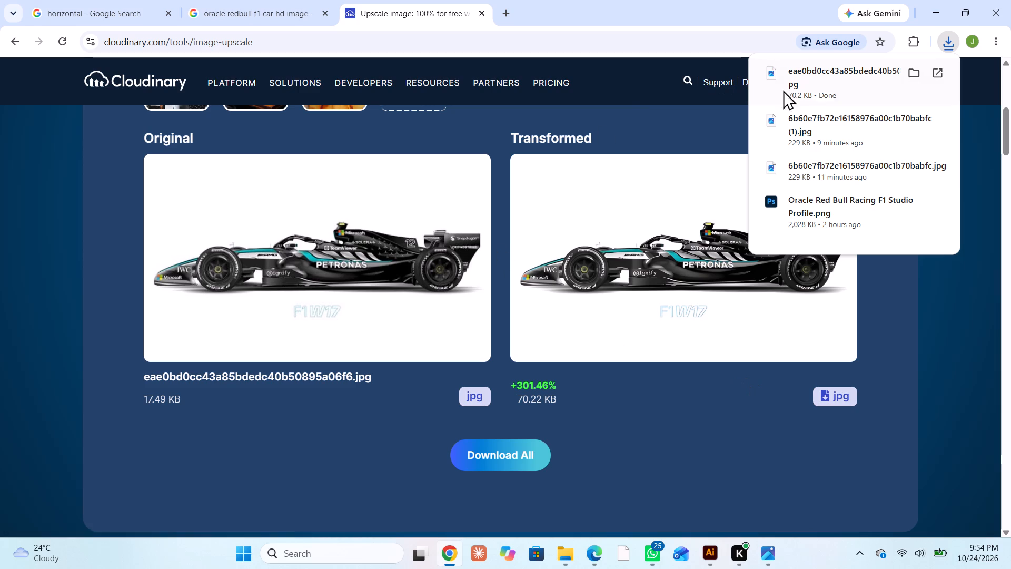
Switch to Illustrator, get past the licensing notice and its web page, and save Untitled-1.ai while quitting.
{"action": "left_click", "coordinate": [711, 554]}
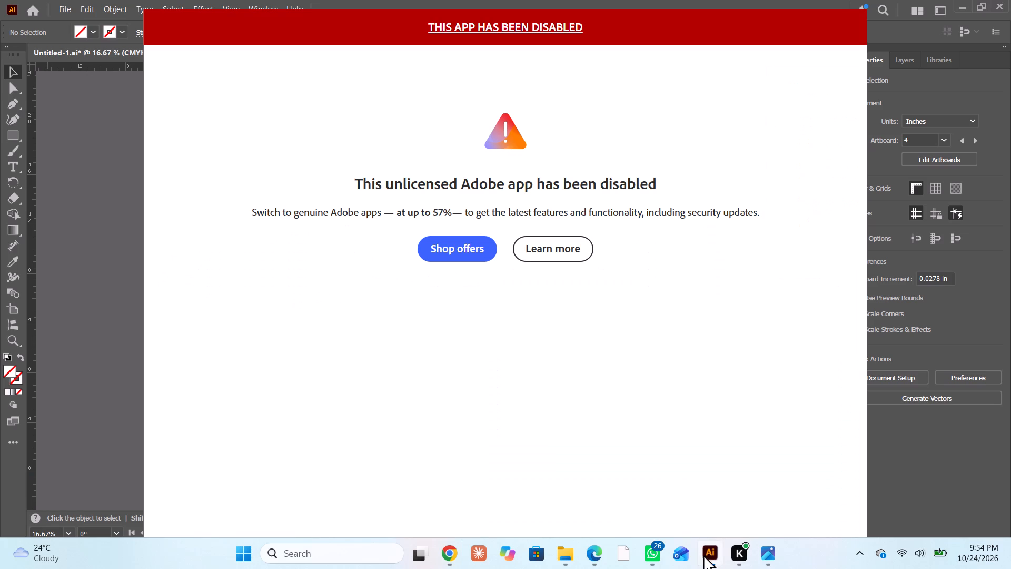
{"action": "left_click", "coordinate": [555, 256]}
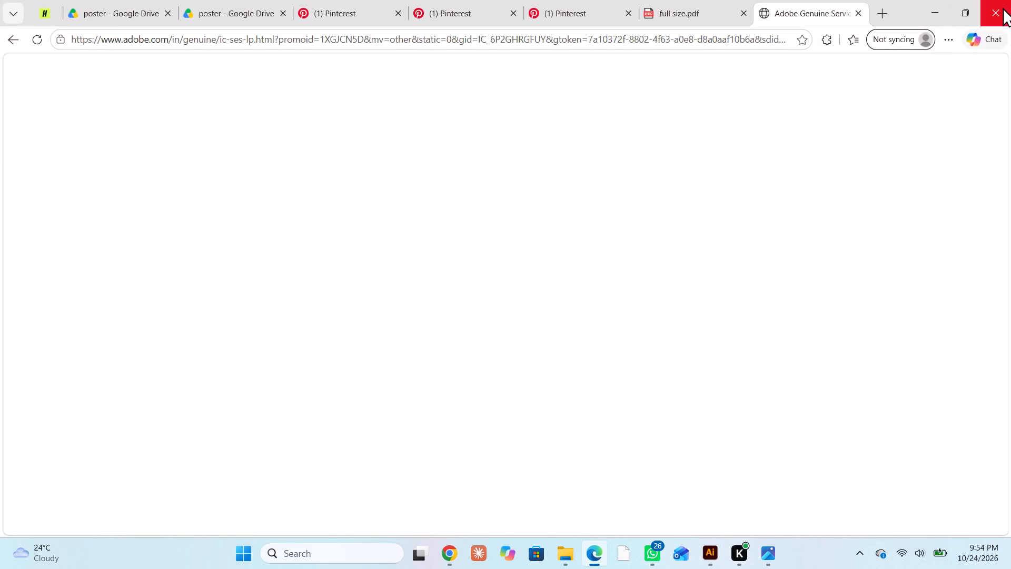
{"action": "left_click", "coordinate": [1003, 7]}
{"action": "left_click", "coordinate": [1006, 10]}
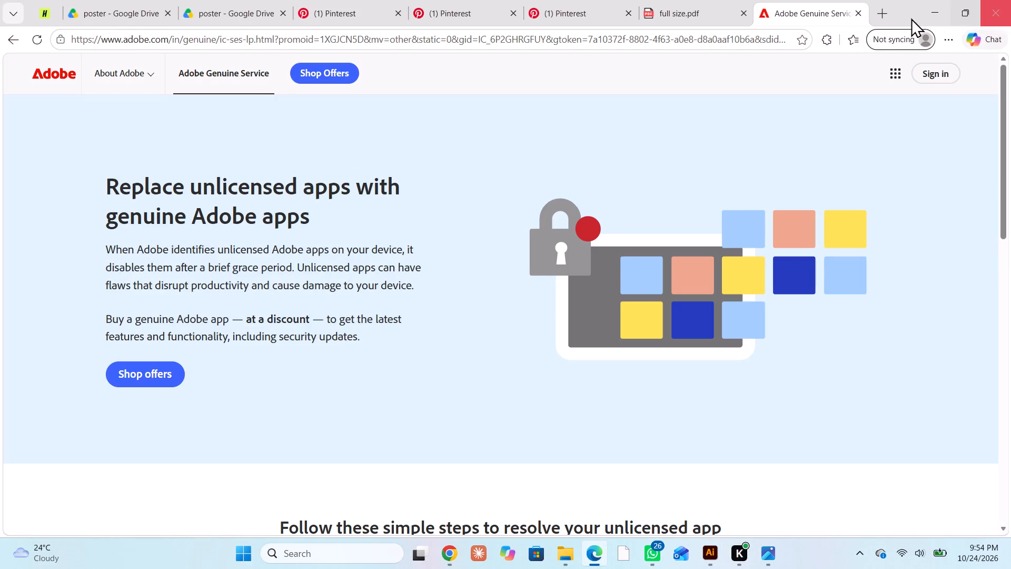
{"action": "left_click", "coordinate": [930, 8]}
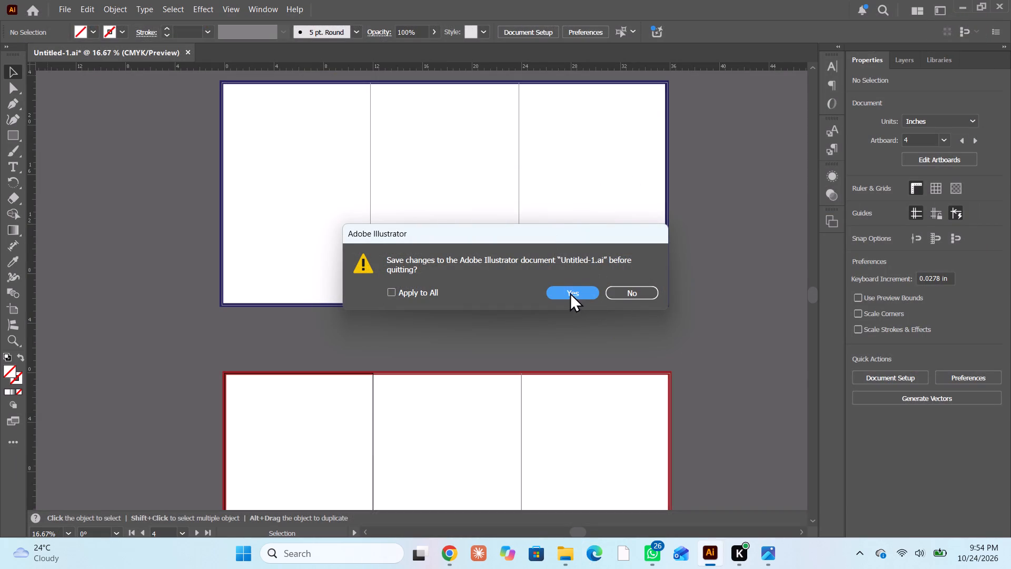
{"action": "left_click", "coordinate": [565, 291]}
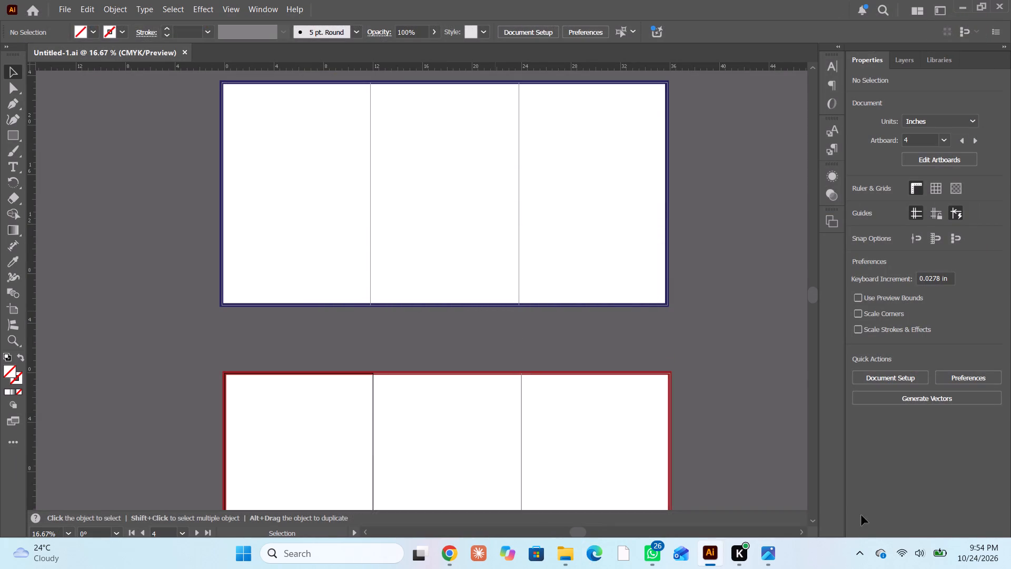
Turn off the computer's Wi-Fi connection and return to Illustrator.
{"action": "left_click", "coordinate": [906, 556]}
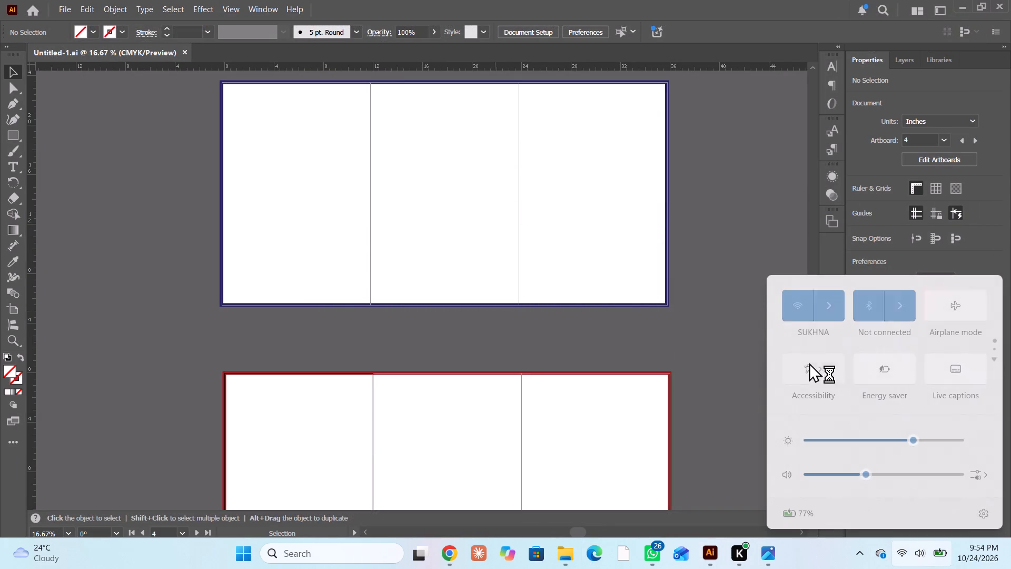
{"action": "left_click", "coordinate": [801, 306]}
{"action": "scroll", "coordinate": [166, 105], "scroll_direction": "up", "scroll_amount": 3}
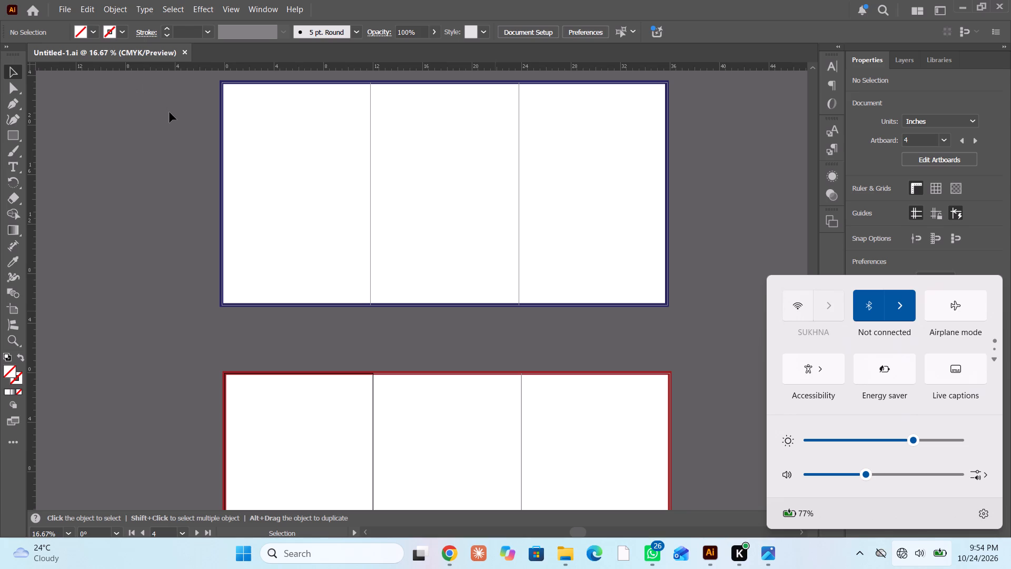
{"action": "left_click", "coordinate": [59, 8]}
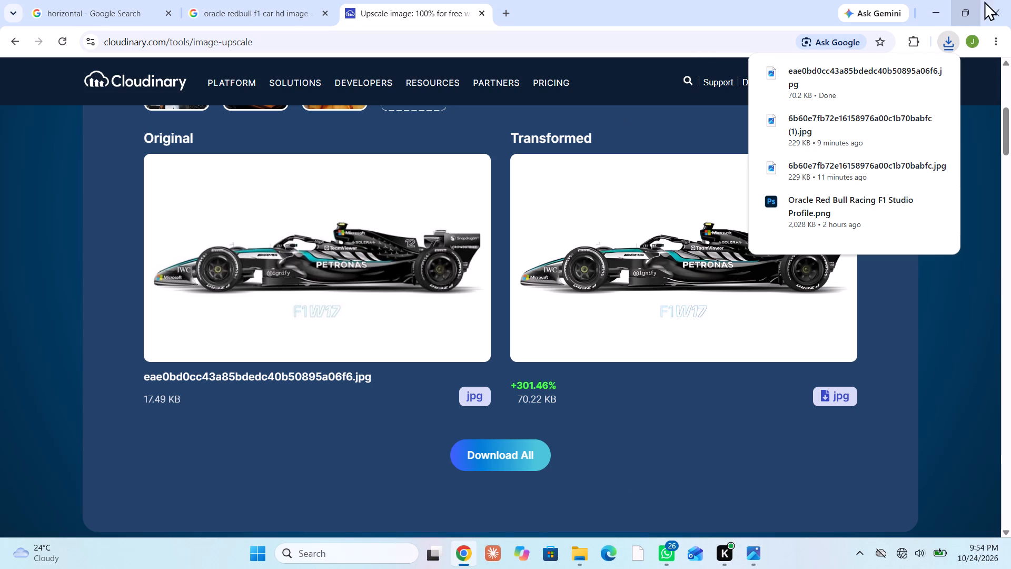
Open Windows search to find an application to launch.
{"action": "left_click", "coordinate": [331, 553]}
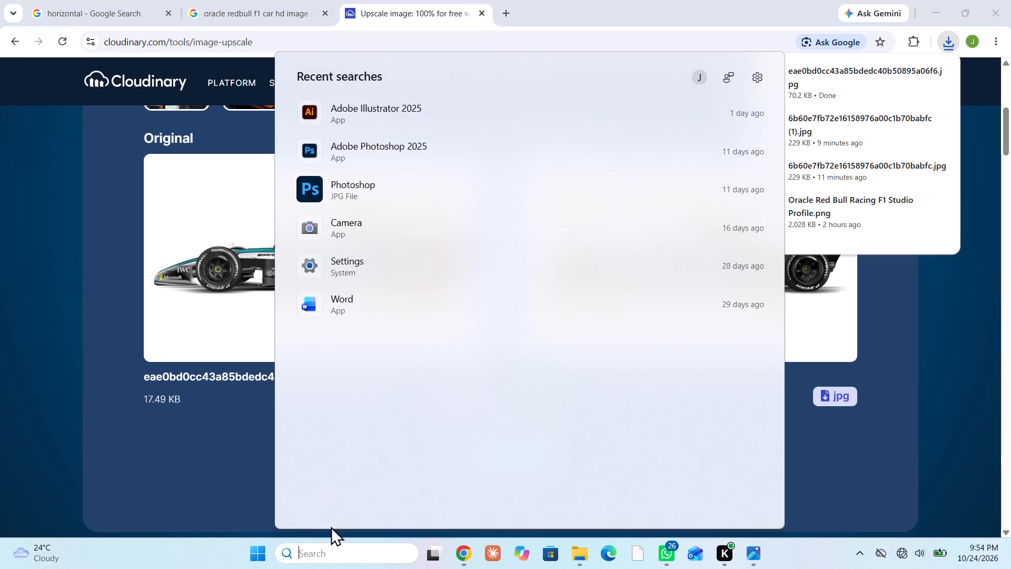
Relaunch Adobe Illustrator 2025 and close the Photos window showing Artboard 2 copy 2-100.jpg.
{"action": "left_click", "coordinate": [393, 120]}
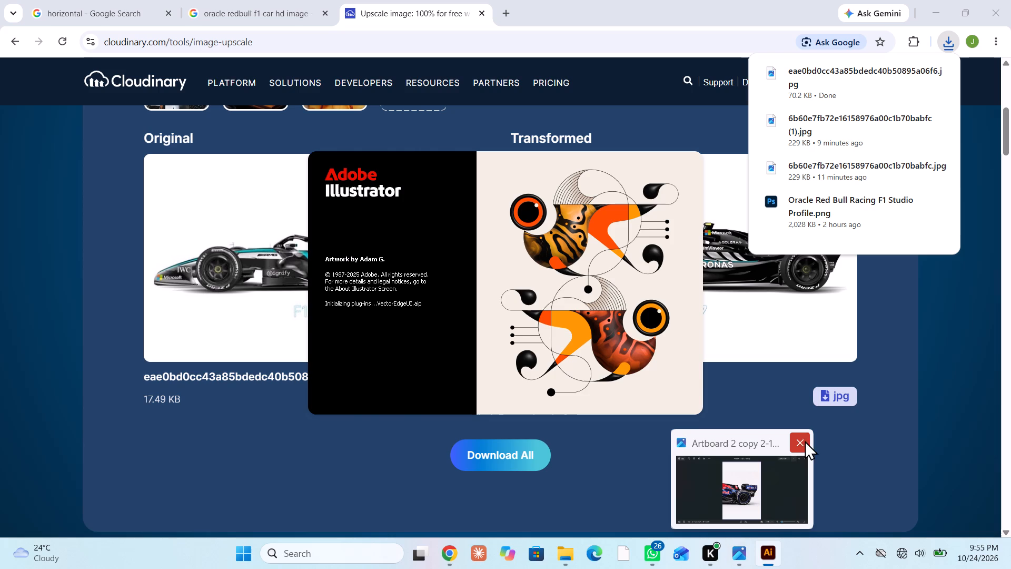
{"action": "left_click", "coordinate": [737, 514]}
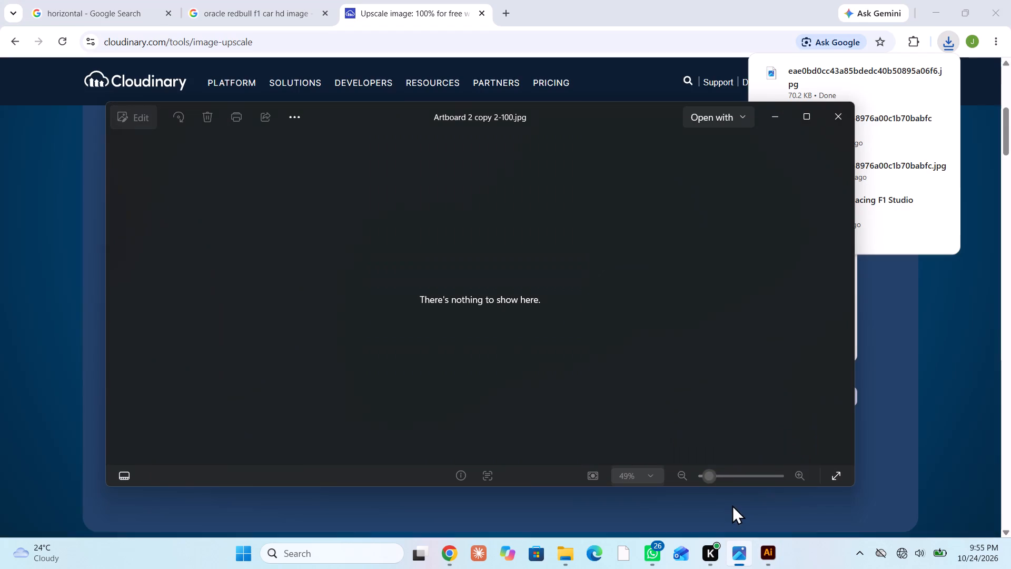
{"action": "left_click", "coordinate": [836, 126]}
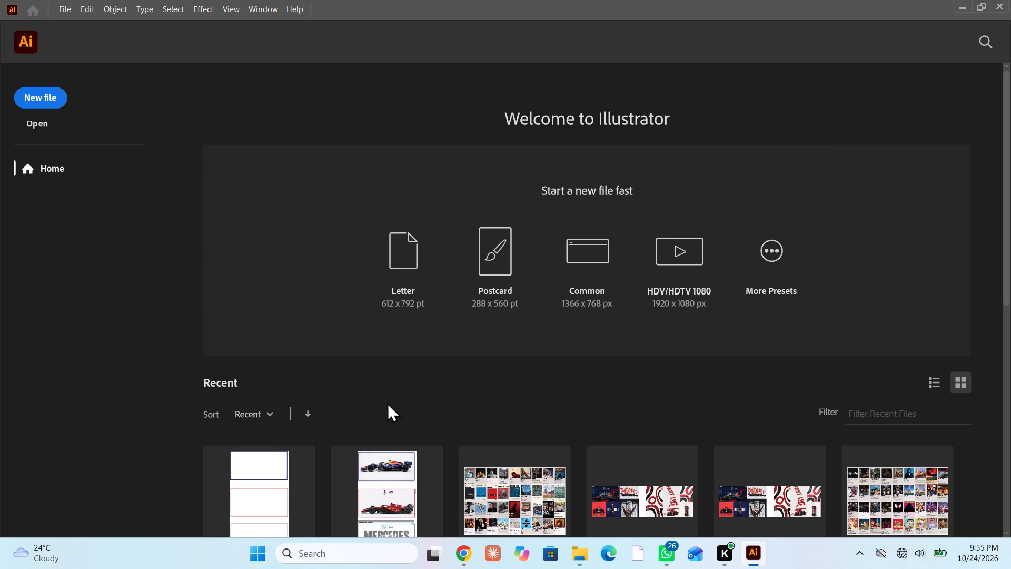
Reopen Untitled-1.ai from Illustrator's recent files.
{"action": "left_click", "coordinate": [270, 495]}
{"action": "scroll", "coordinate": [460, 445], "scroll_direction": "down", "scroll_amount": 2}
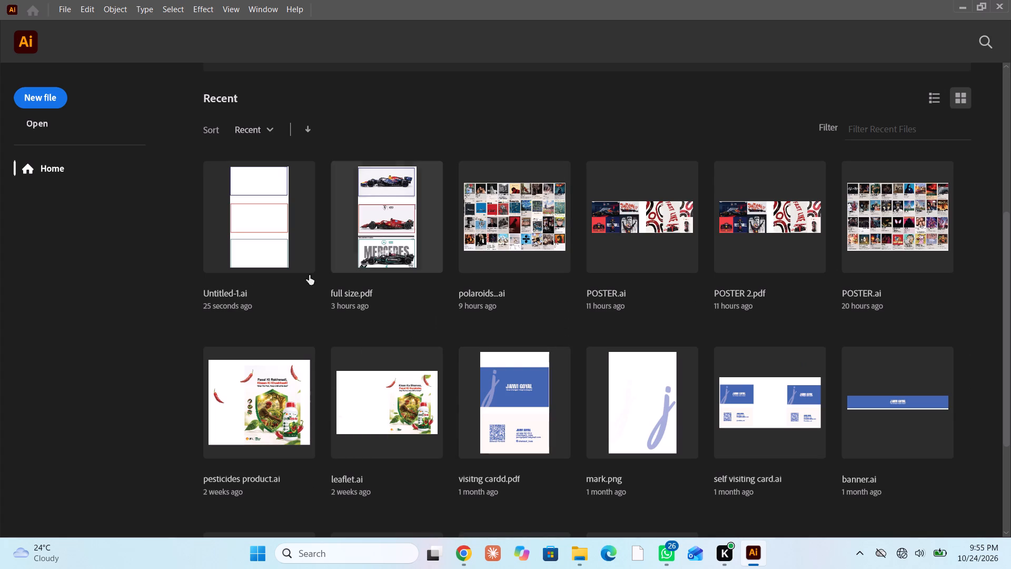
{"action": "double_click", "coordinate": [257, 228]}
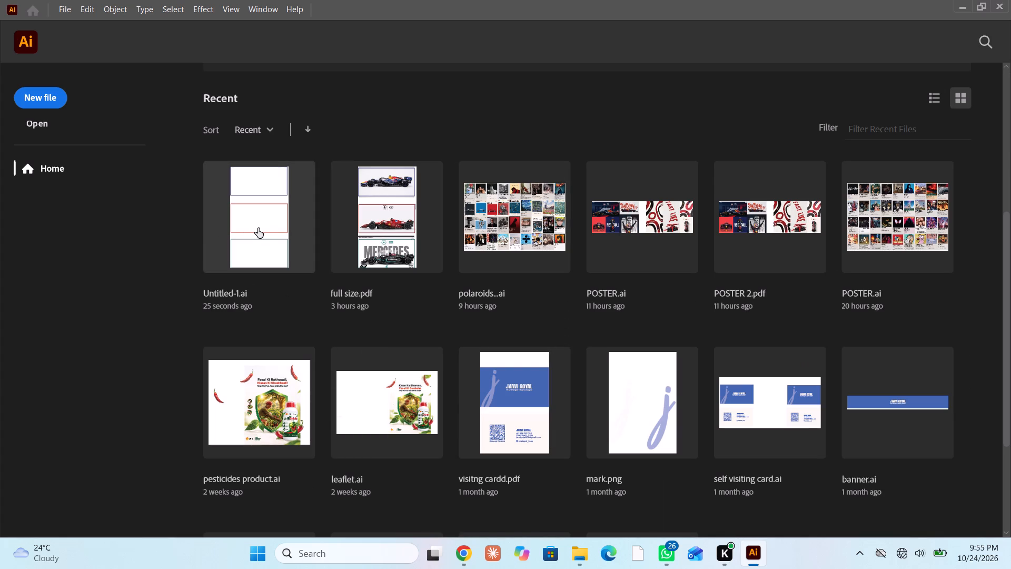
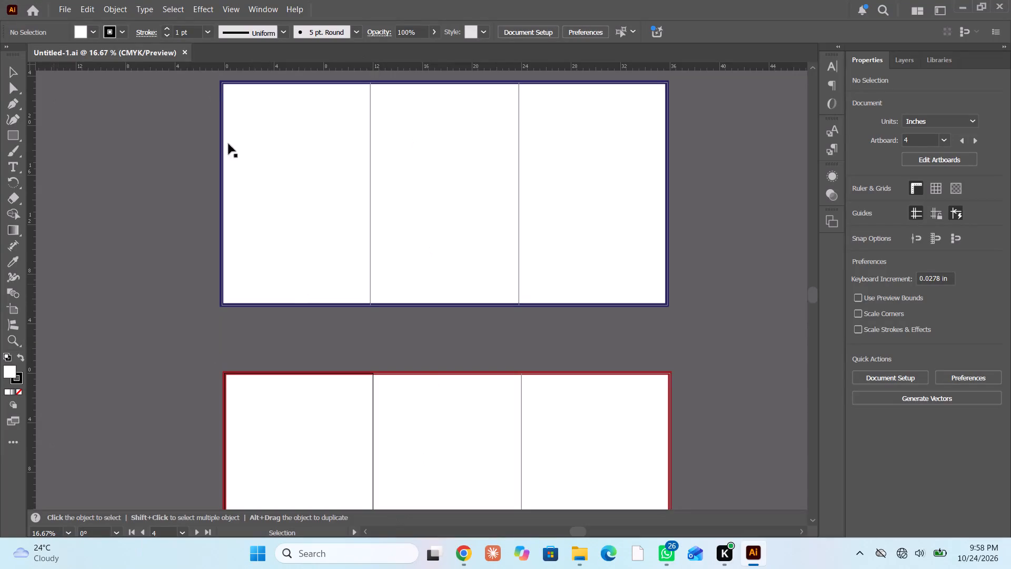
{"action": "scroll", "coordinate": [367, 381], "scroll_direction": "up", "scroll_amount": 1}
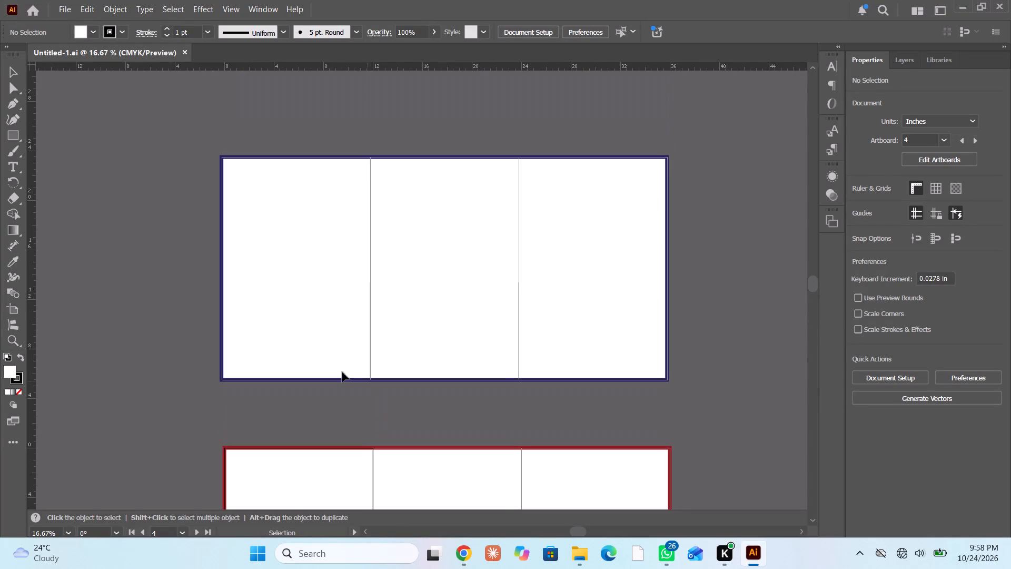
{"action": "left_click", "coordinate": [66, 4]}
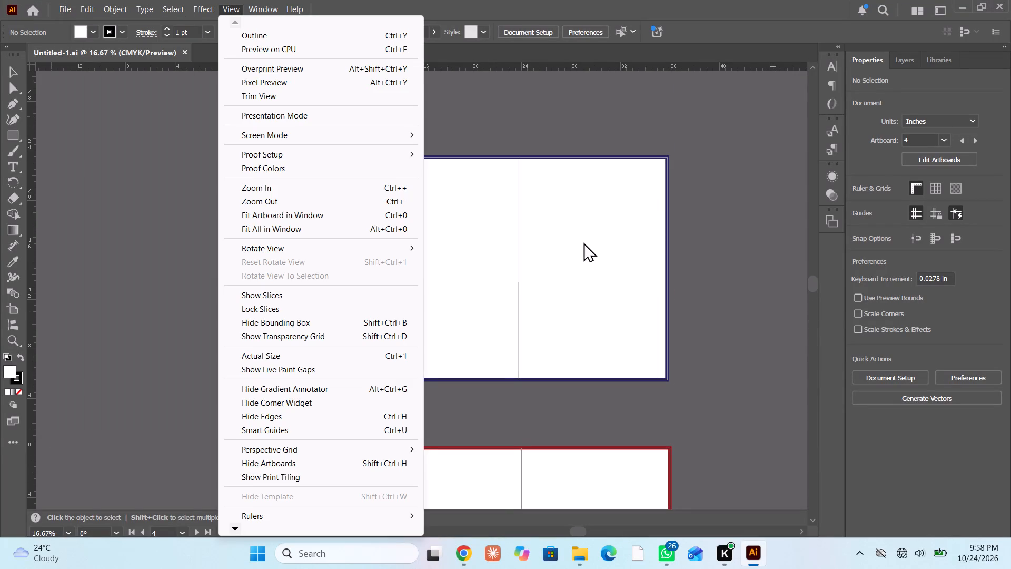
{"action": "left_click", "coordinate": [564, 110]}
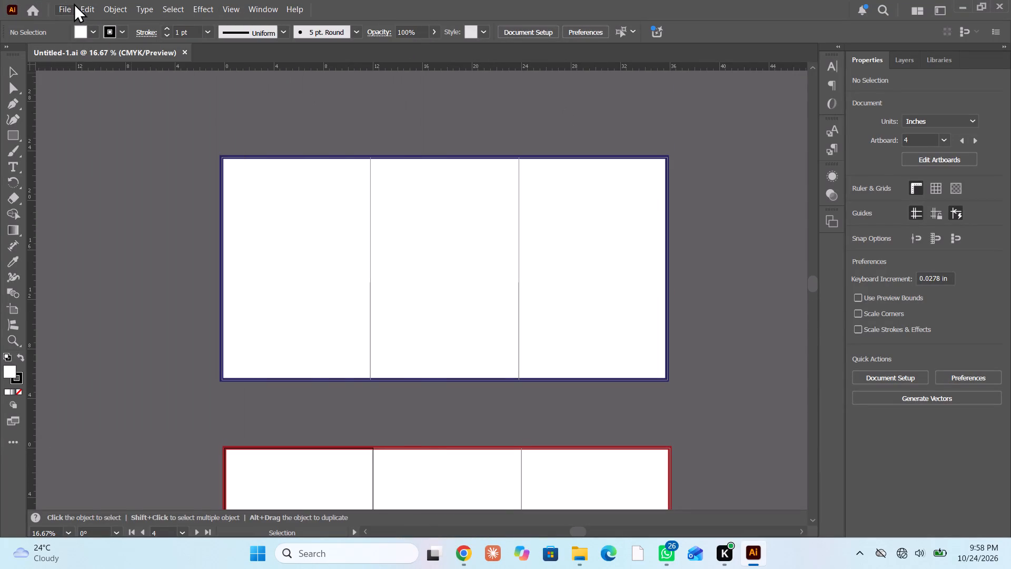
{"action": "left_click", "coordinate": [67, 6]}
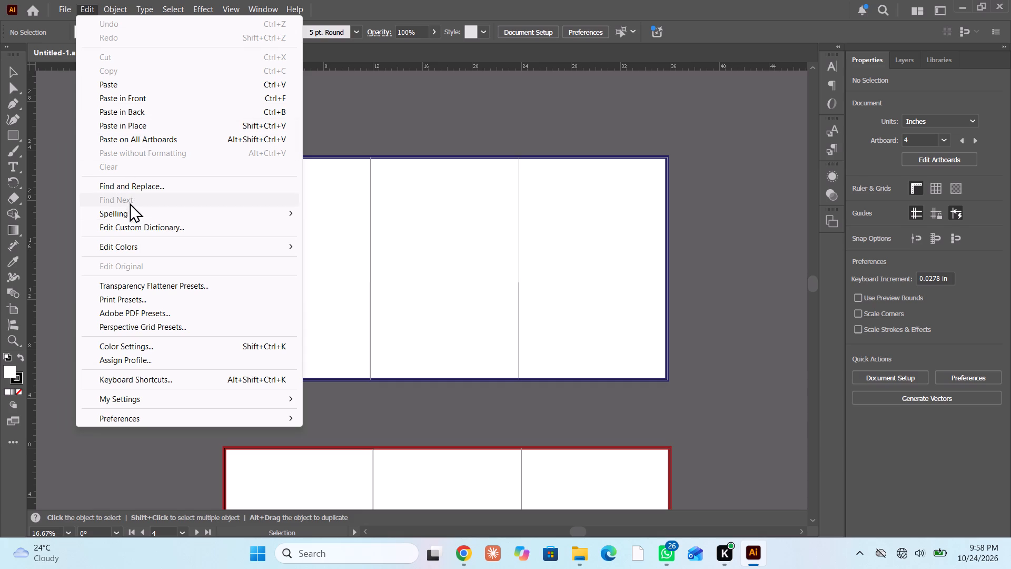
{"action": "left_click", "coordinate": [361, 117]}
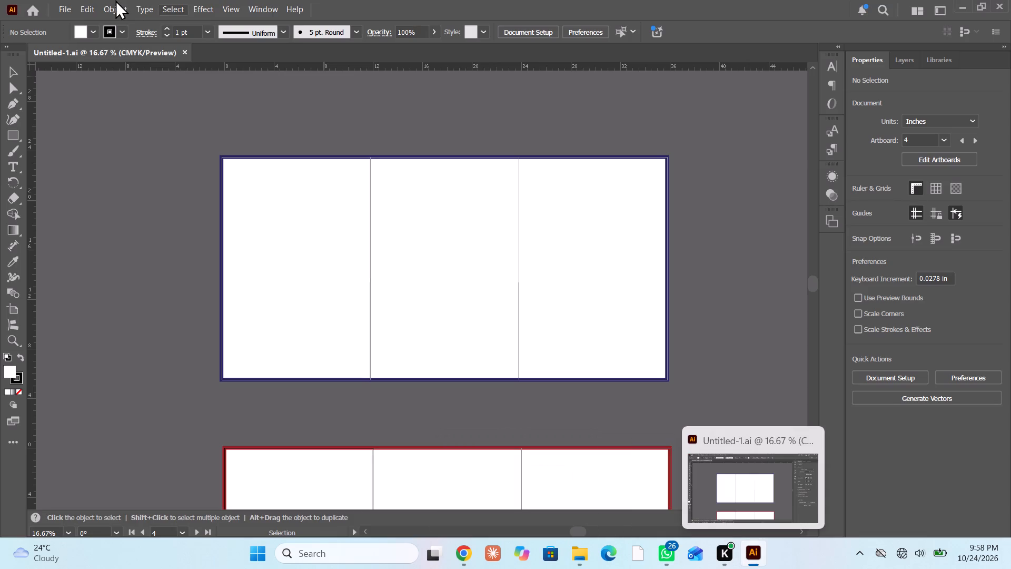
Start an Export As of the Untitled-1 poster document and choose the Desktop as the destination folder.
{"action": "left_click", "coordinate": [60, 8]}
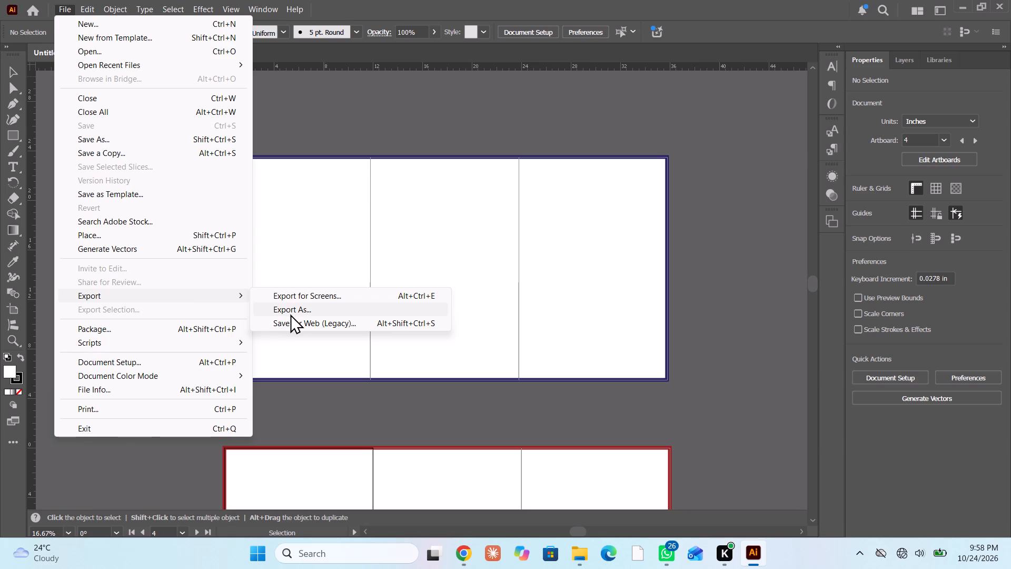
{"action": "left_click", "coordinate": [290, 314]}
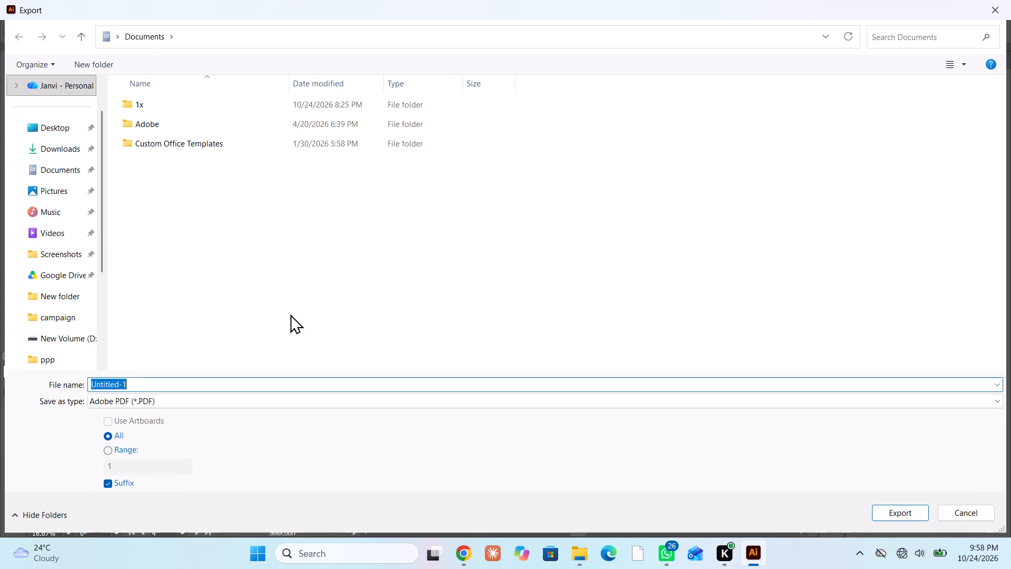
{"action": "left_click", "coordinate": [64, 144]}
{"action": "left_click", "coordinate": [62, 129]}
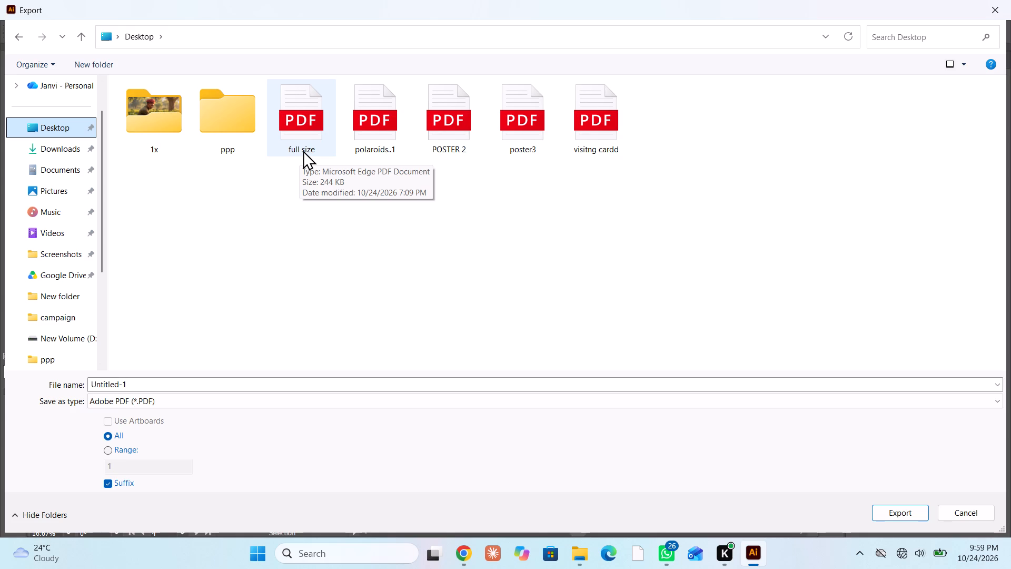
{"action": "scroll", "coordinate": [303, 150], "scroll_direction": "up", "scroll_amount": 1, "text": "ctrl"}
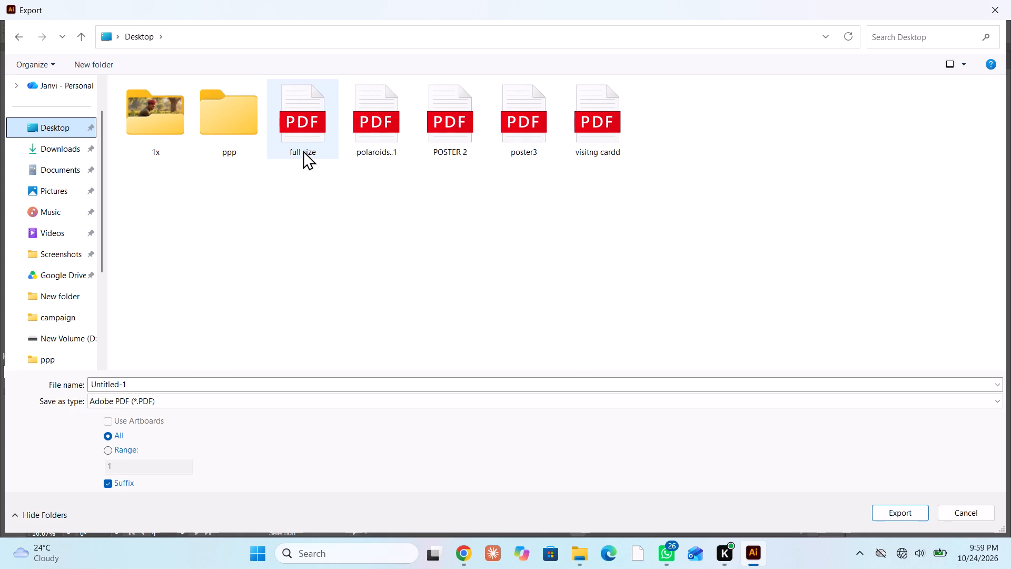